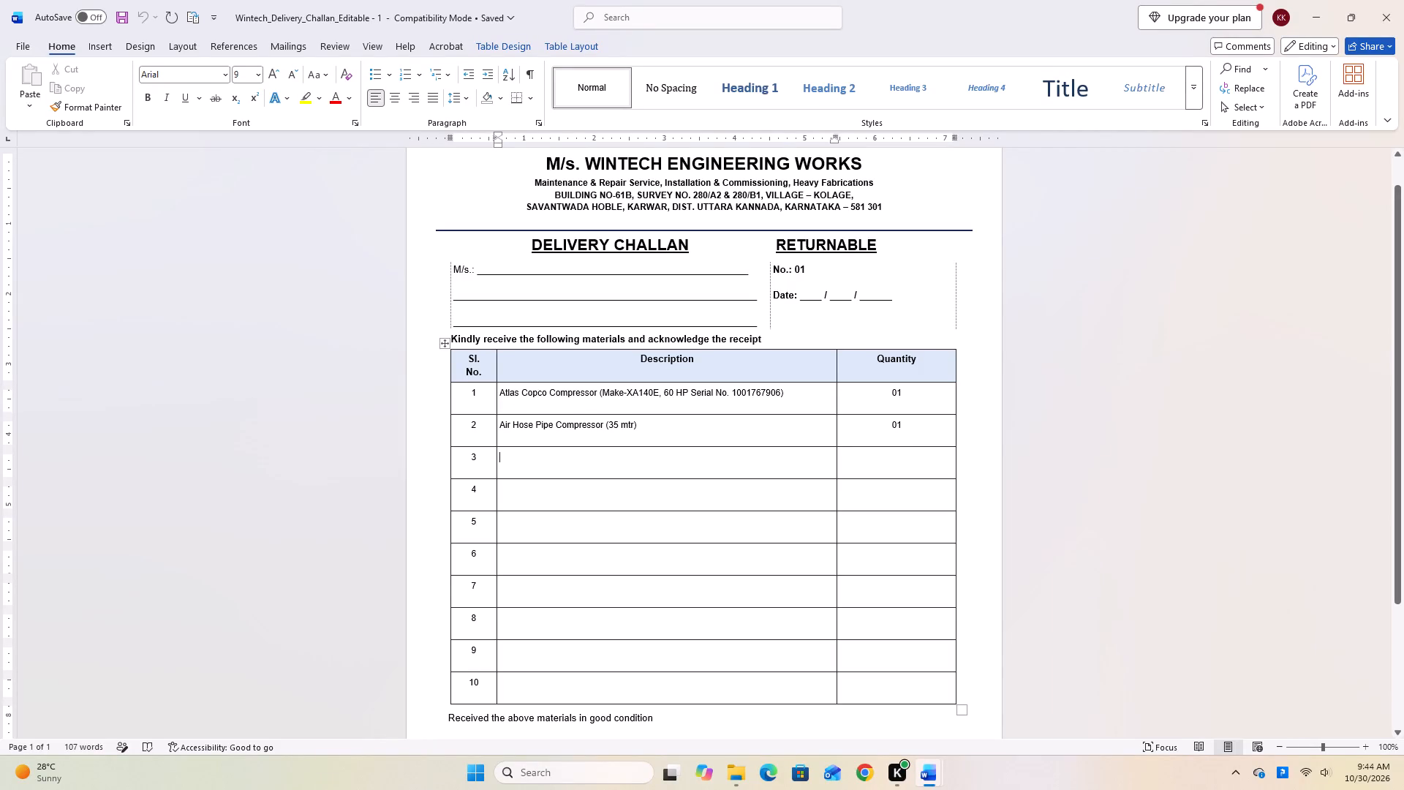
Copy the word "Compressor" from the row 2 description into the empty row 3 description cell, completing its final letter.
left_click_drag(556, 428, 557, 428)
left_click_drag(557, 428, 593, 439)
left_click_drag(593, 439, 602, 438)
left_click(567, 424)
left_click_drag(555, 430, 599, 432)
right_click(599, 432)
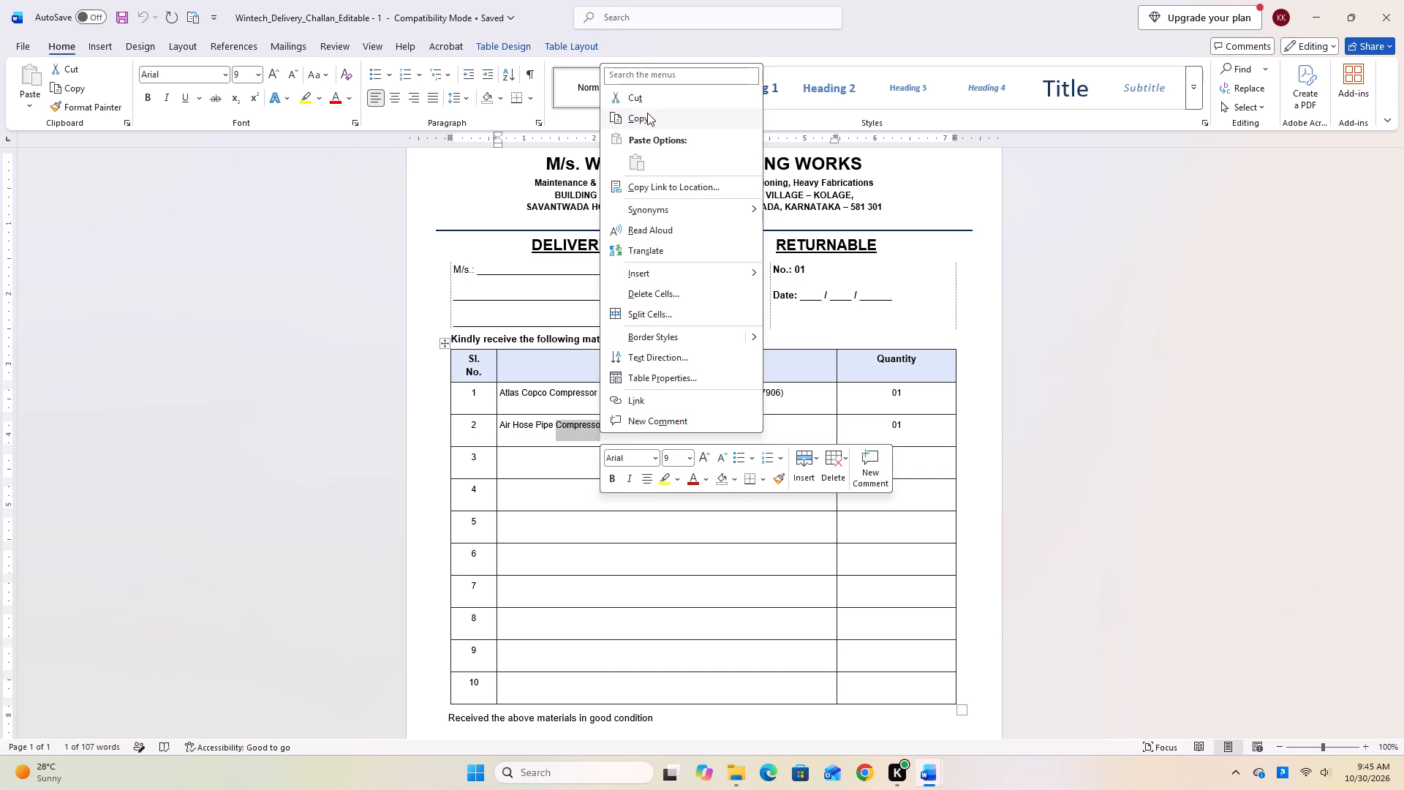
left_click(647, 113)
left_click(541, 454)
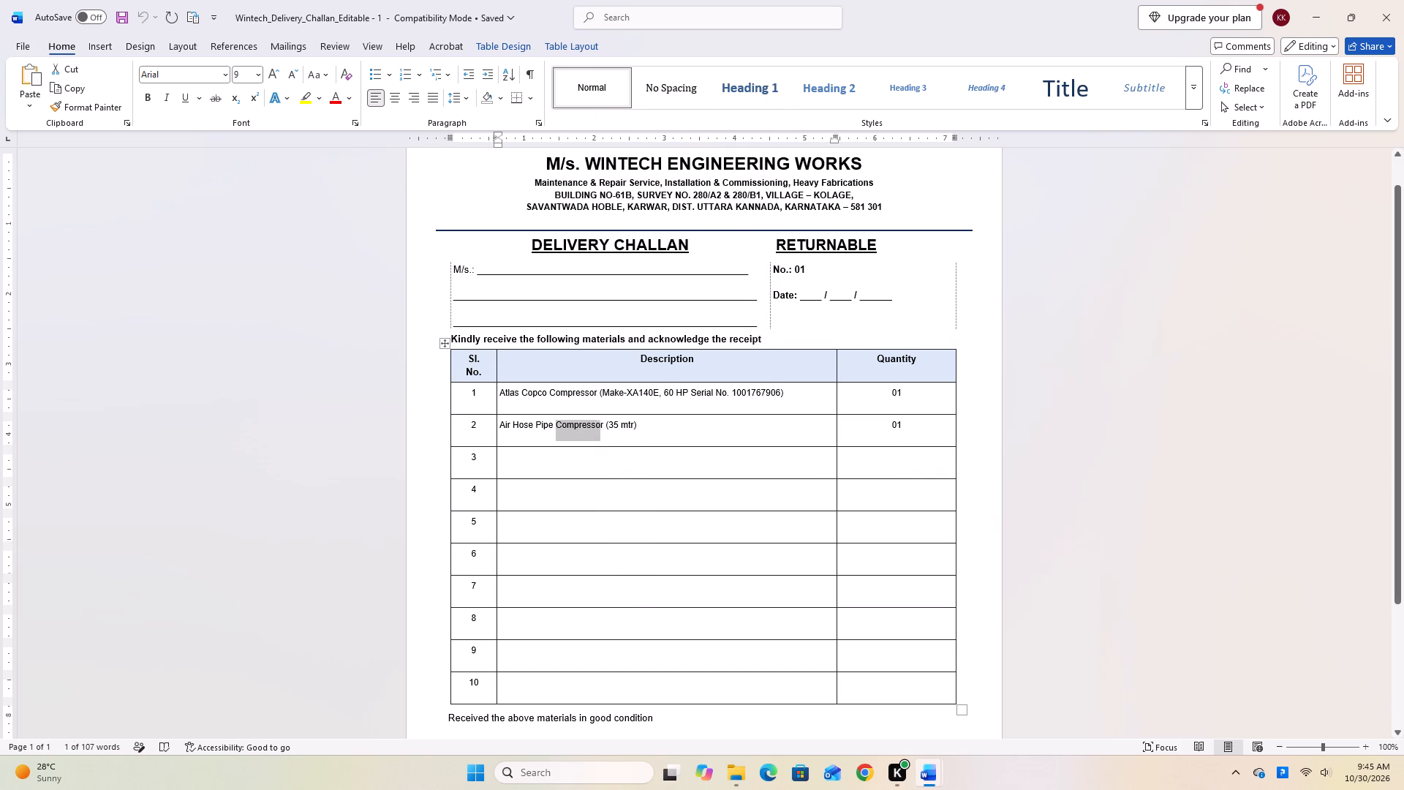
key("ctrl+v")
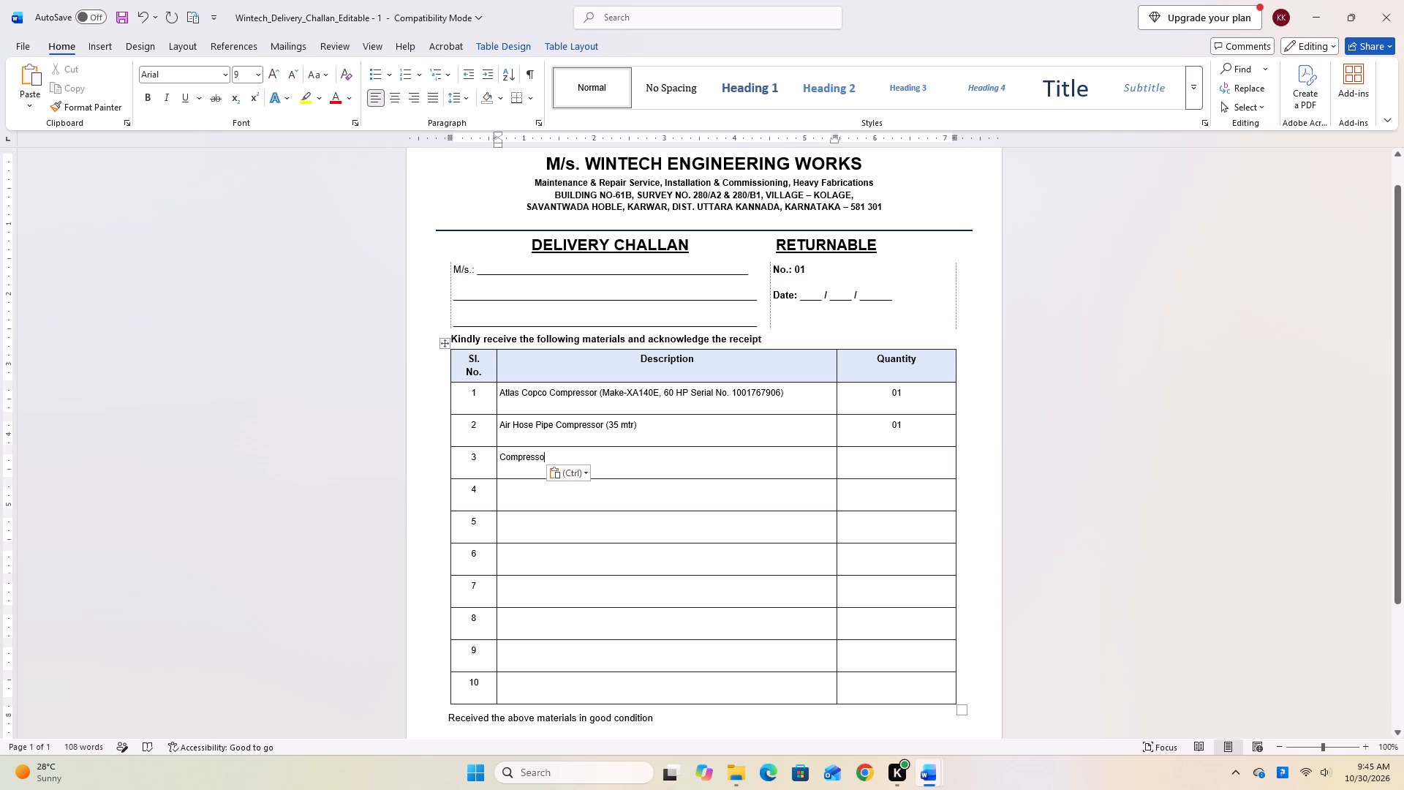
key("r")
key("BackSpace")
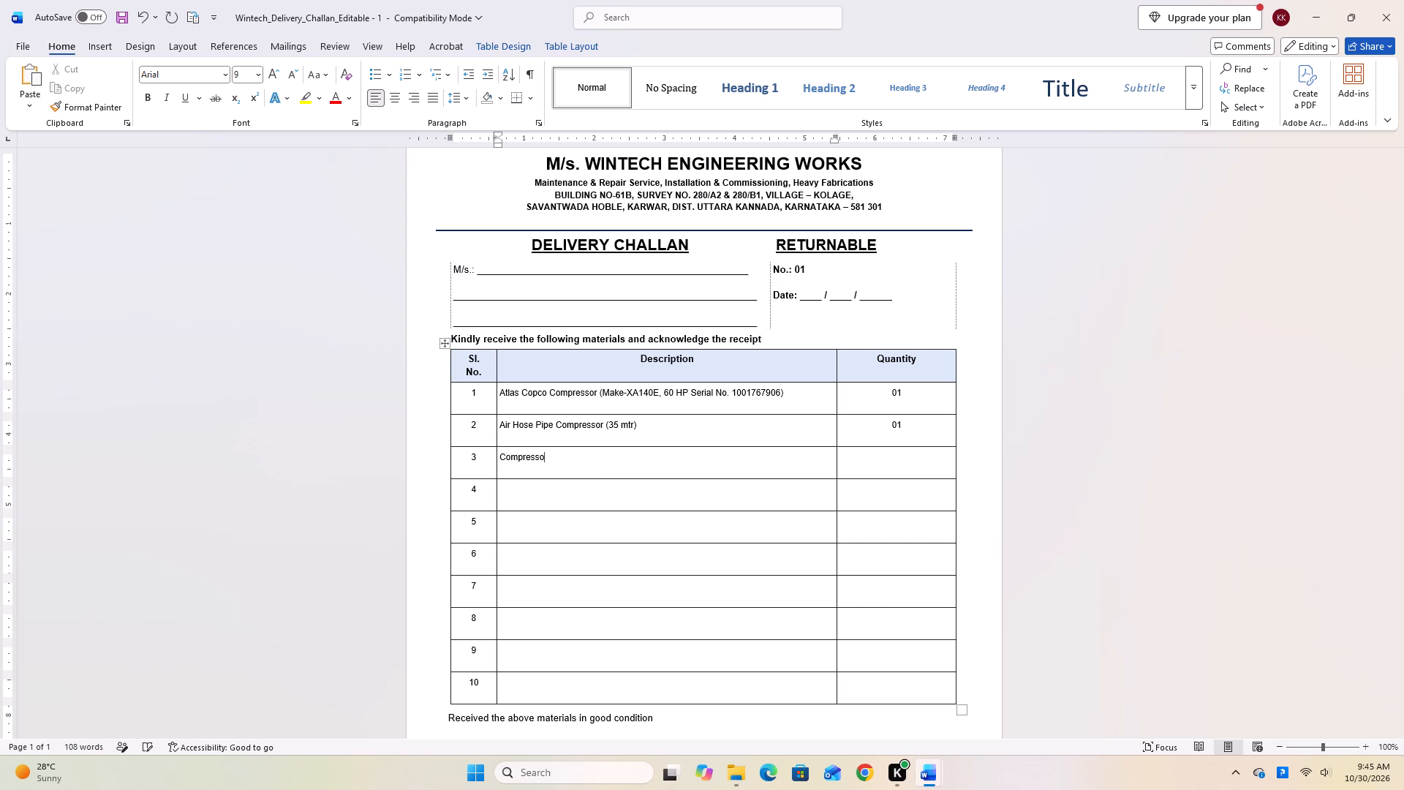
key("r")
Add "Cable" after "Compressor" in the row 3 description.
key("space")
key("shift+c")
key("z")
key("BackSpace")
type("ab")
type("le")
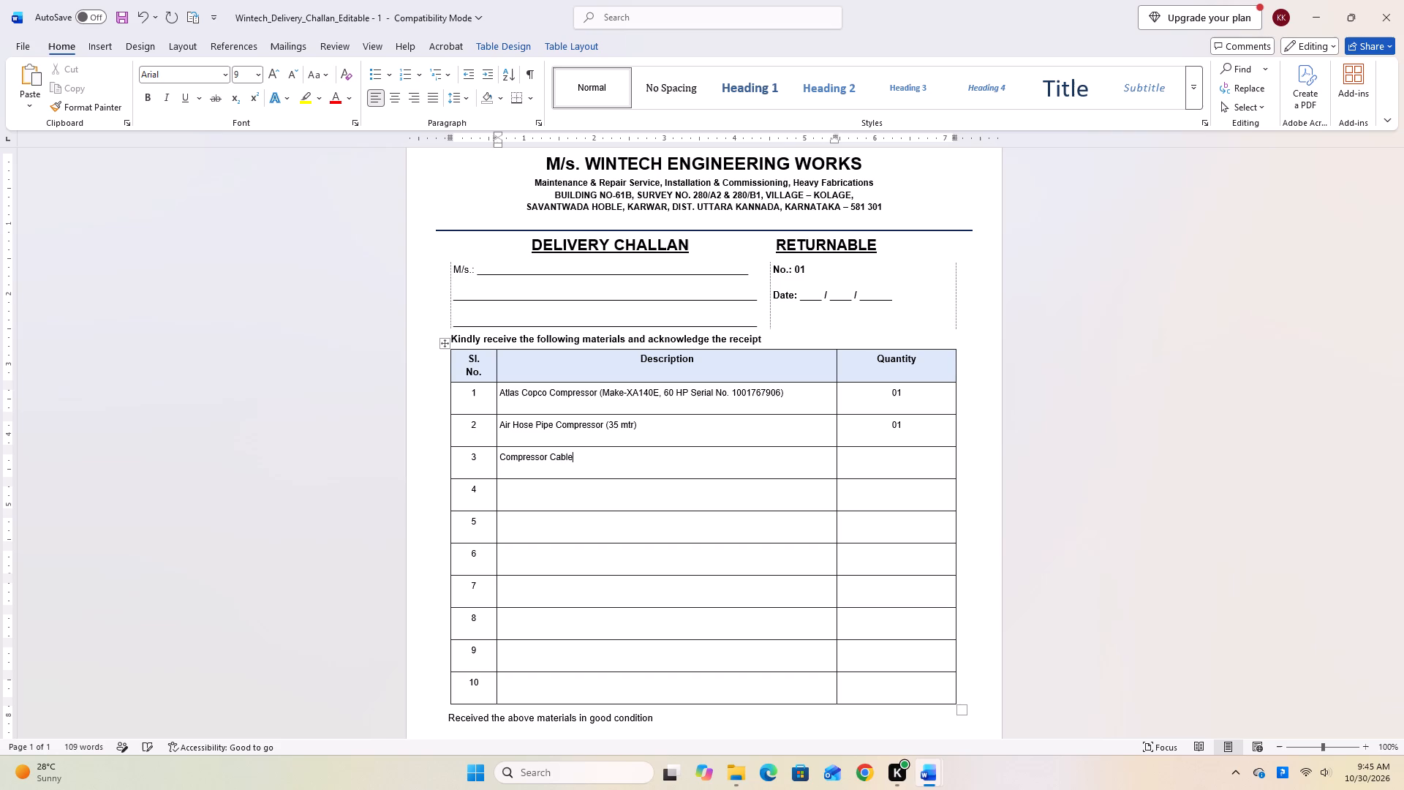
Append the size "(15 mm)" in parentheses to the Compressor Cable description in row 3.
key("space")
key("ctrl+9")
type("15")
key("space")
type("mm")
key("ctrl+0")
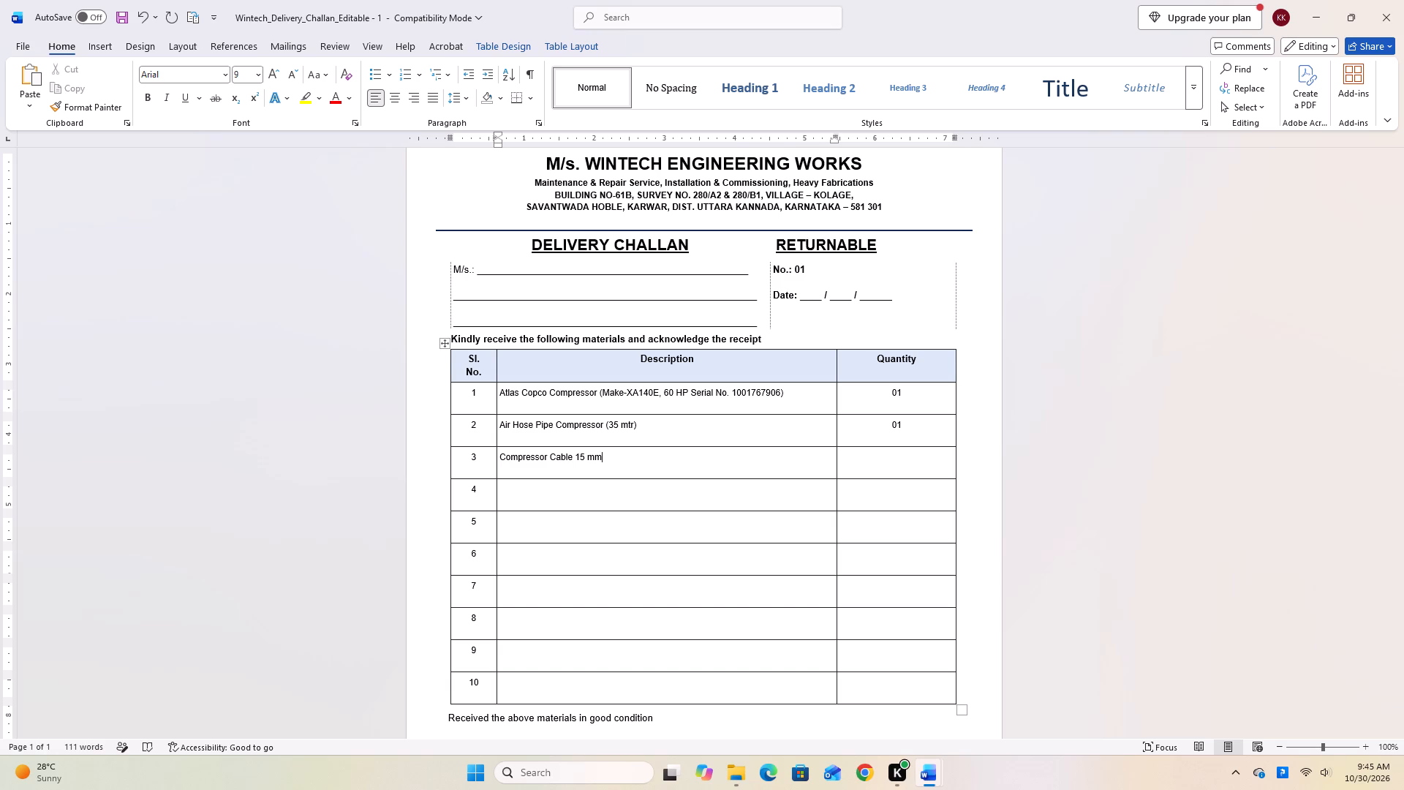
key("ctrl+0")
key("shift+parenright")
key("Left")
key("Left")
key("Left")
key("Left")
key("Left")
key("Left")
key("shift+parenleft")
key("Right")
key("Right")
key("Right")
key("Right")
key("Right")
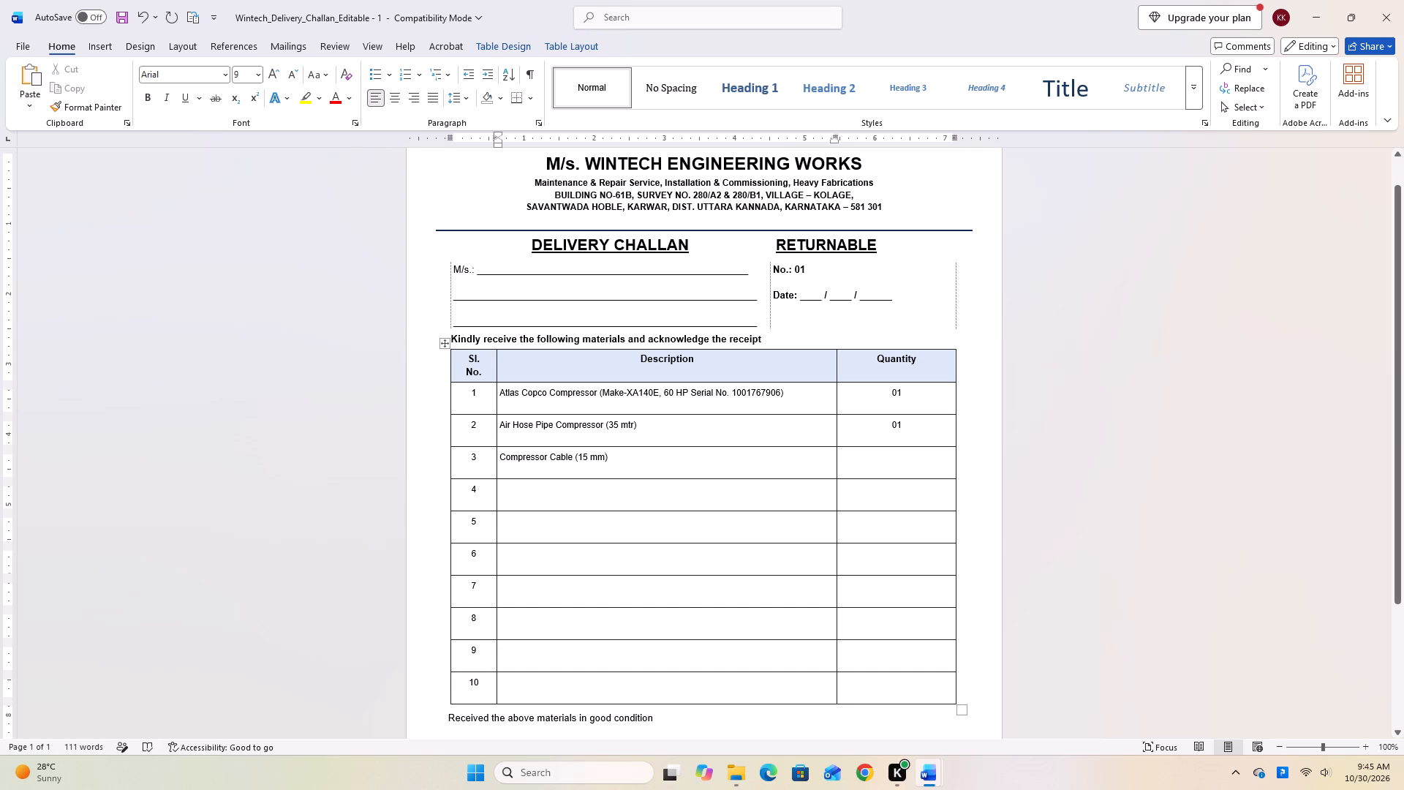
Enter 01 as the quantity for the Compressor Cable in row 3.
left_click(880, 469)
type("01")
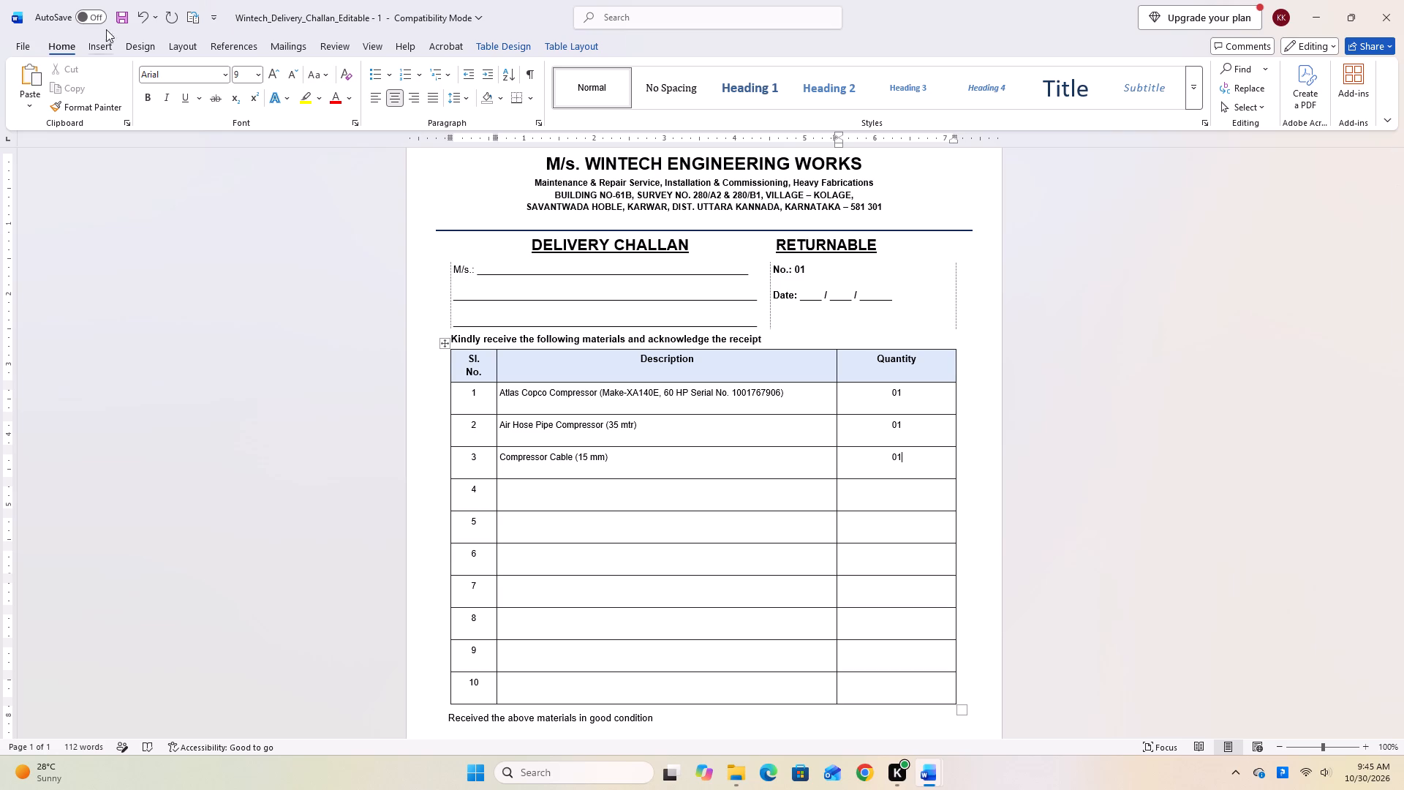
Save the returnable delivery challan document.
triple_click(125, 12)
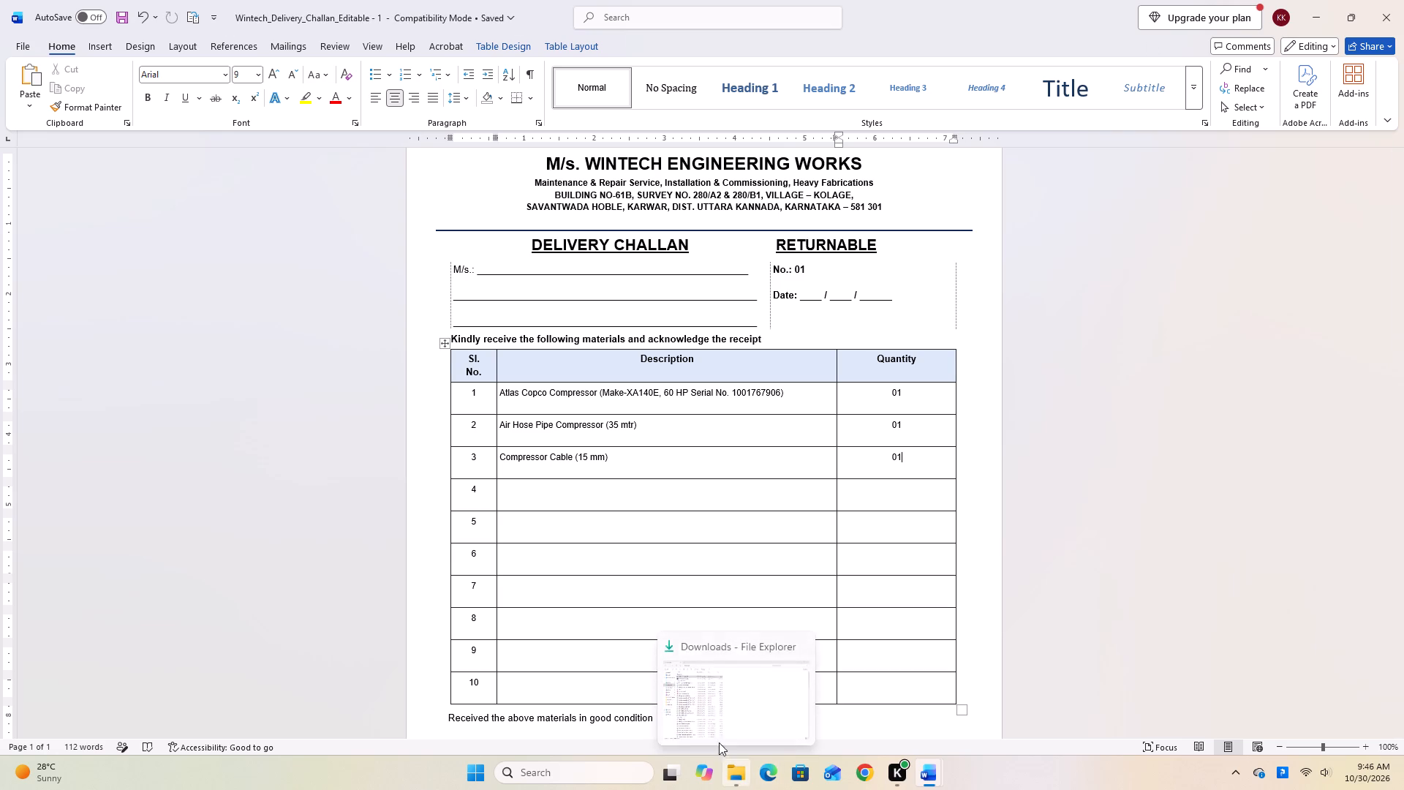
Switch to File Explorer and open the document Wintech_Delivery_Challan_Editable - 2 from the Passes folder.
left_click(709, 728)
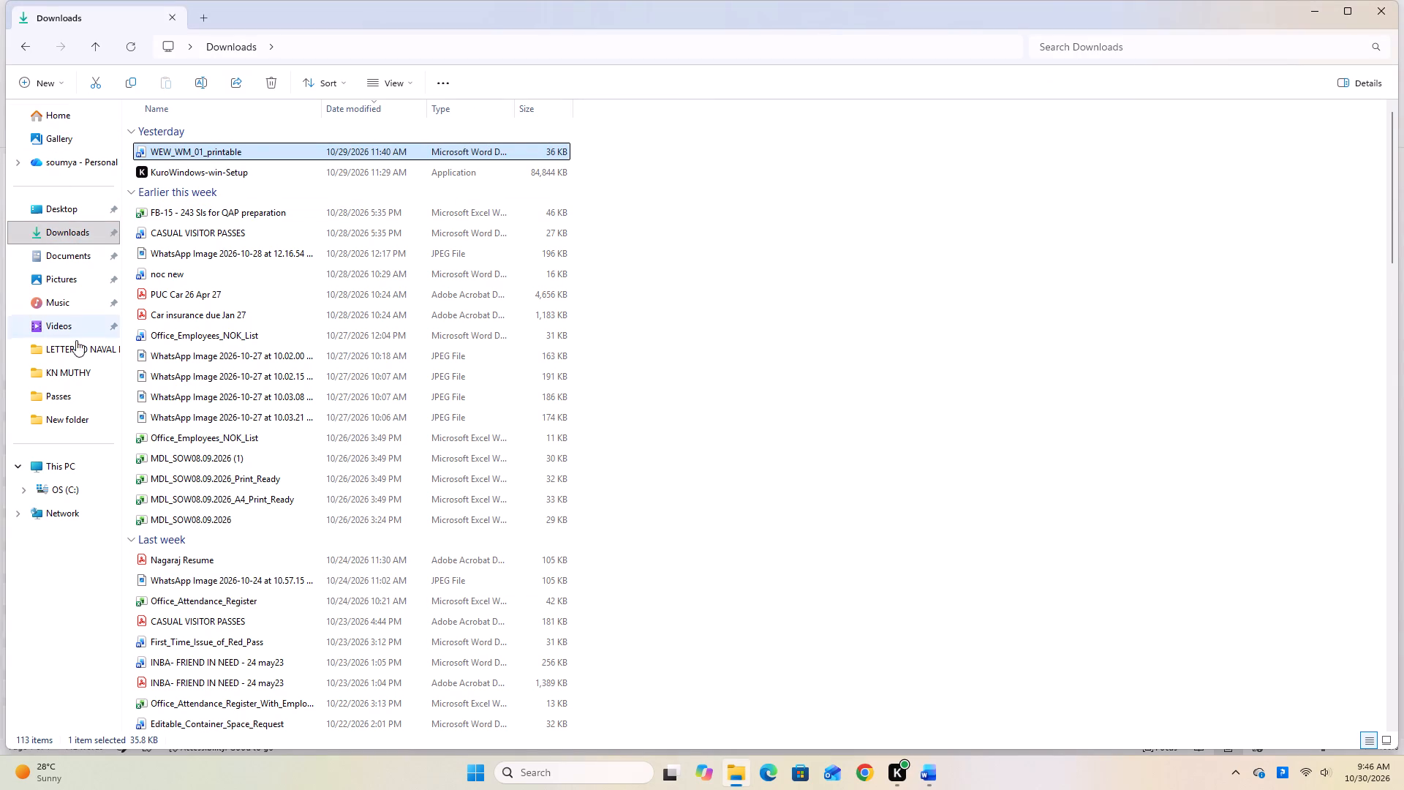
left_click(80, 399)
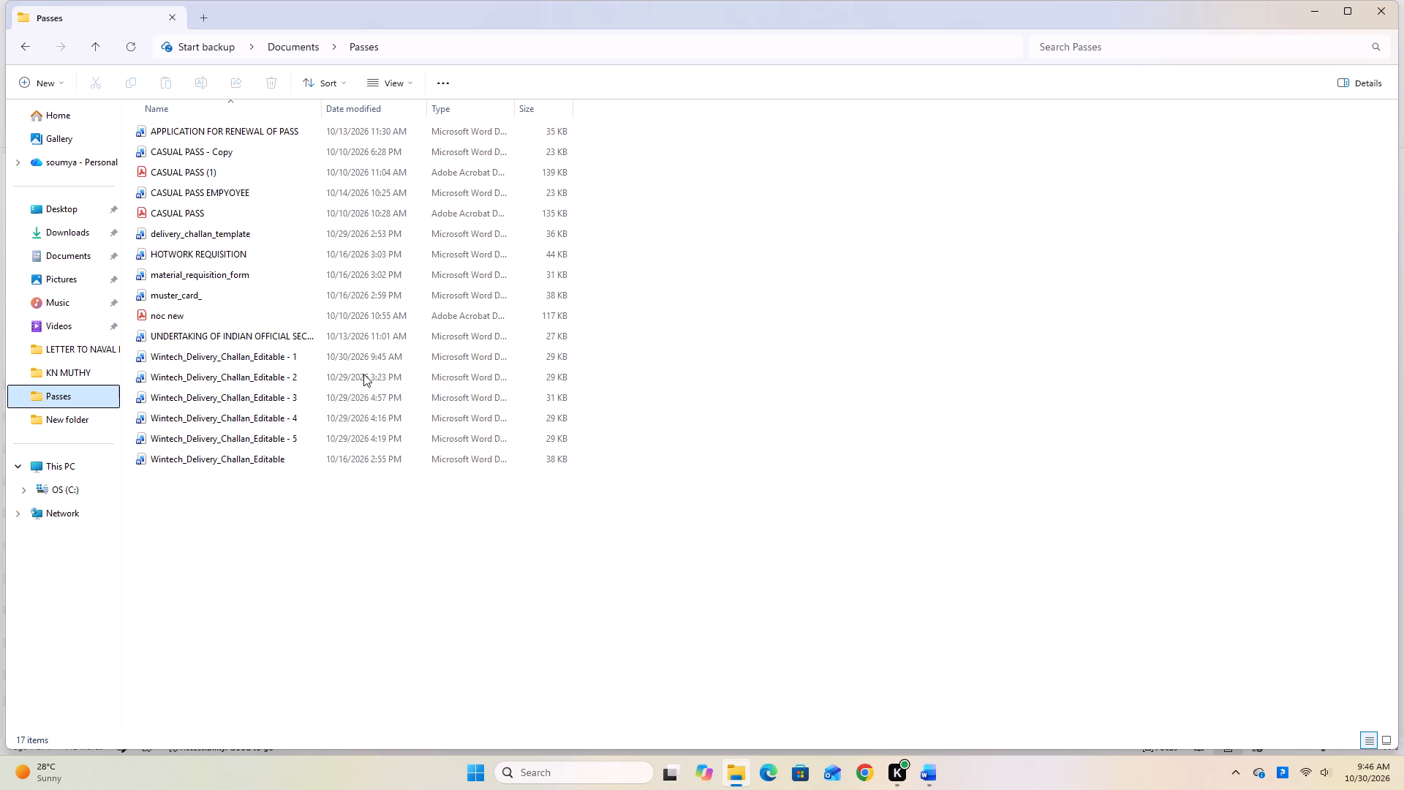
double_click(459, 380)
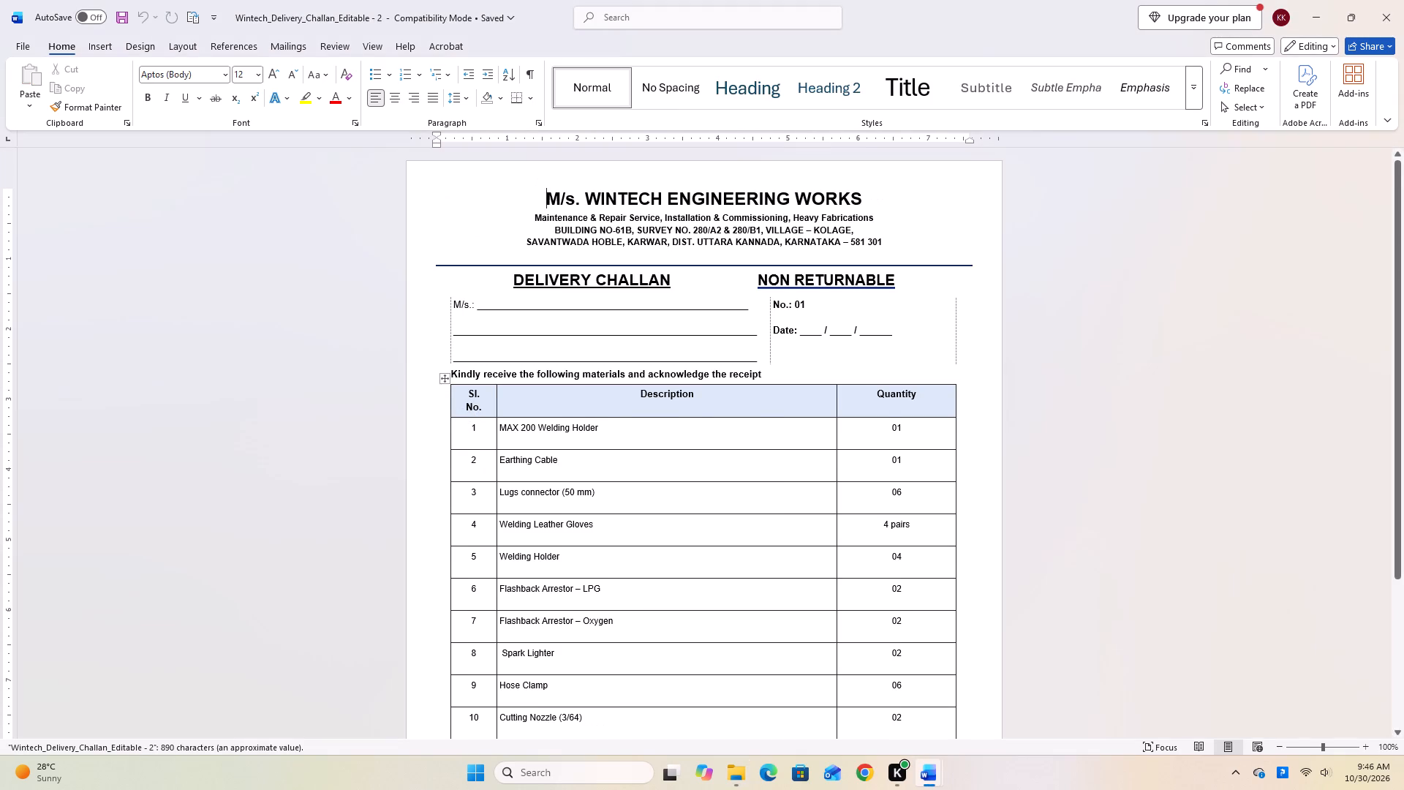
Insert "cable with" between "Welding" and "Holder" in the row 1 description of the non-returnable challan.
scroll(742, 478, "down", 2)
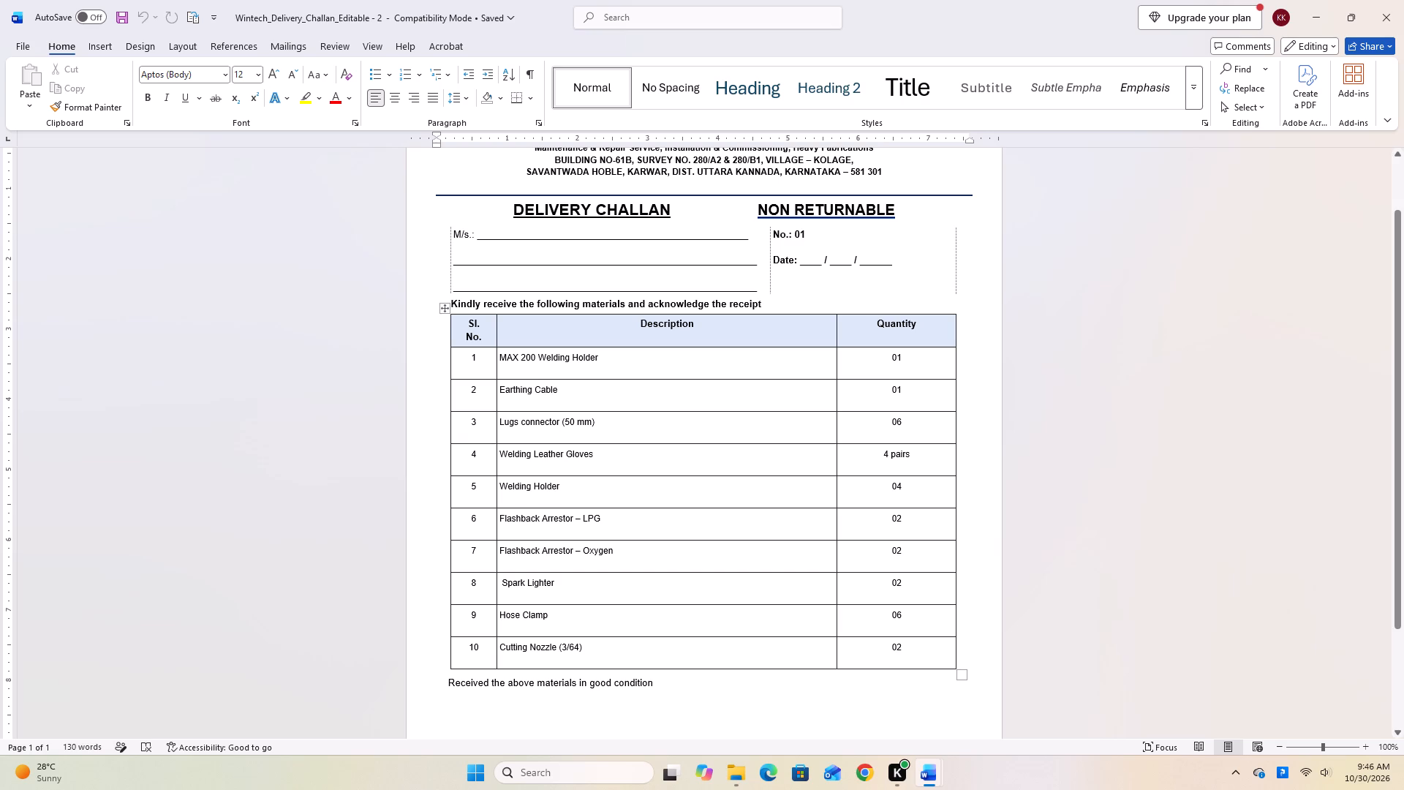
left_click(570, 356)
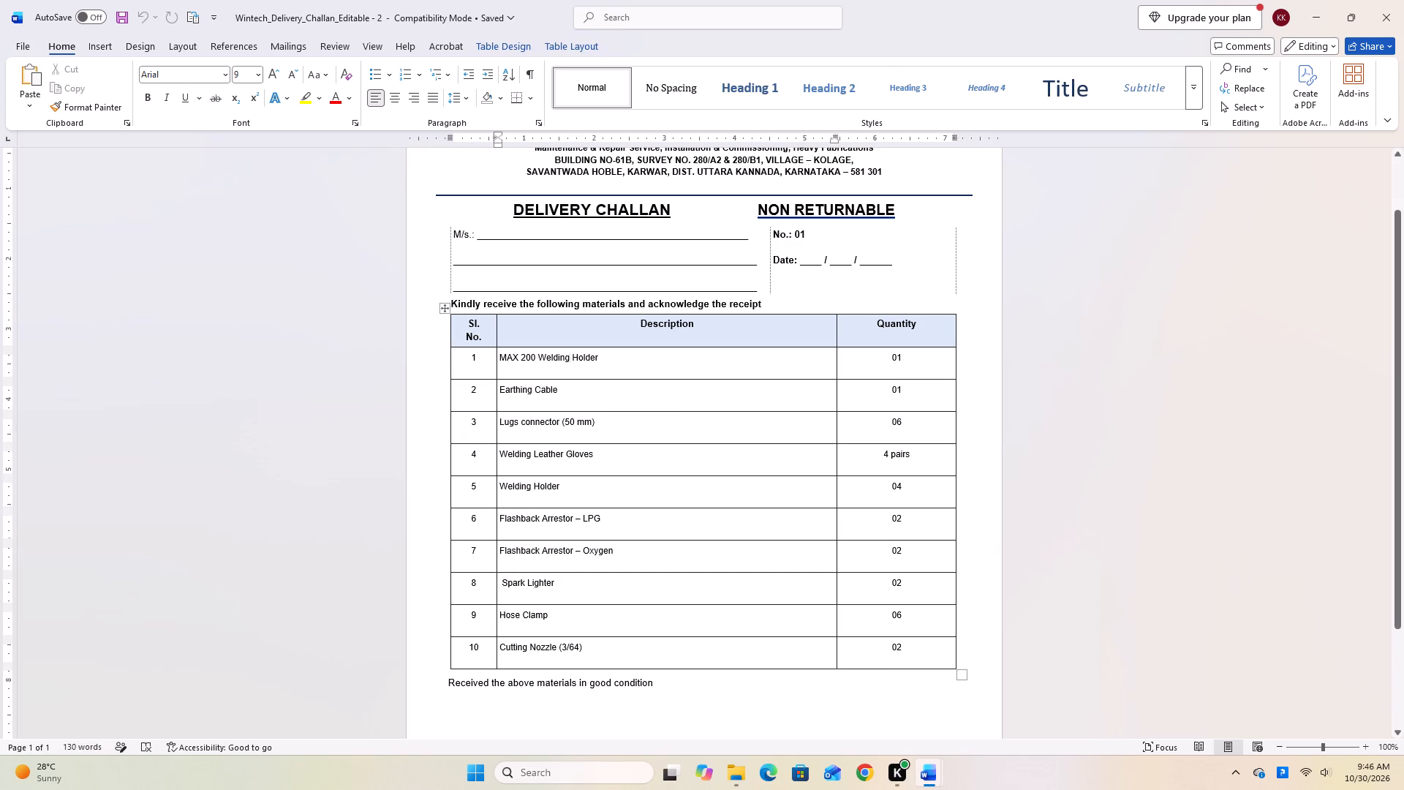
key("space")
type("cable")
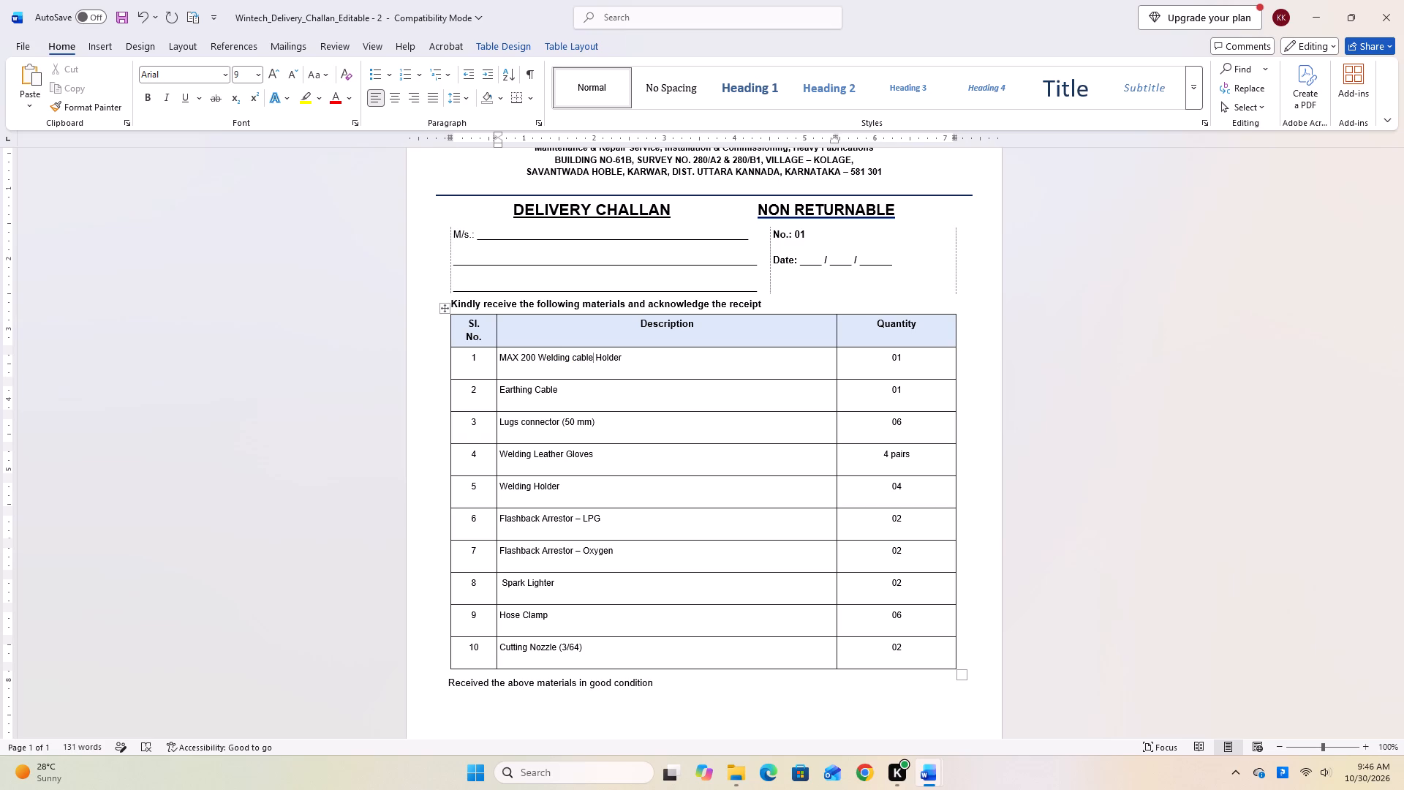
type("with")
key("Left")
key("Left")
key("Left")
key("Left")
key("space")
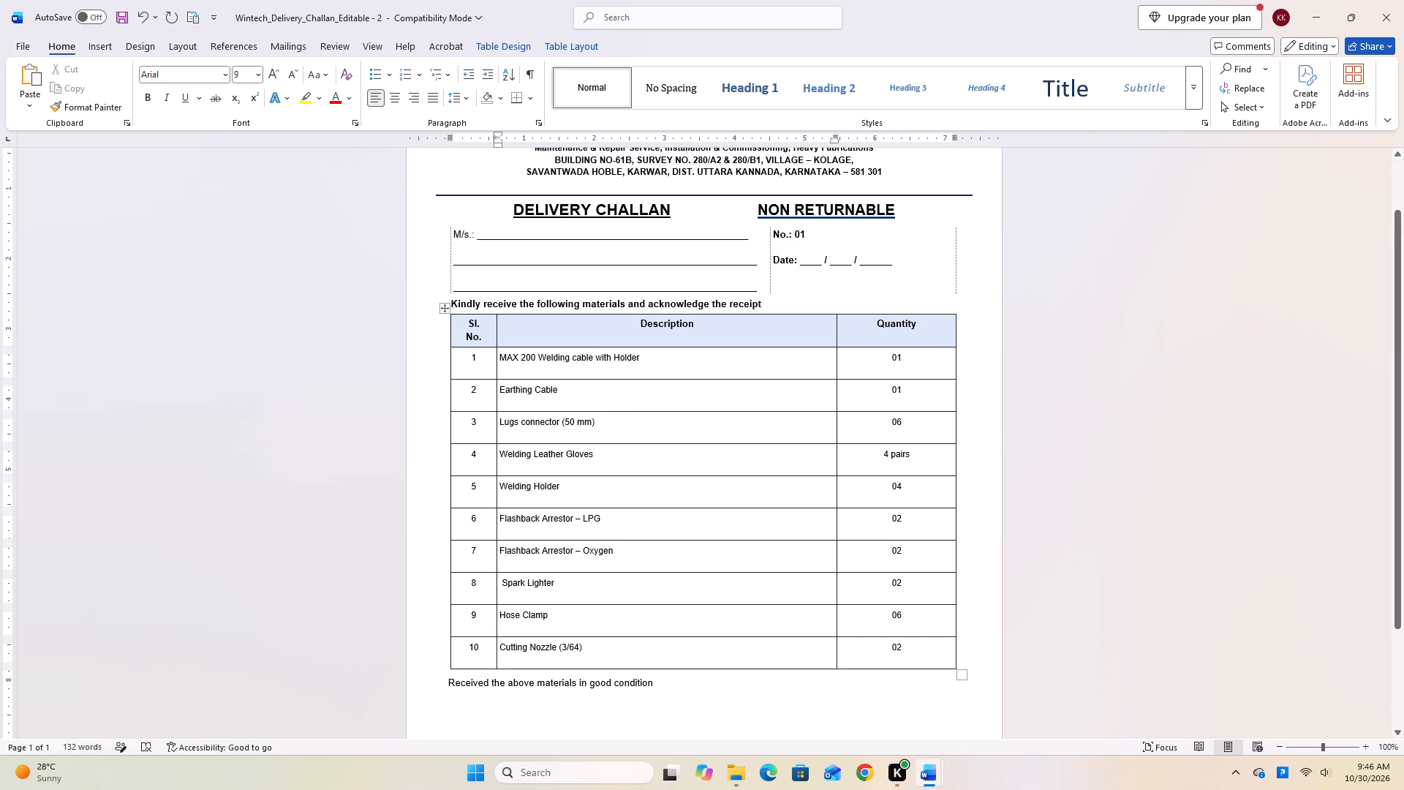
Append the length "(2 mtr)" to the end of the row 1 MAX 200 welding cable description.
left_click(648, 364)
key("space")
key("shift+parenleft")
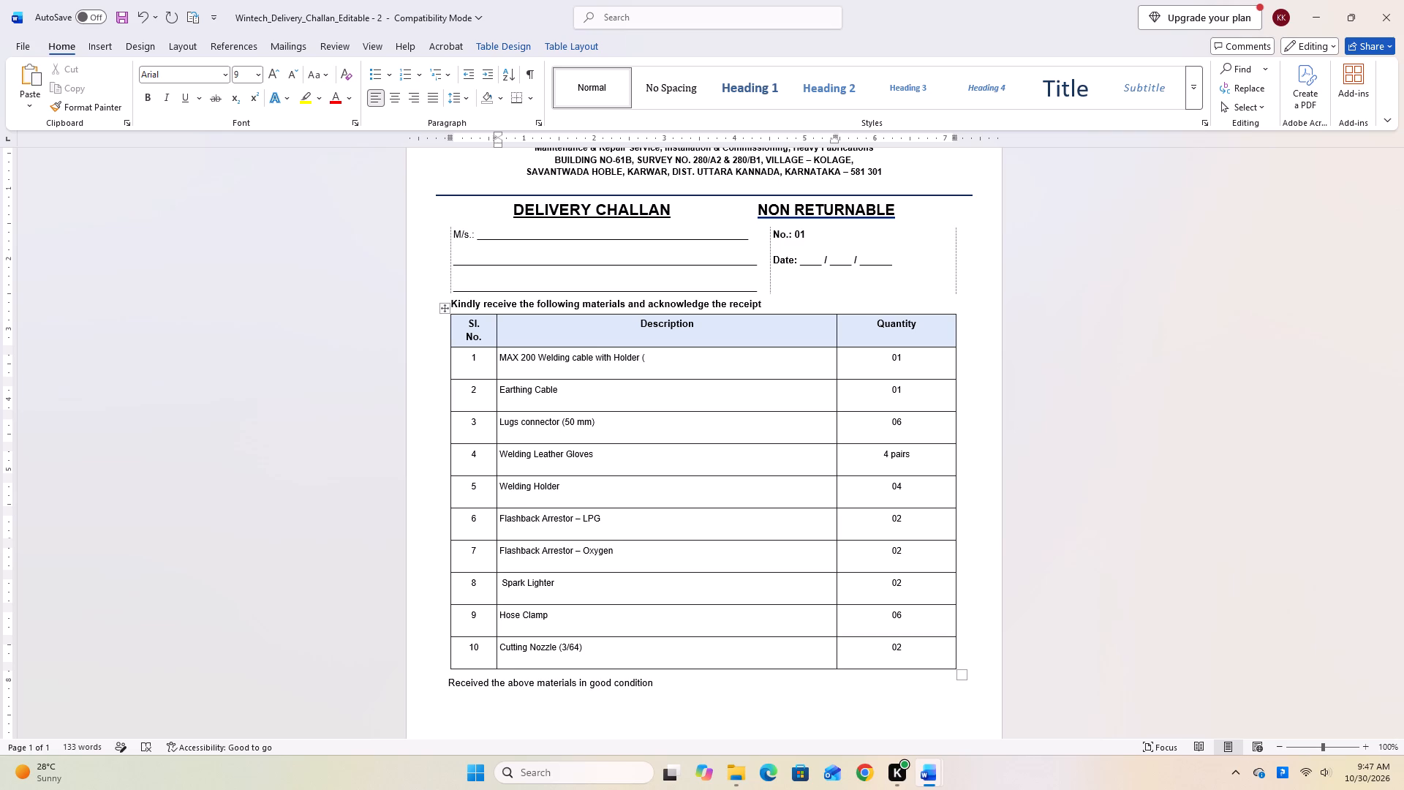
type("2 m")
type("tr")
key("0")
key("BackSpace")
key("shift+parenright")
Append the unit "No" to the row 1 quantity of the non-returnable challan so it reads 01No.
left_click(917, 355)
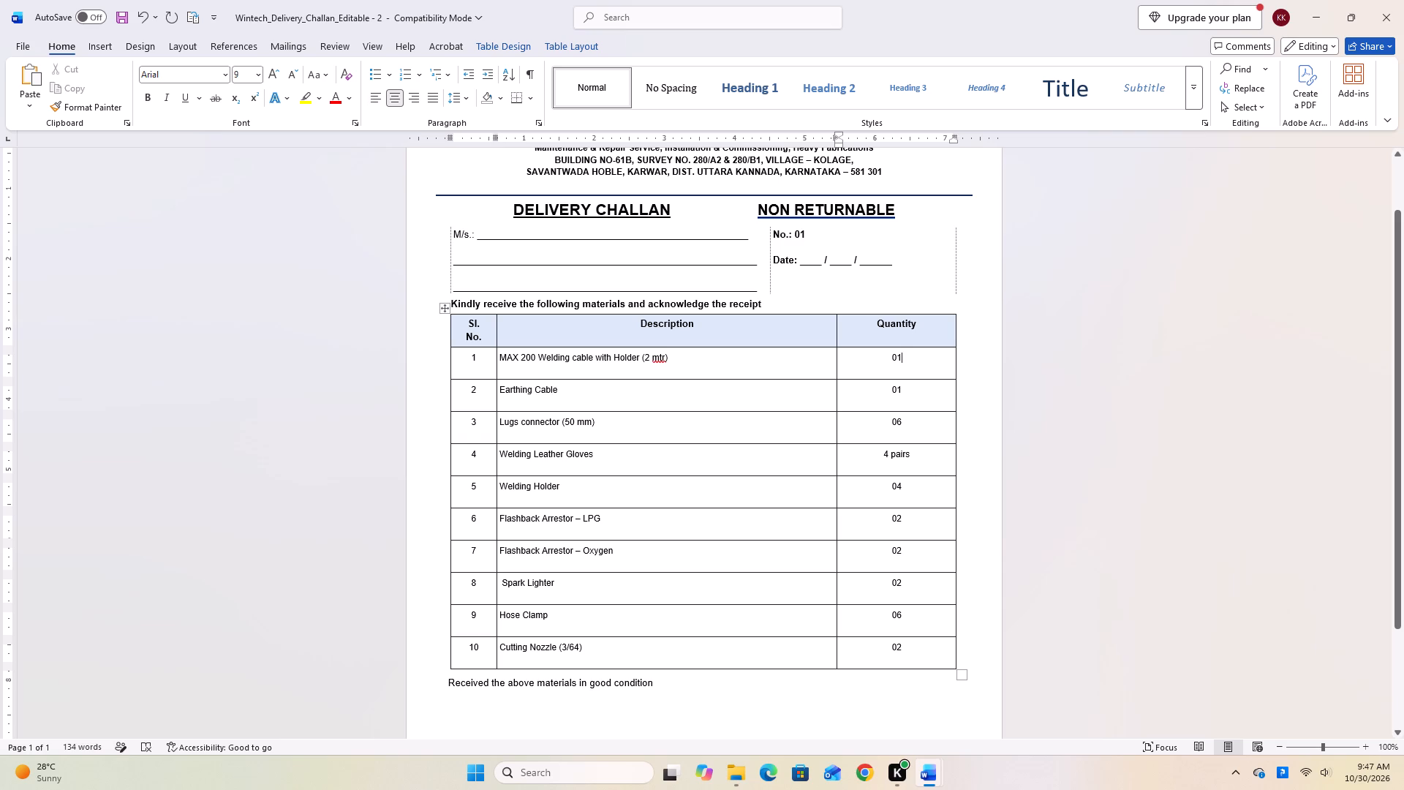
type("No")
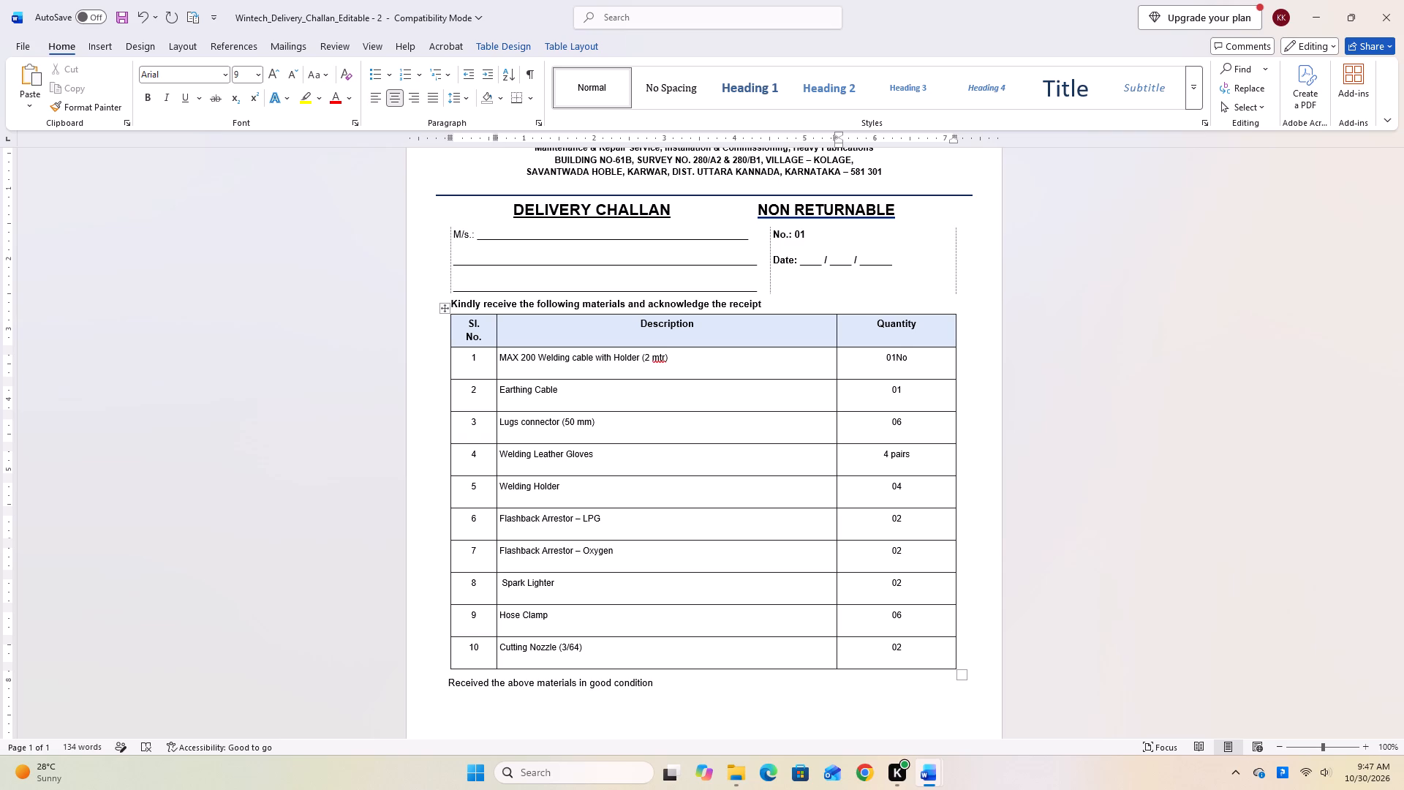
Append "with holder (1.5mtr)" to the Earthing Cable description in row 2.
left_click(646, 399)
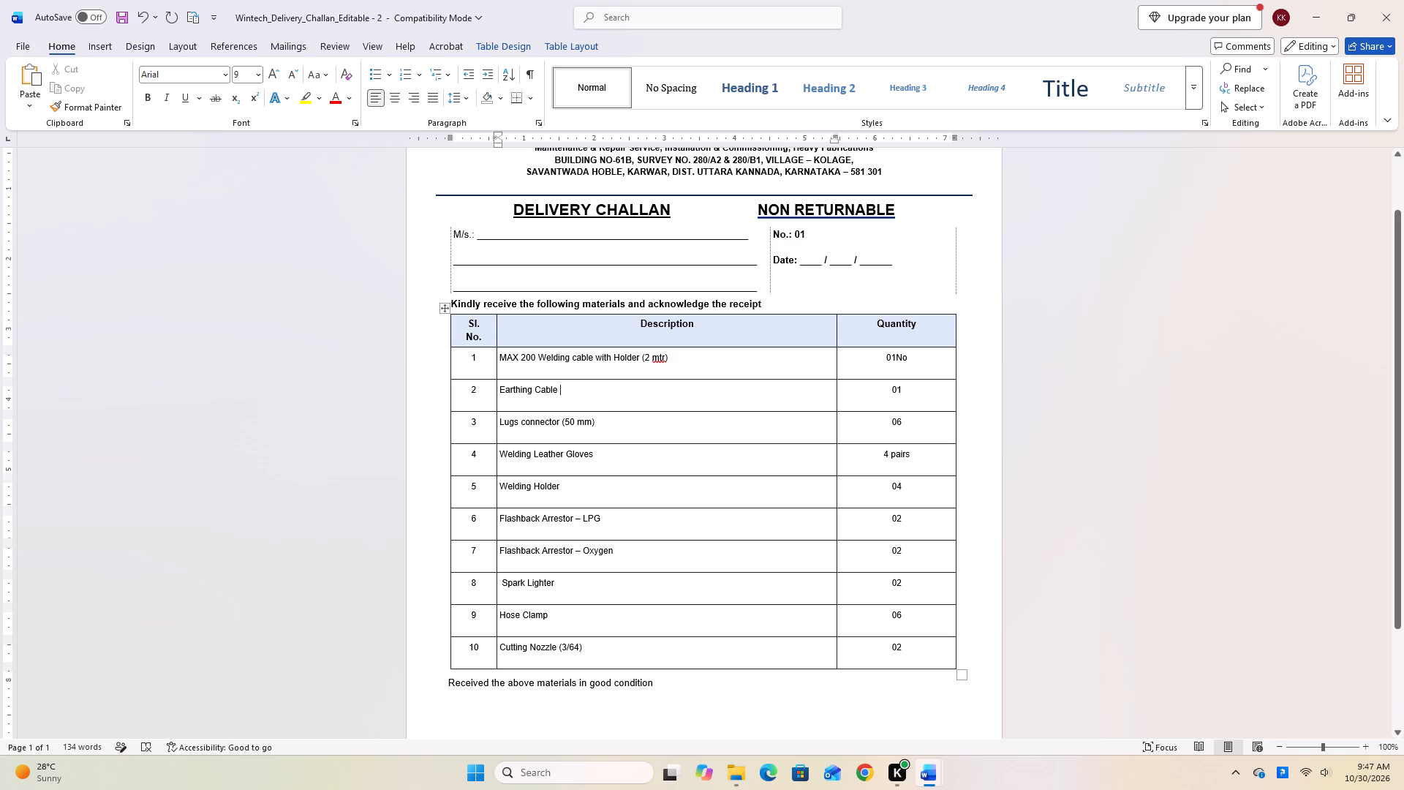
type("with")
key("space")
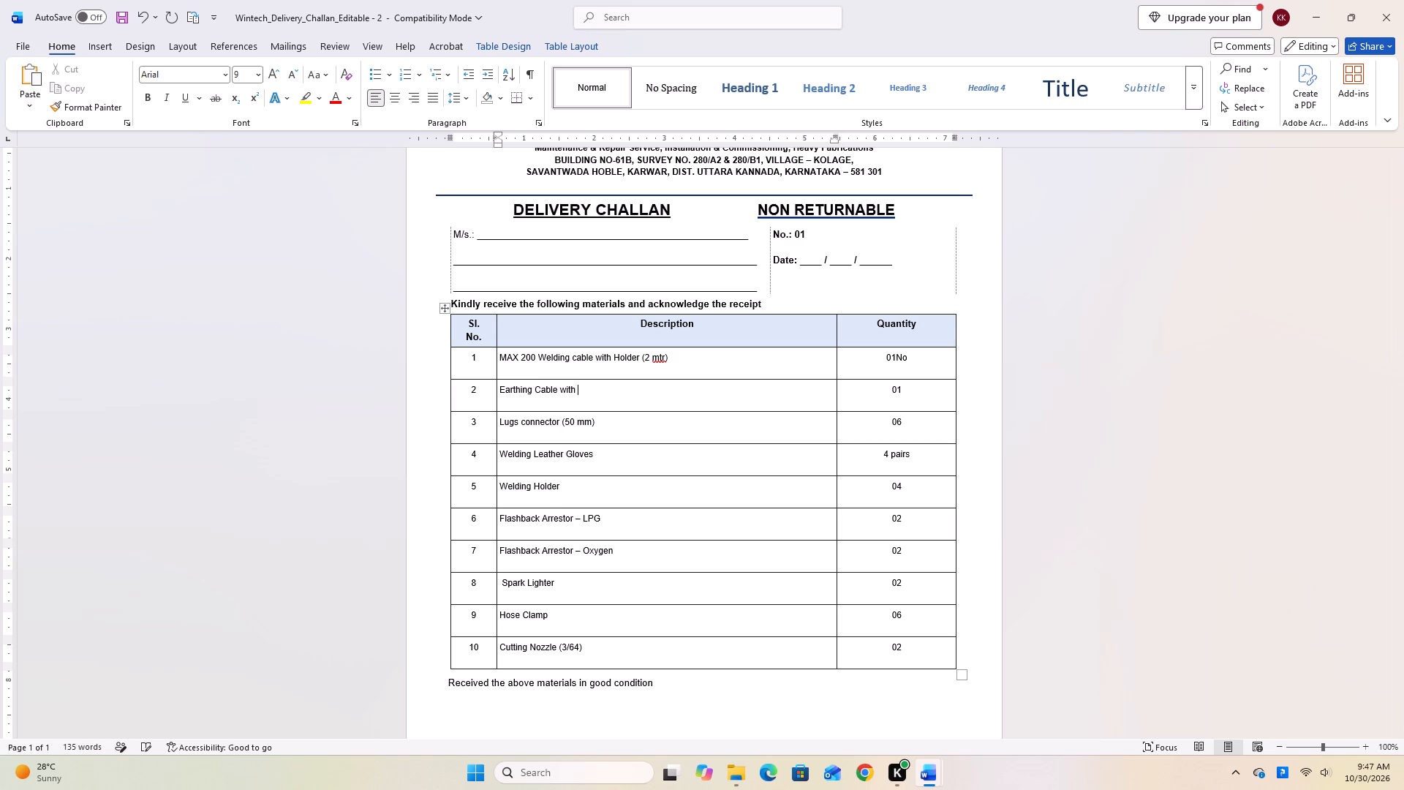
type("holder")
key("space")
type("(1")
key("period")
key("5")
key("m")
type("tr")
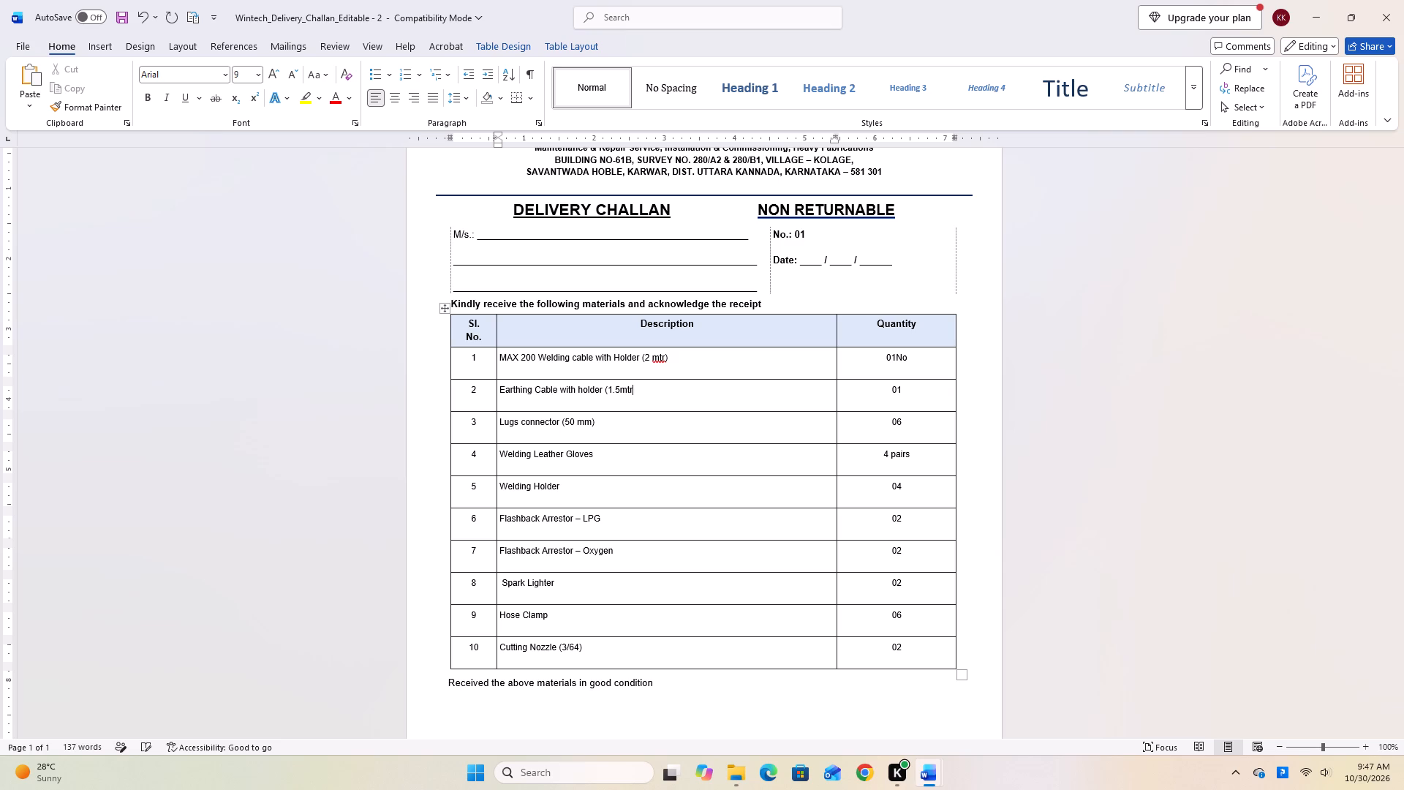
key("shift+parenright")
Append the unit "No" to the row 2 Earthing Cable quantity so it reads 01No.
left_click(910, 392)
type("no")
key("BackSpace")
key("BackSpace")
type("No")
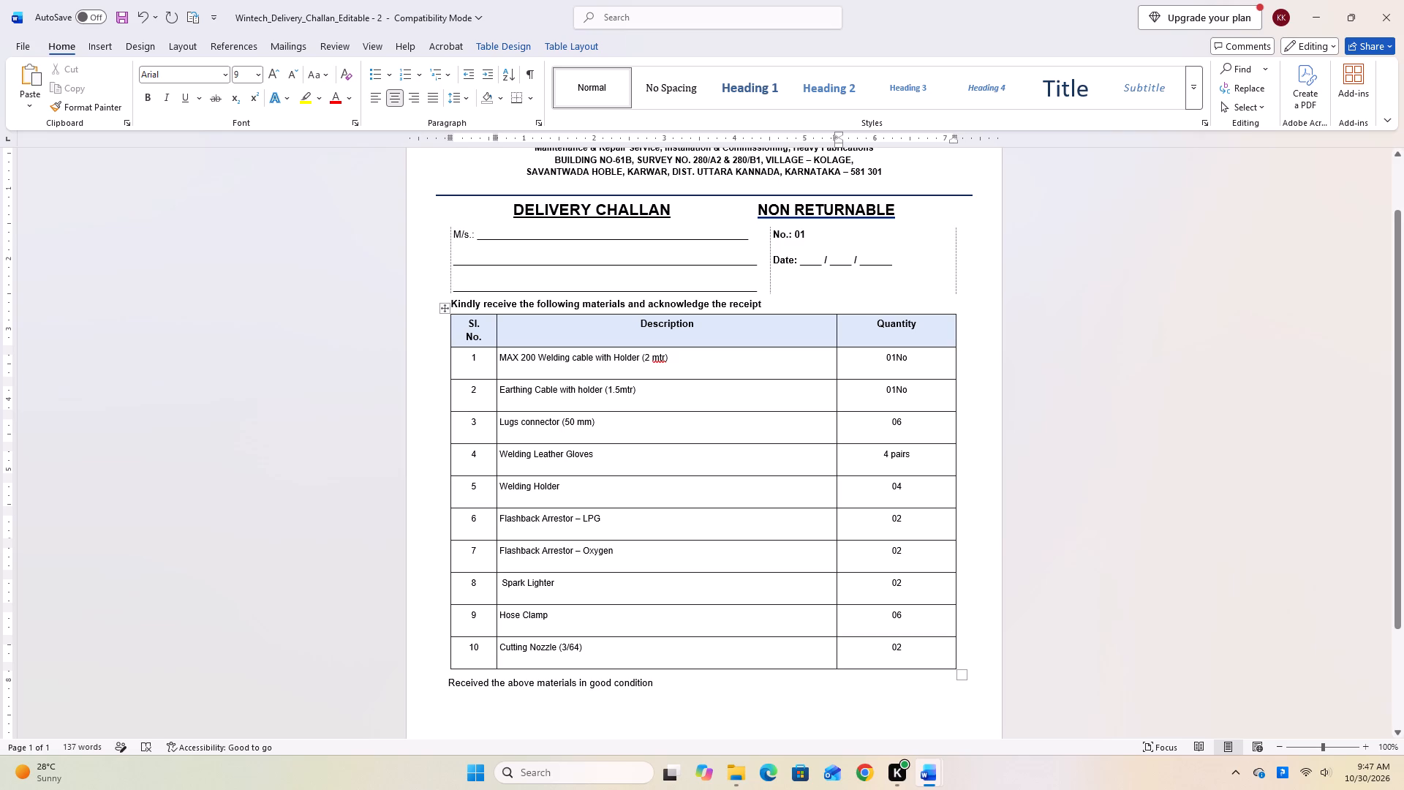
Append the unit "Nos" to the quantities of row 3 Lugs connector and row 5 Welding Holder, giving 06Nos and 04Nos.
left_click(925, 430)
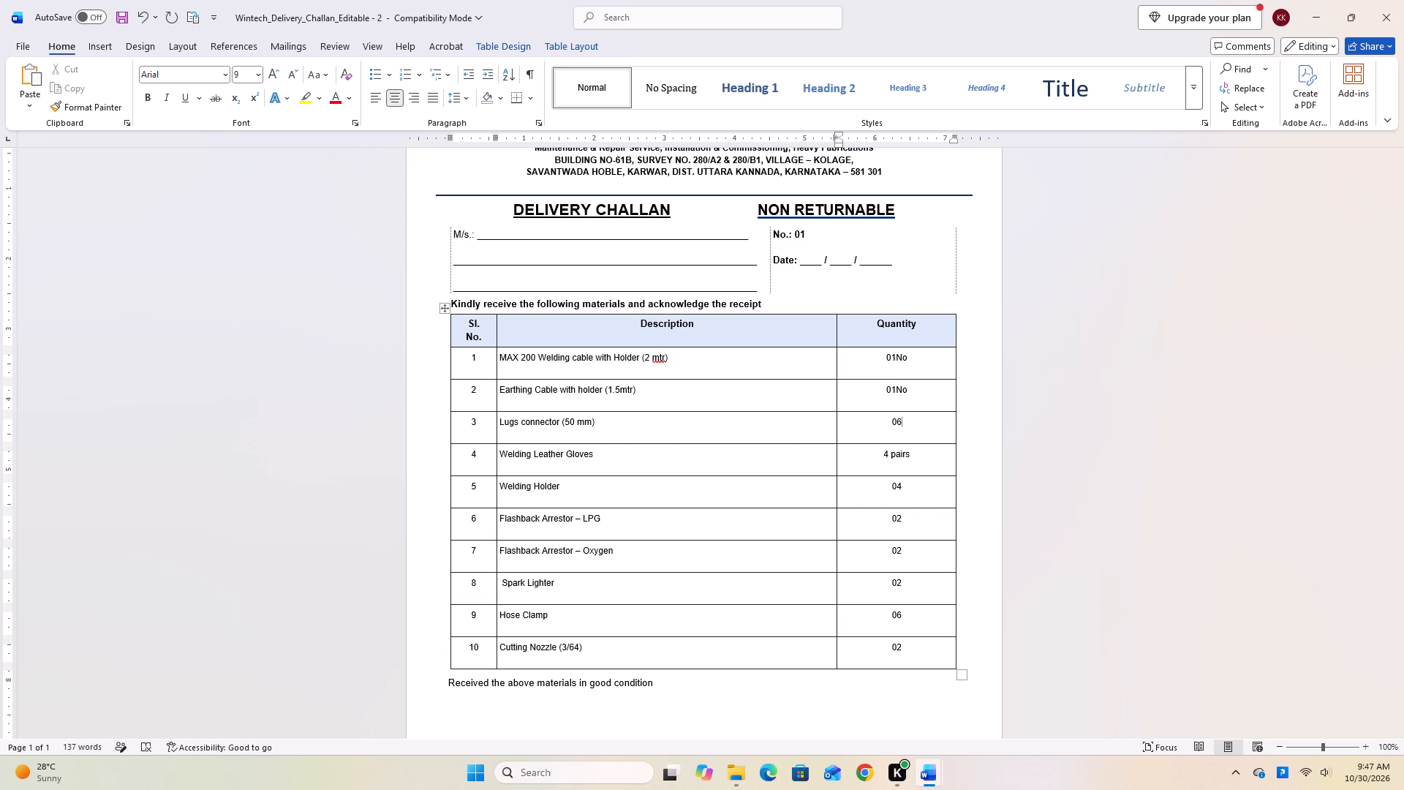
key("n")
key("BackSpace")
type("Nos")
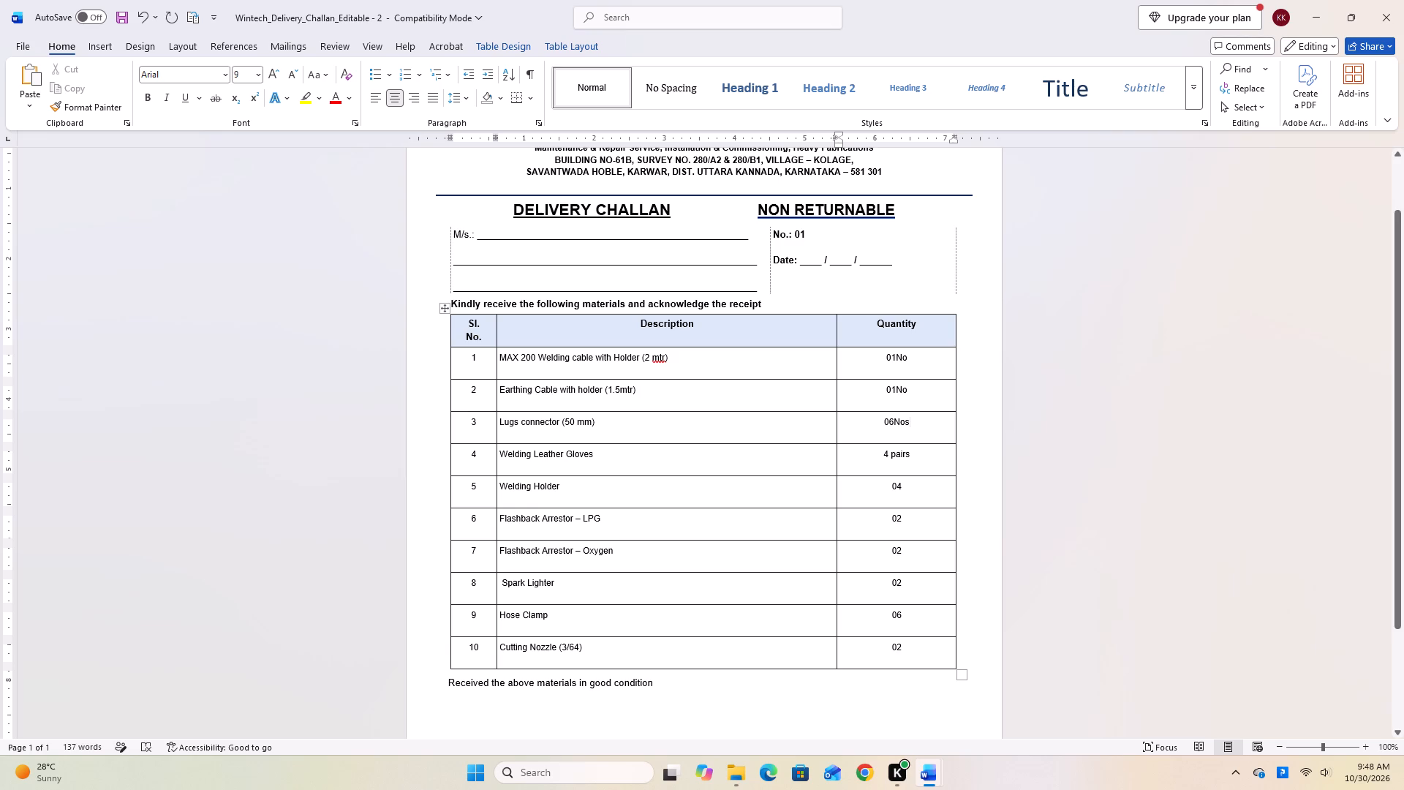
left_click(924, 491)
type("Nos")
Append the unit "Nos" to the quantities of rows 6 through 10, from Flashback Arrestor – LPG to Cutting Nozzle (3/64).
scroll(992, 448, "down", 2)
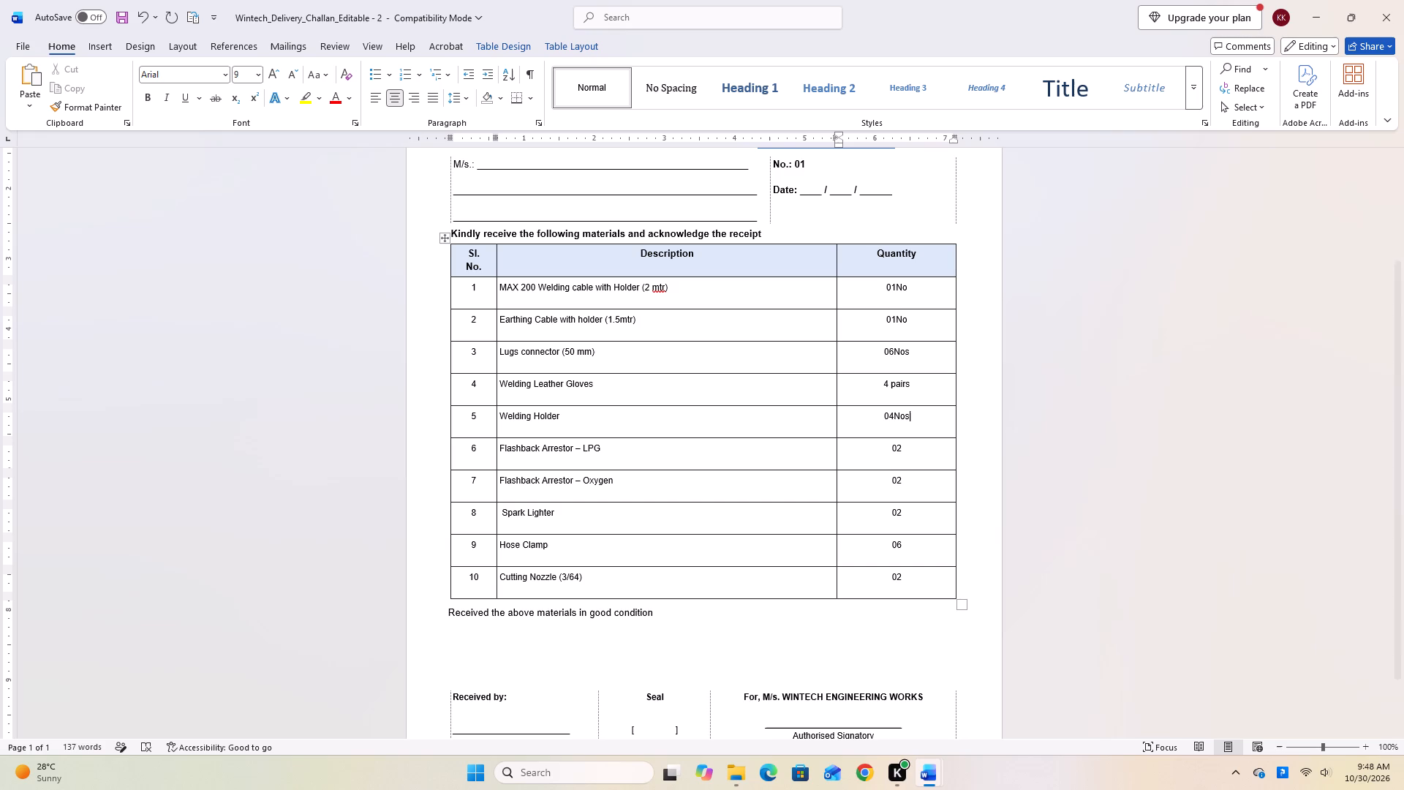
scroll(927, 381, "down", 1)
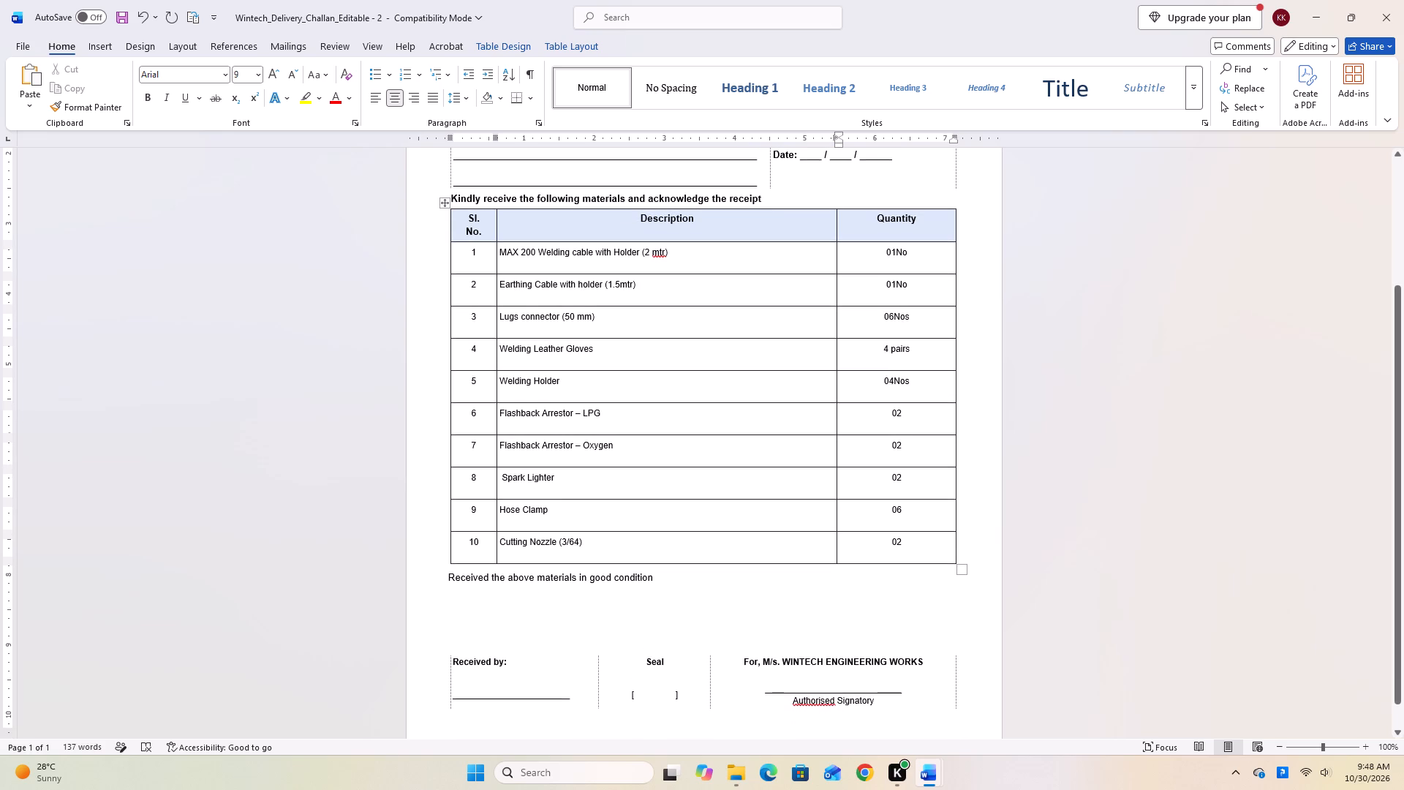
left_click(922, 407)
left_click(913, 409)
type("Nos")
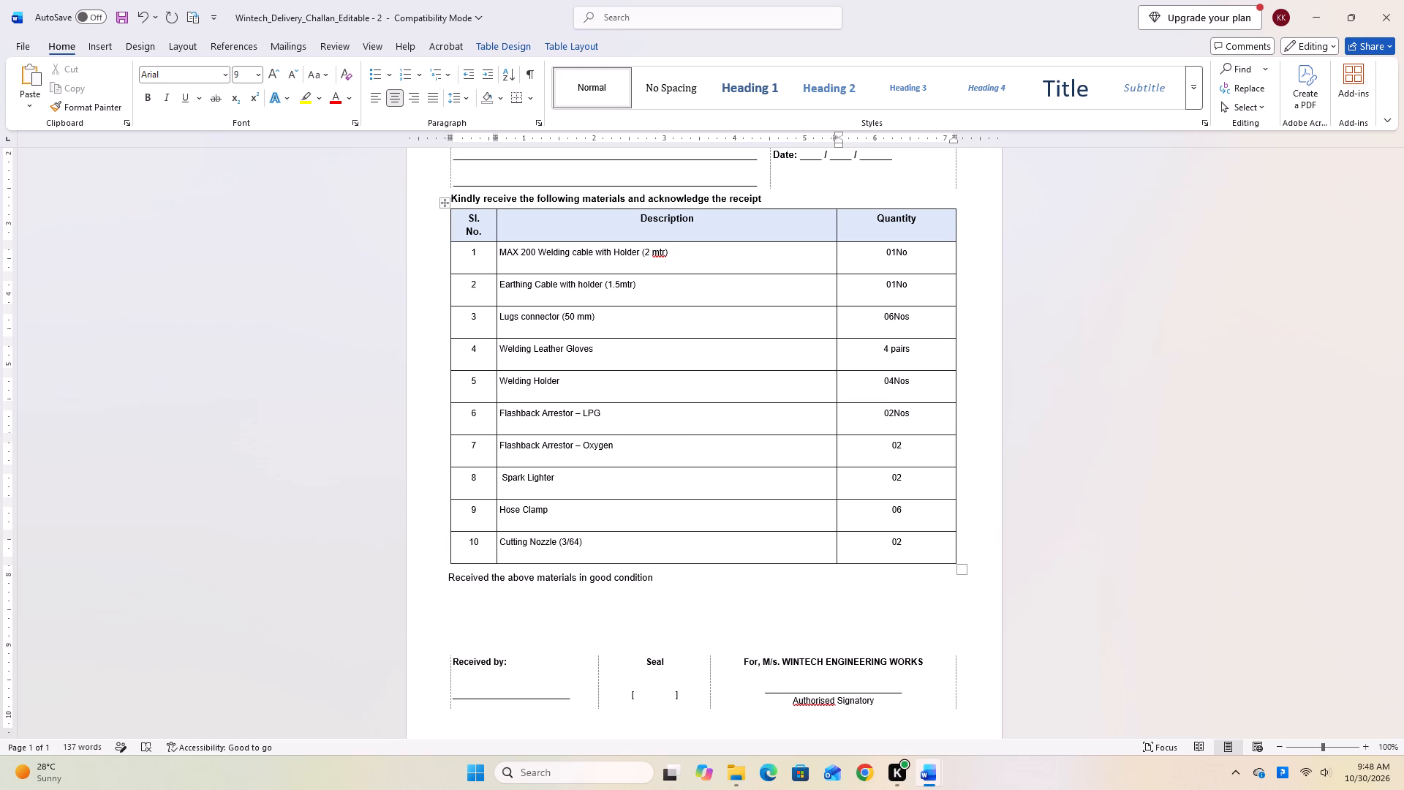
key("Down")
type("Nos")
key("Down")
type("Nos")
key("Down")
type("Nos")
key("Down")
type("Nos")
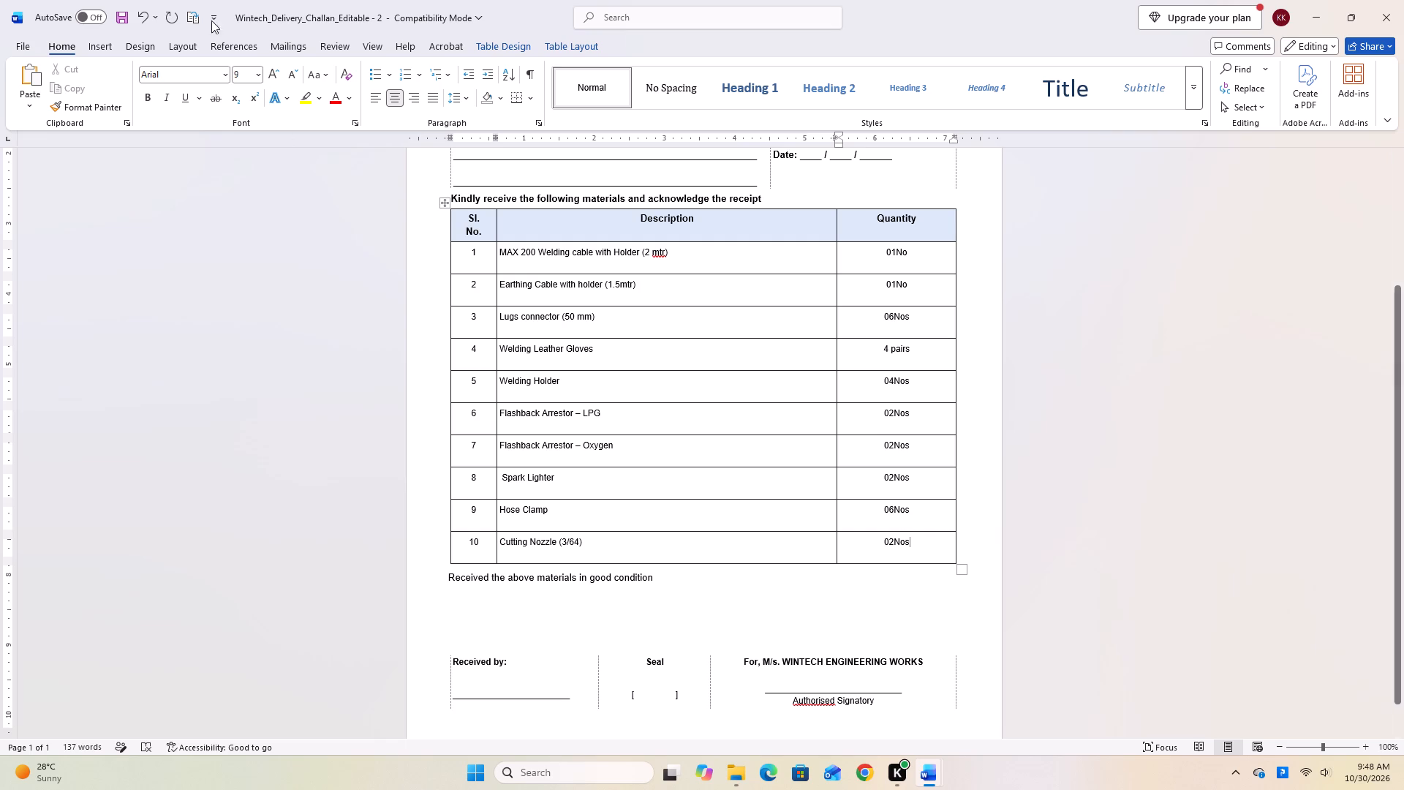
Save the non-returnable delivery challan, look it over and close the document.
double_click(130, 17)
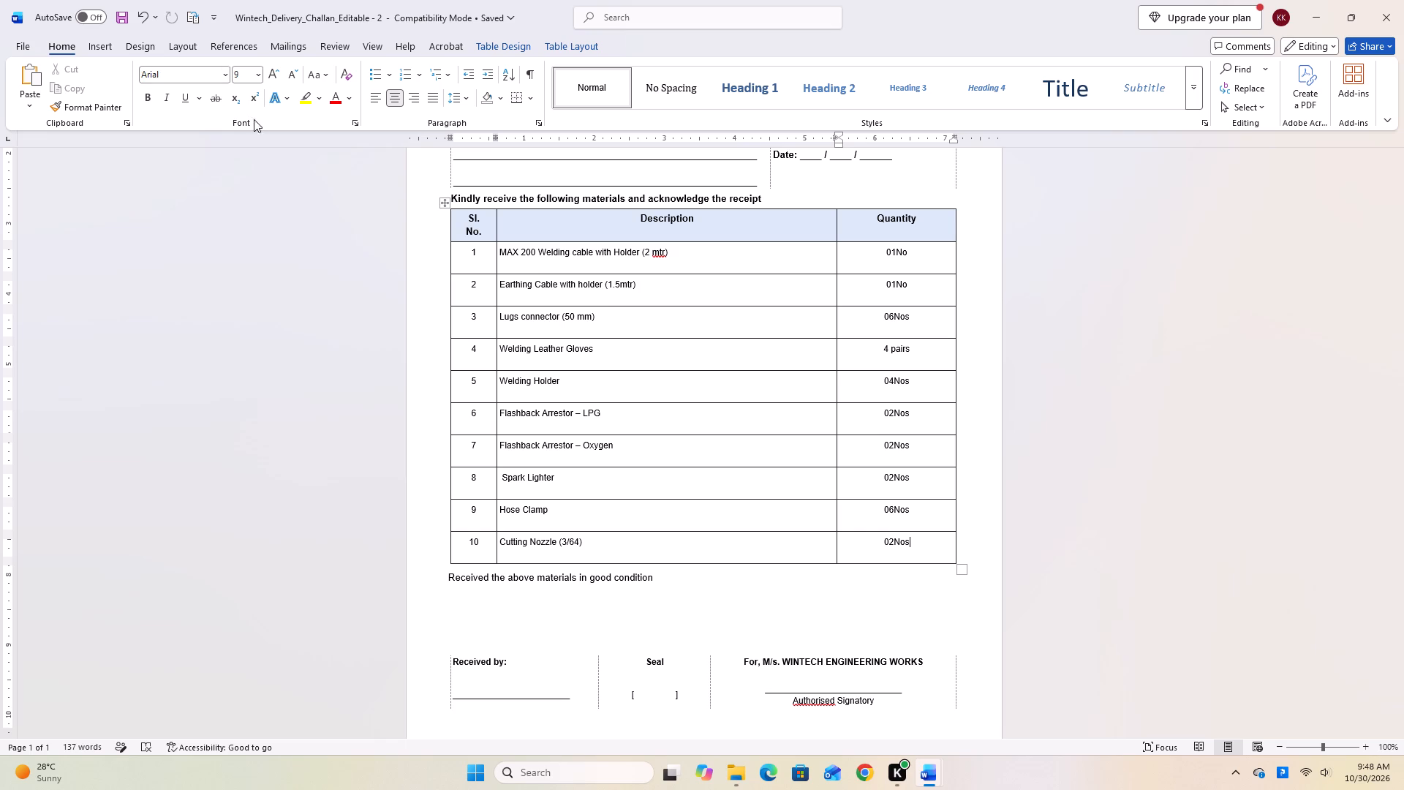
double_click(124, 18)
scroll(1139, 545, "up", 4)
scroll(1139, 544, "down", 1)
scroll(1139, 544, "up", 1)
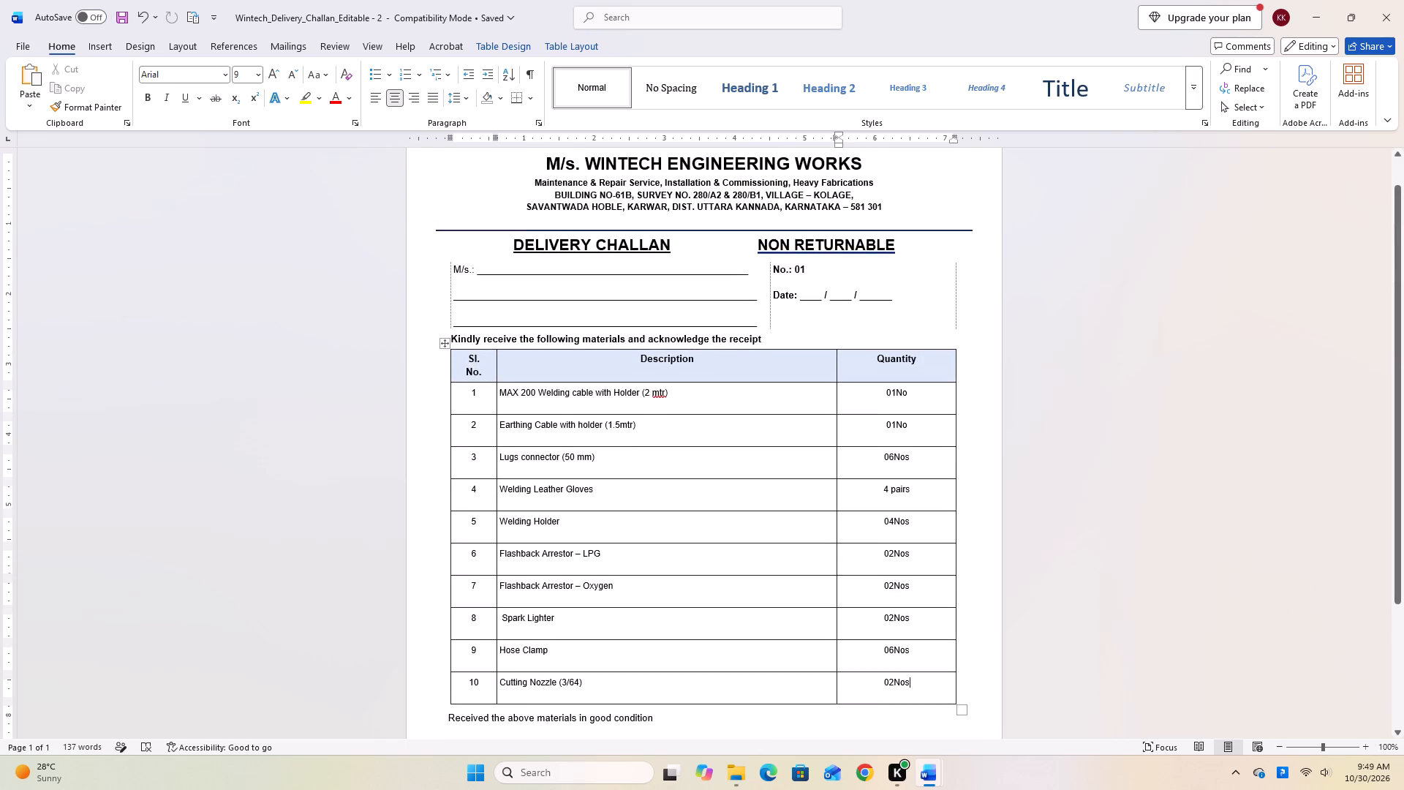
scroll(1137, 543, "up", 6)
scroll(1137, 543, "down", 10)
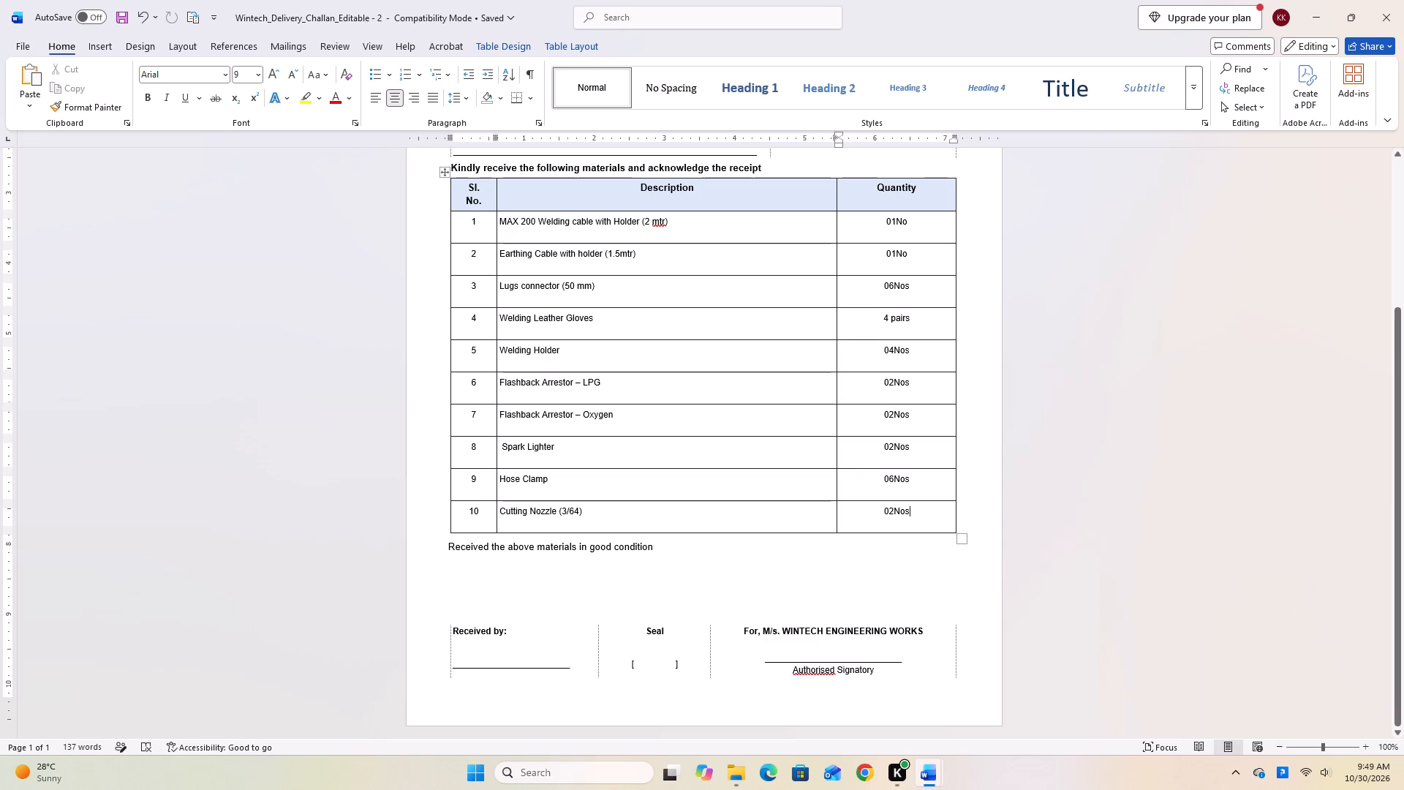
triple_click(124, 11)
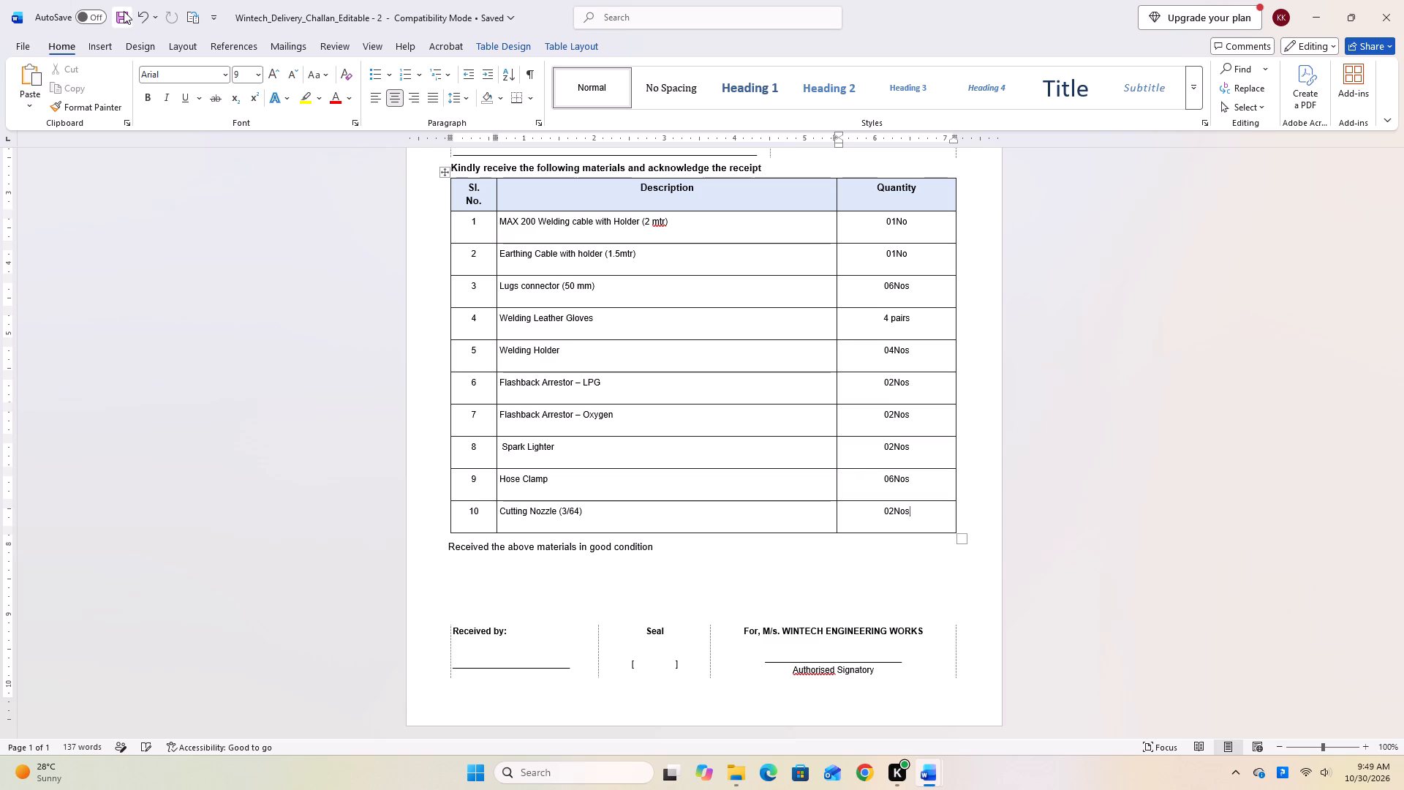
left_click(124, 11)
scroll(740, 633, "up", 5)
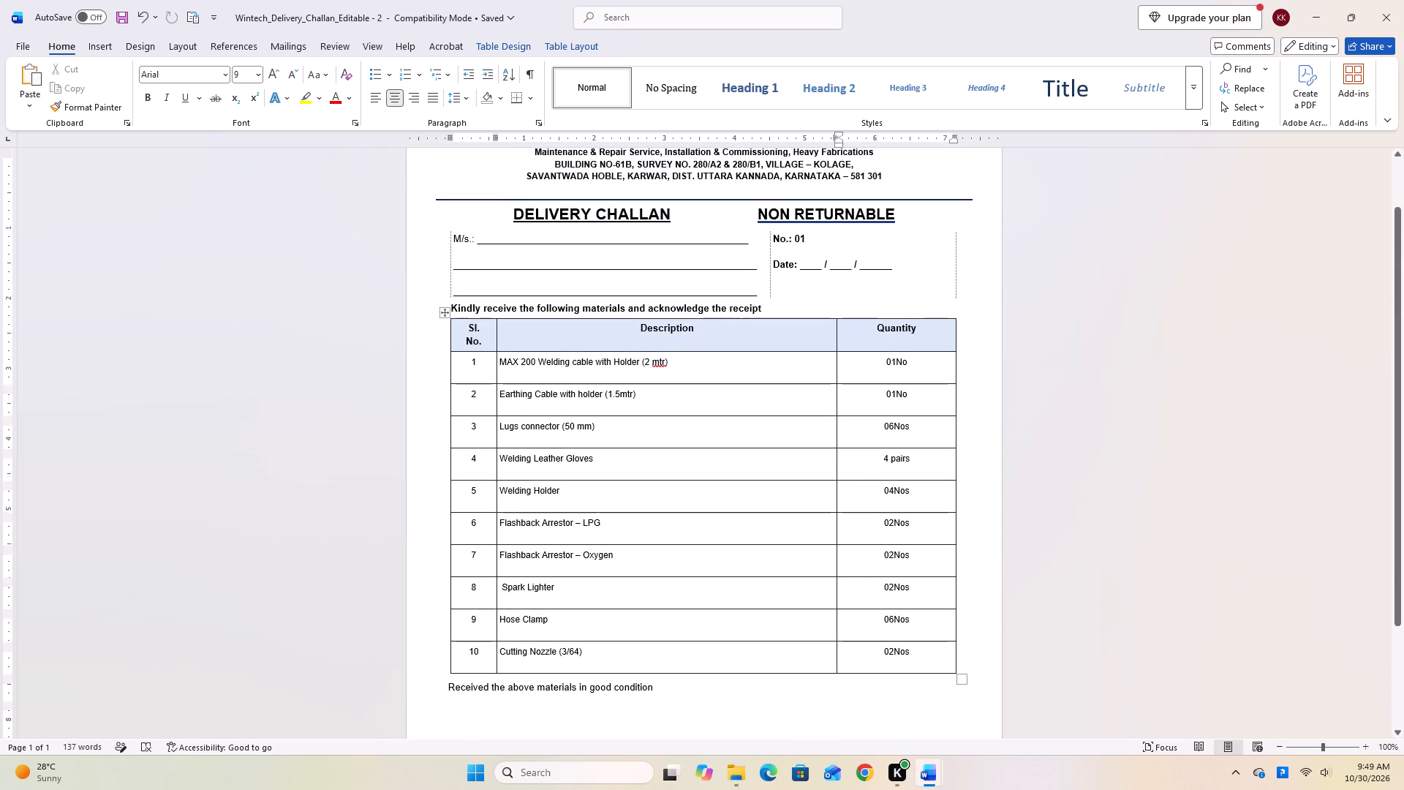
scroll(740, 633, "up", 4)
left_click(1394, 0)
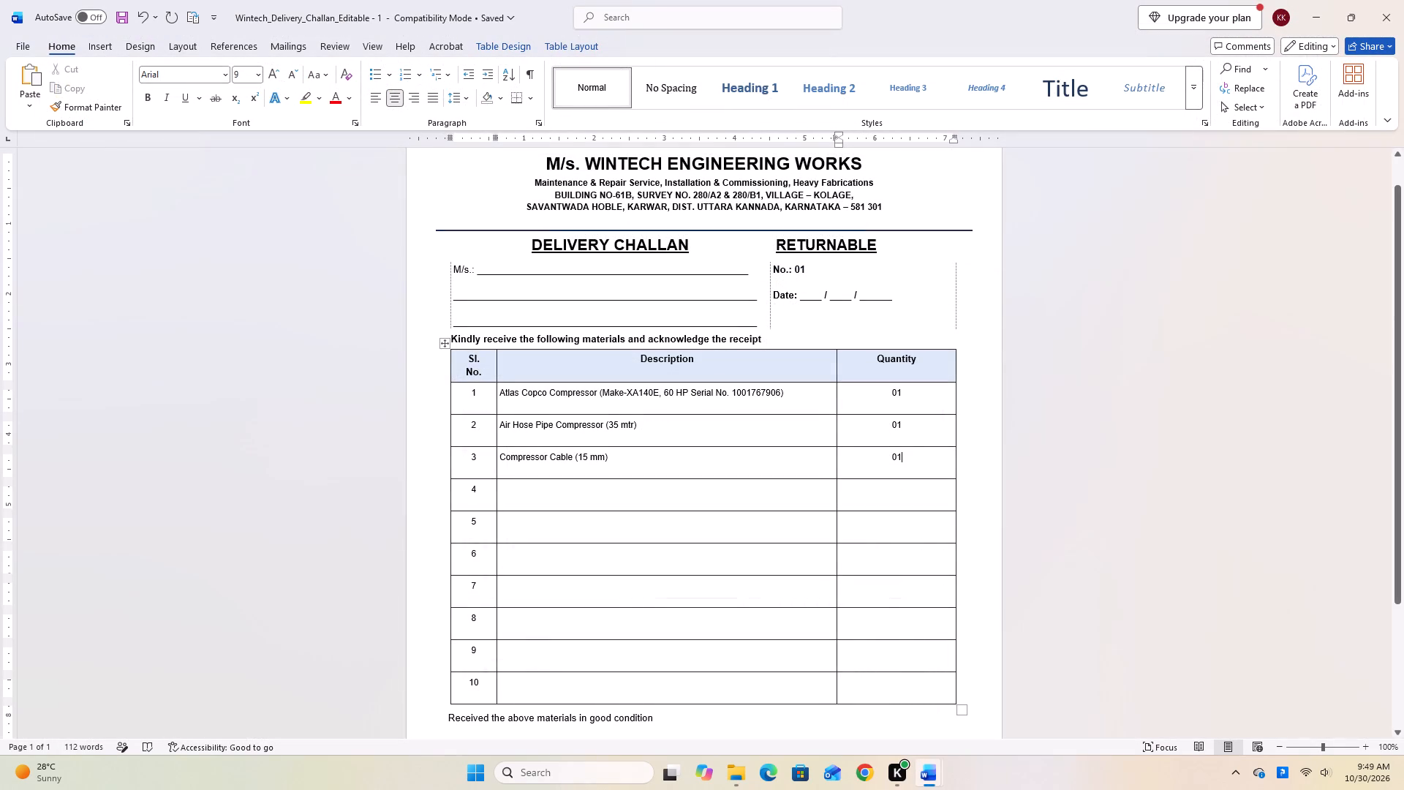
Append units to the quantities of rows 1 to 3 in the returnable challan, giving 01NO, 01No and 01No.
left_click(921, 394)
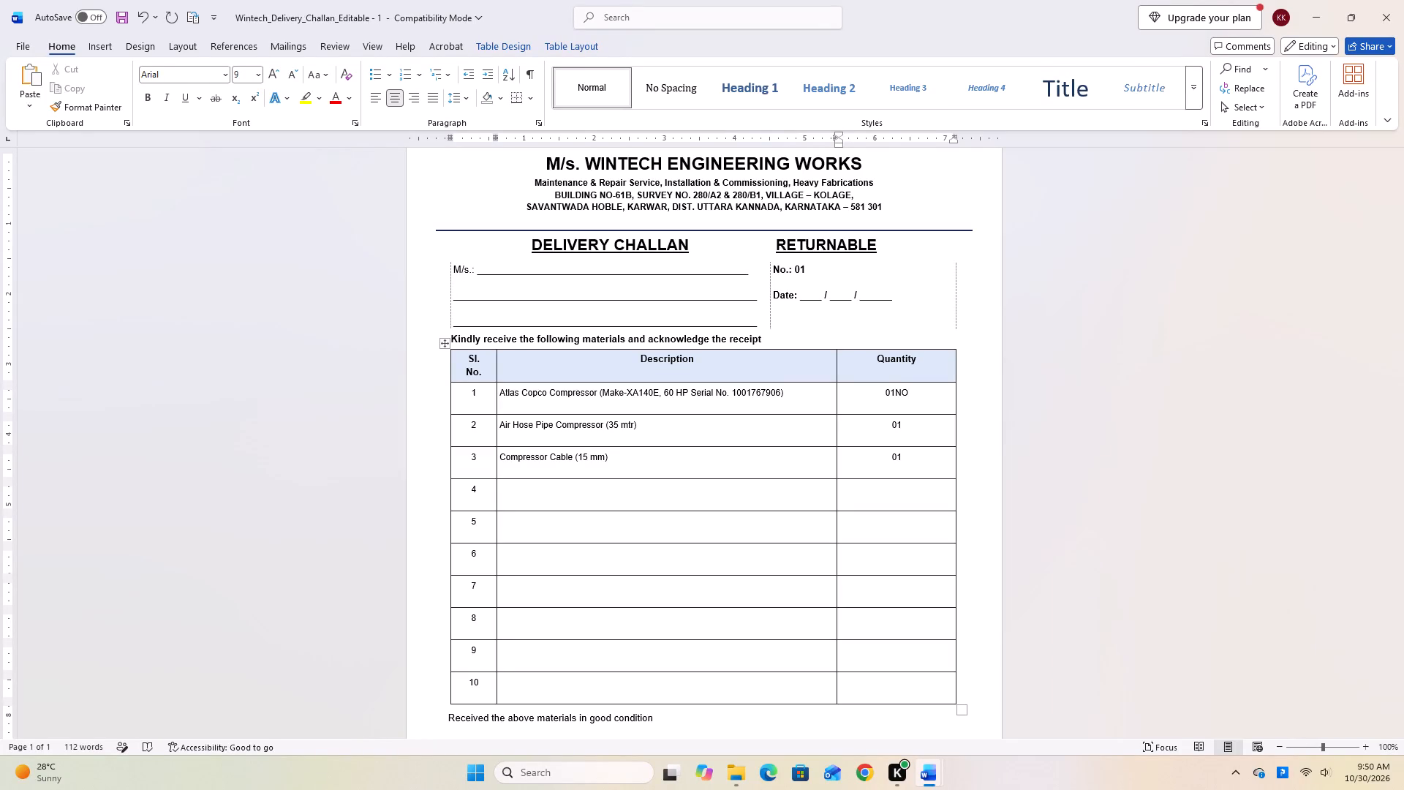
key("Down")
key("BackSpace")
key("BackSpace")
key("shift+n")
key("BackSpace")
key("shift+n")
key("shift+n")
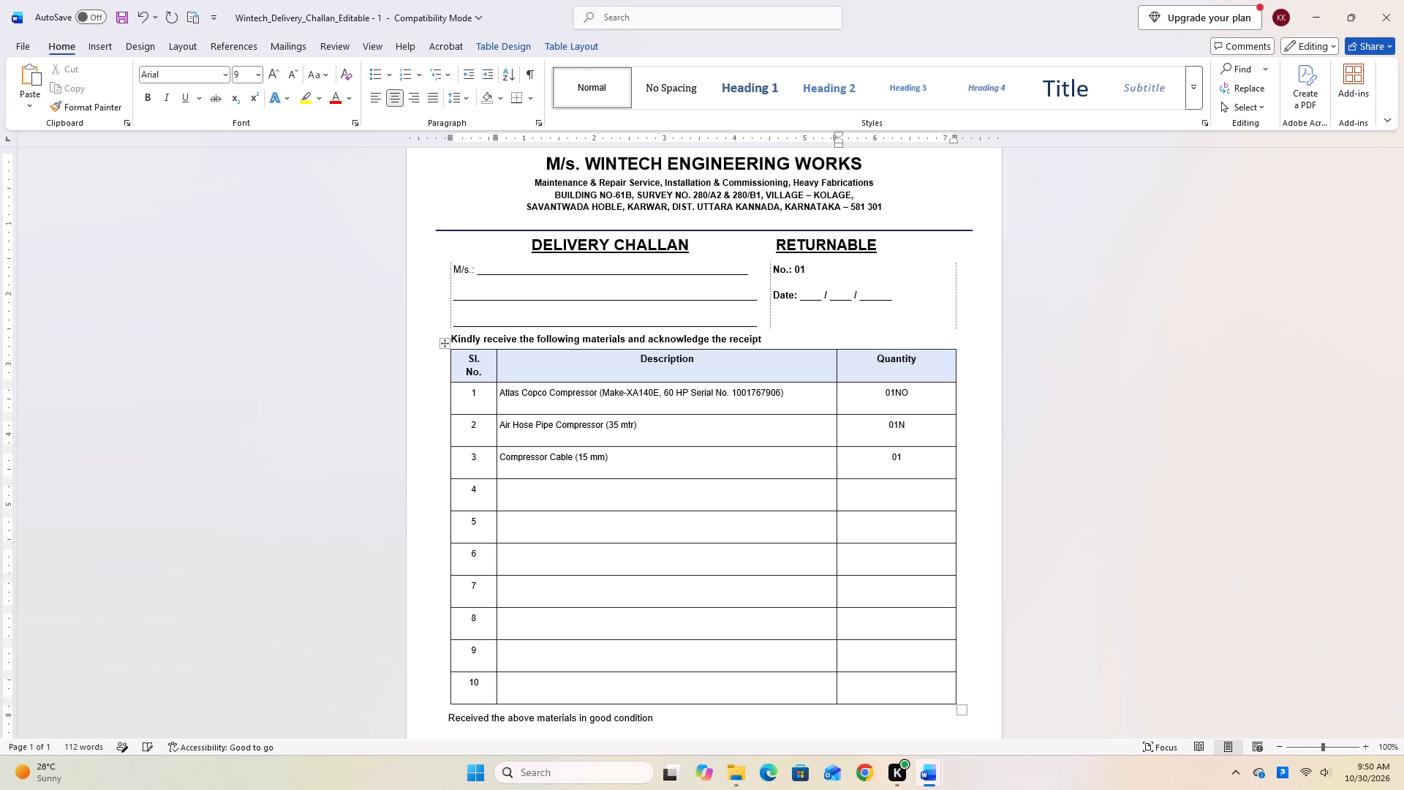
key("o")
key("Down")
type("No")
Save the compressor items' returnable delivery challan, look it over and close the document.
triple_click(118, 23)
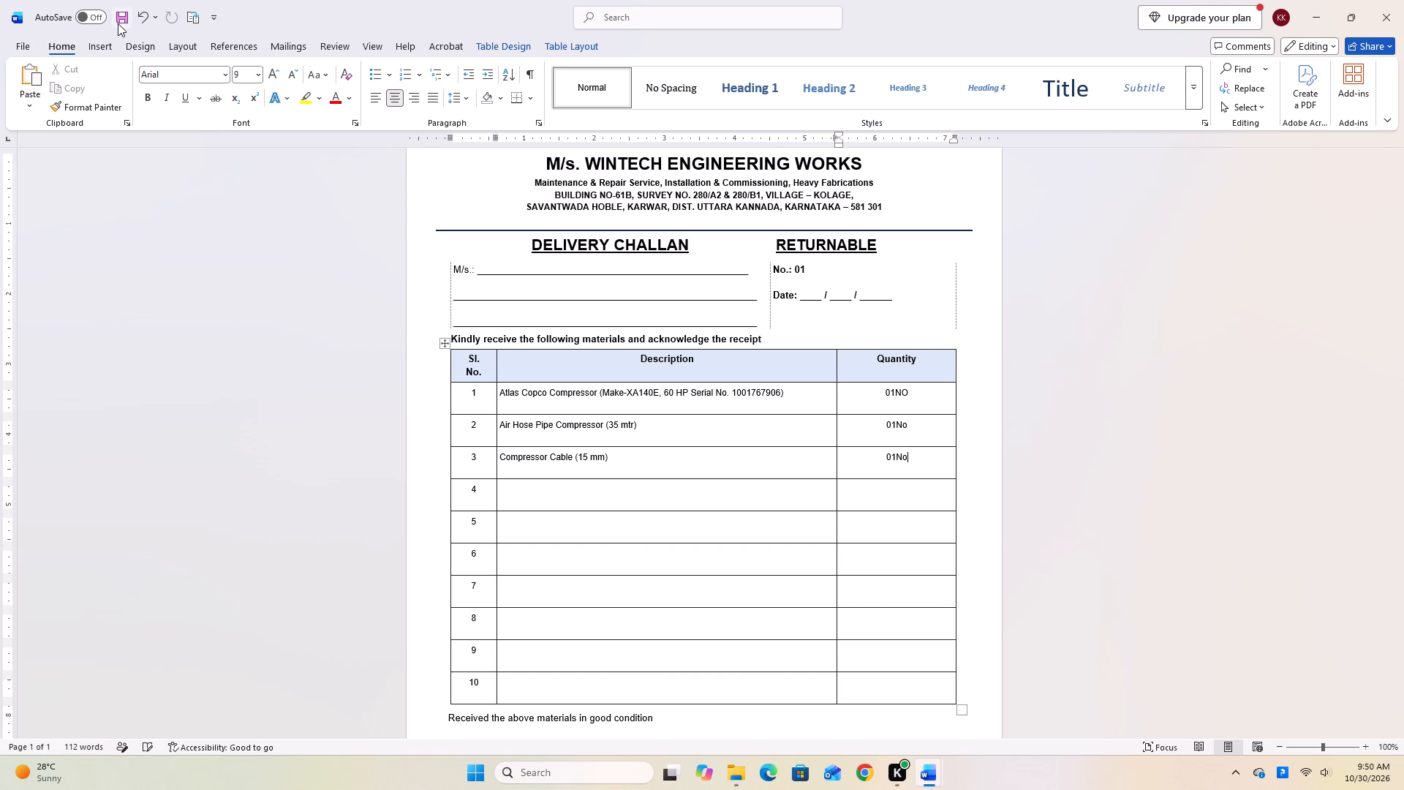
triple_click(118, 23)
left_click(118, 23)
double_click(118, 19)
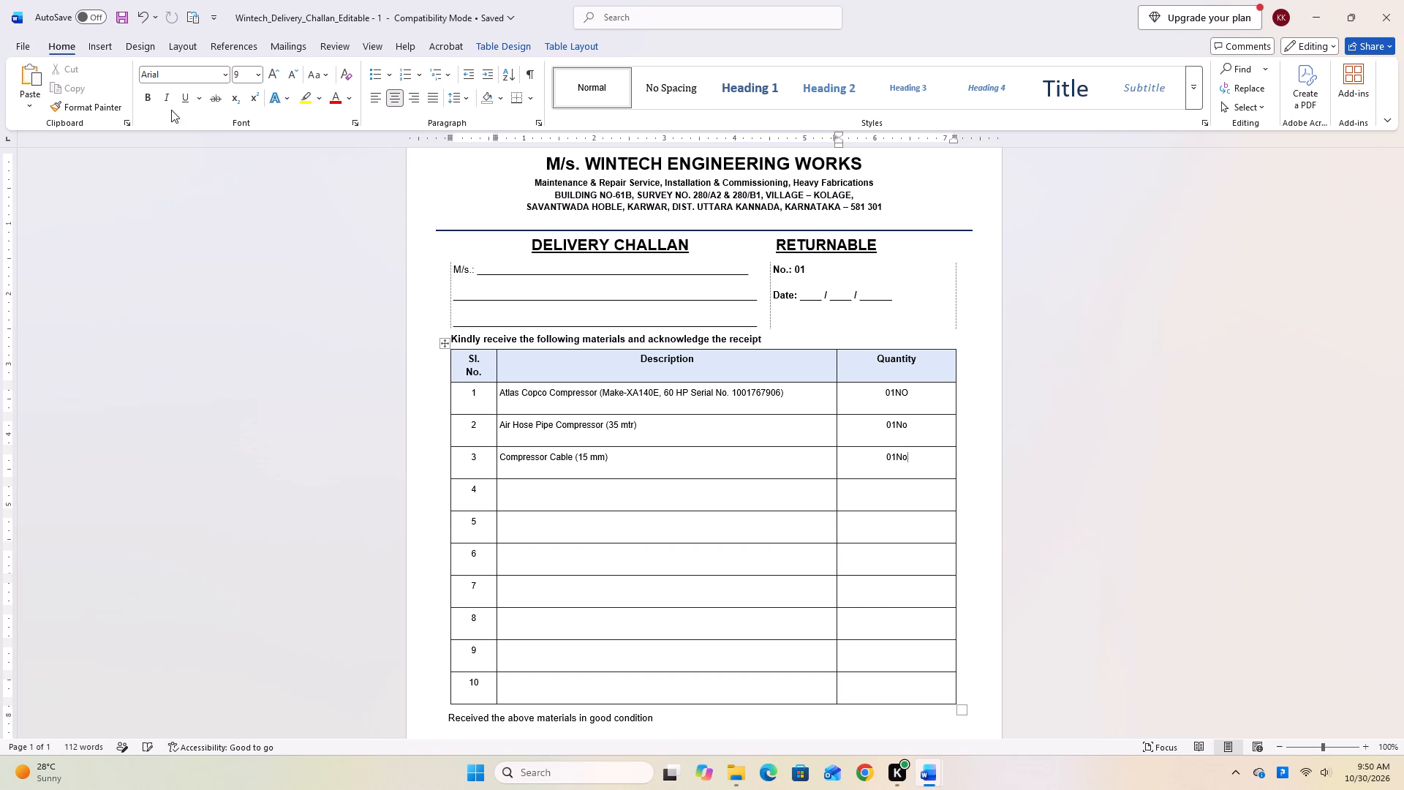
scroll(491, 522, "down", 5)
scroll(919, 343, "down", 3)
scroll(919, 343, "up", 7)
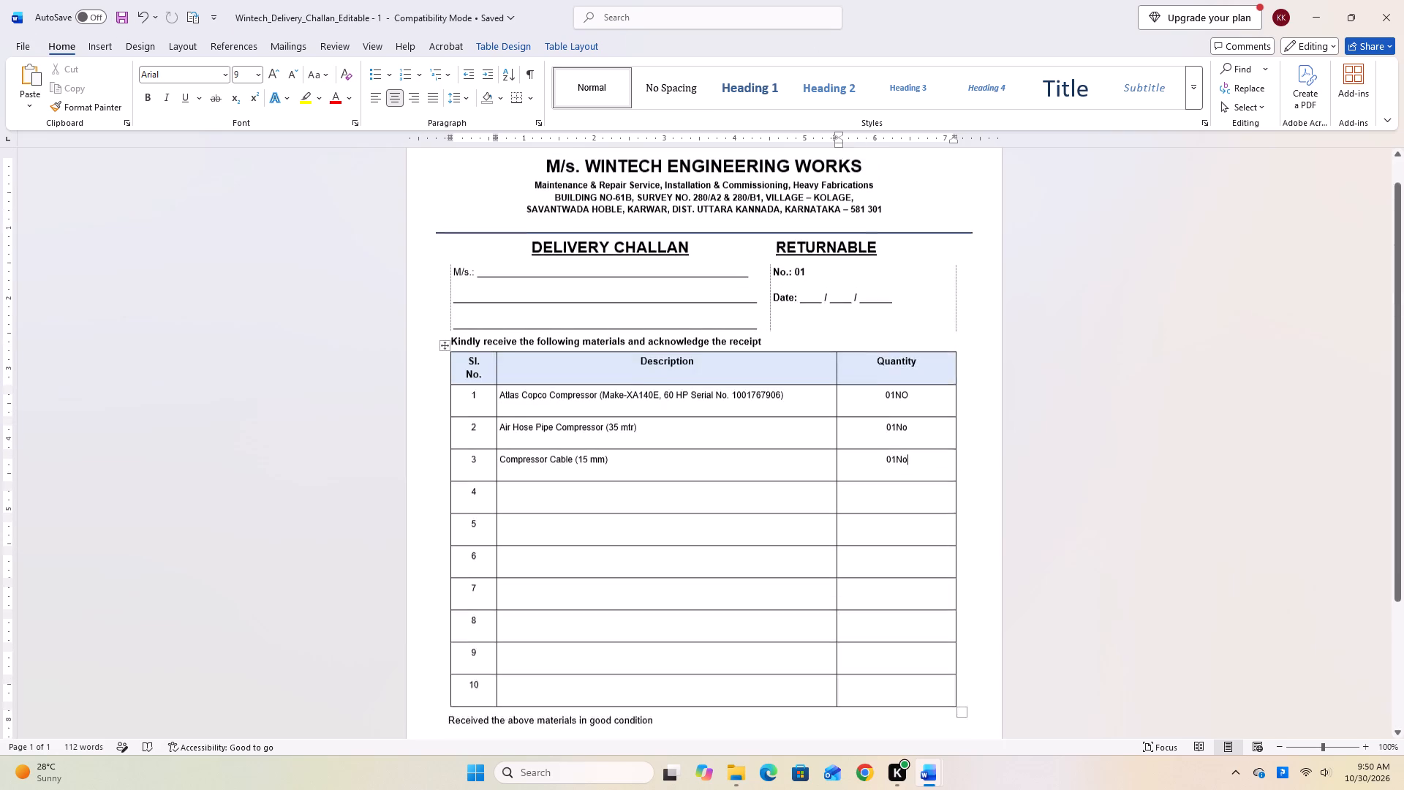
scroll(919, 343, "up", 10)
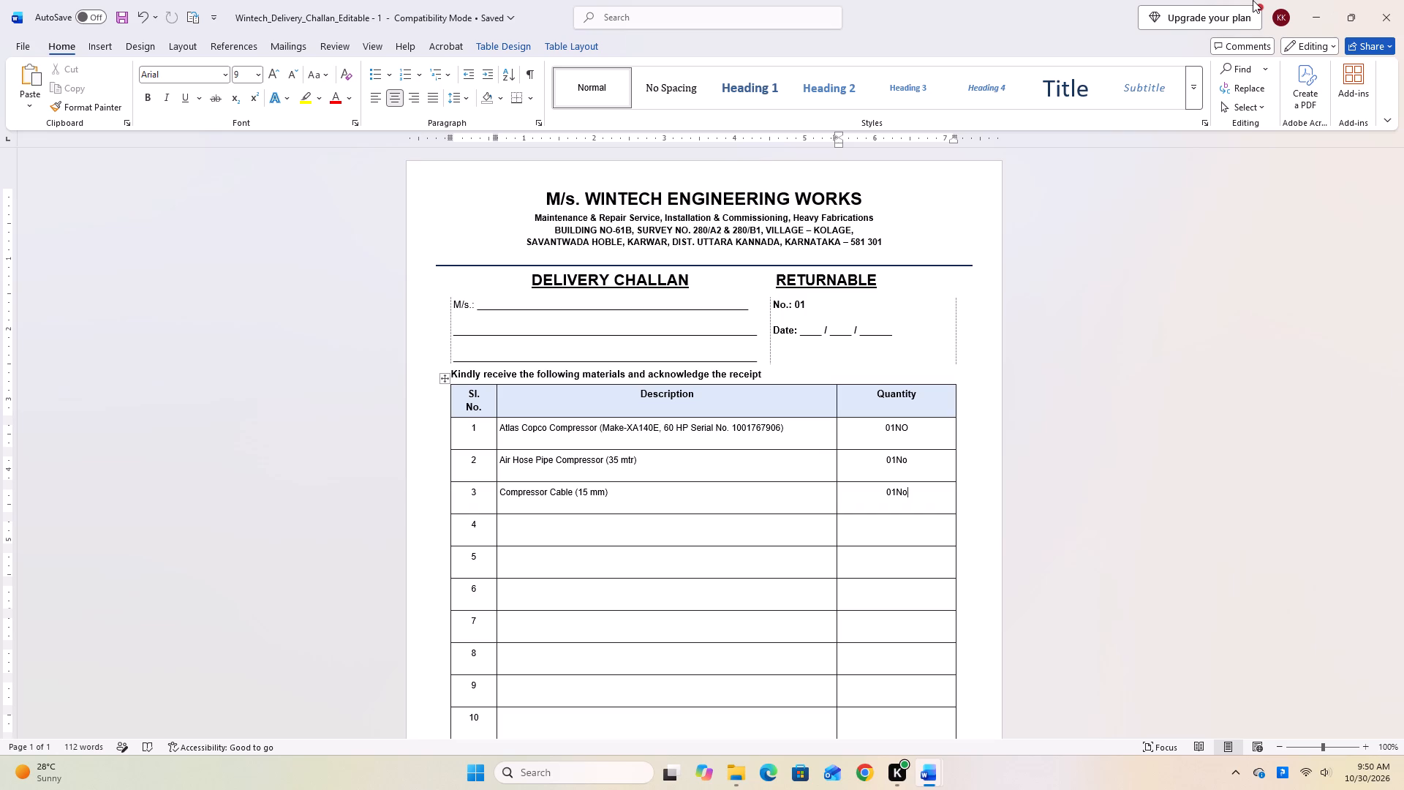
left_click(1403, 13)
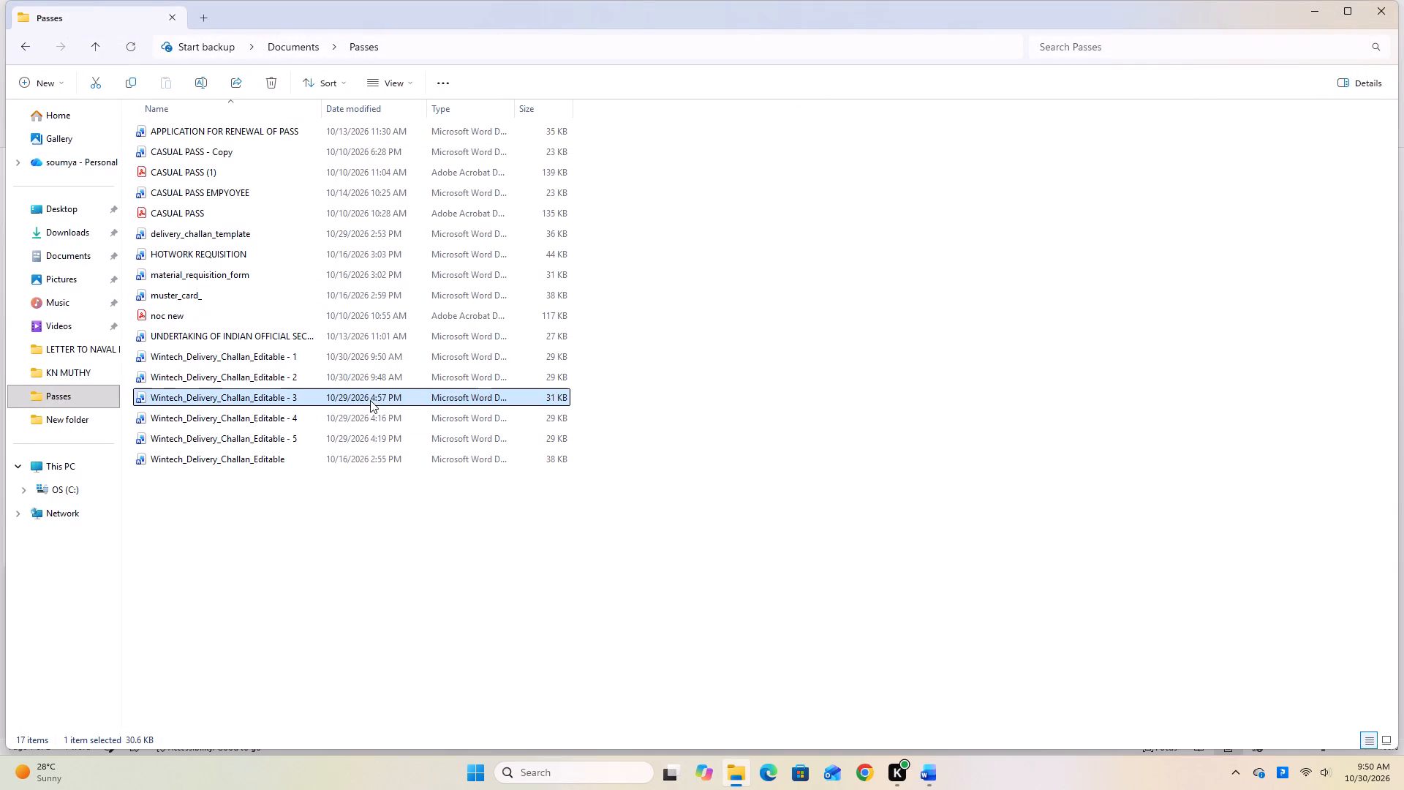
Open Wintech_Delivery_Challan_Editable - 3, examine its Hydro Blasting item table and close the document.
double_click(370, 400)
double_click(402, 393)
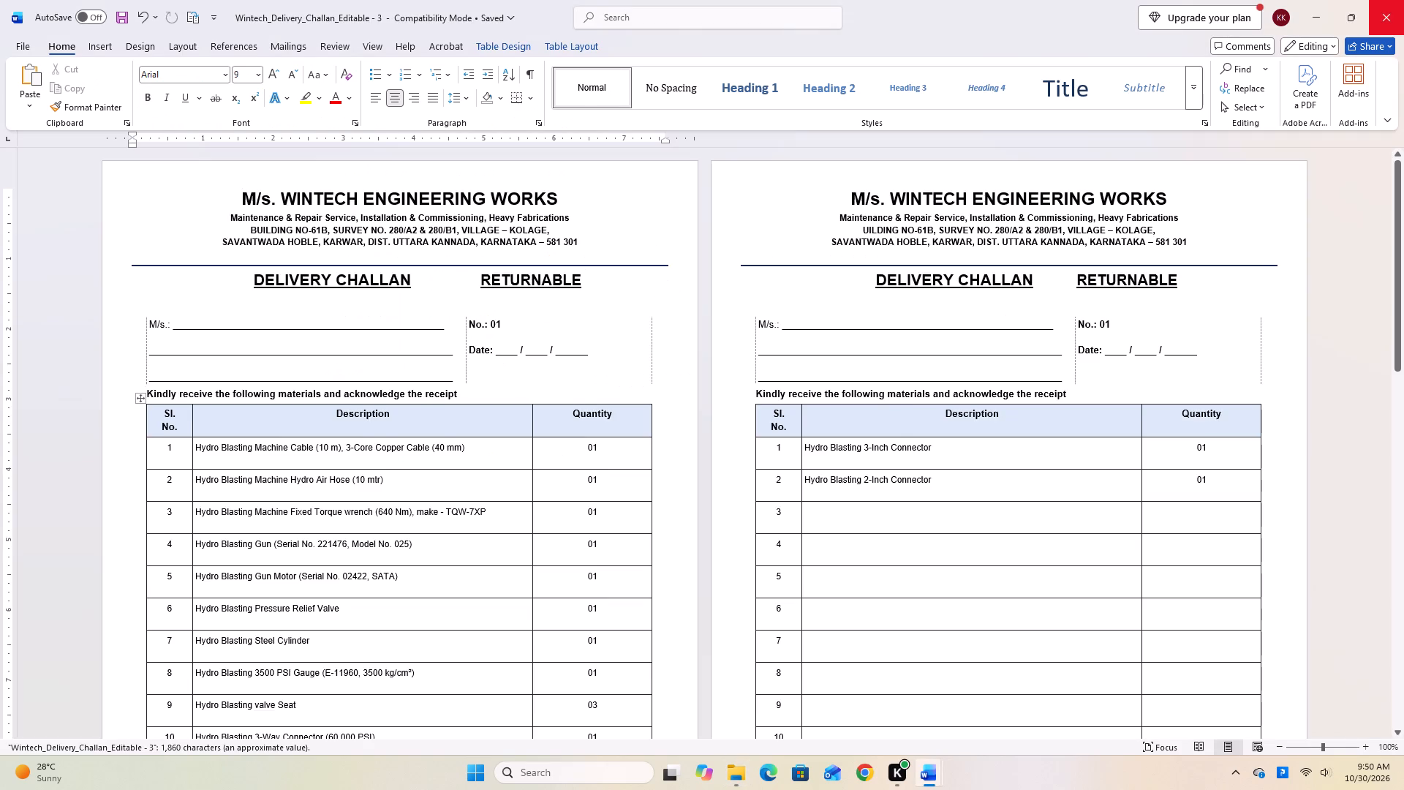
scroll(611, 515, "down", 5)
left_click(605, 280)
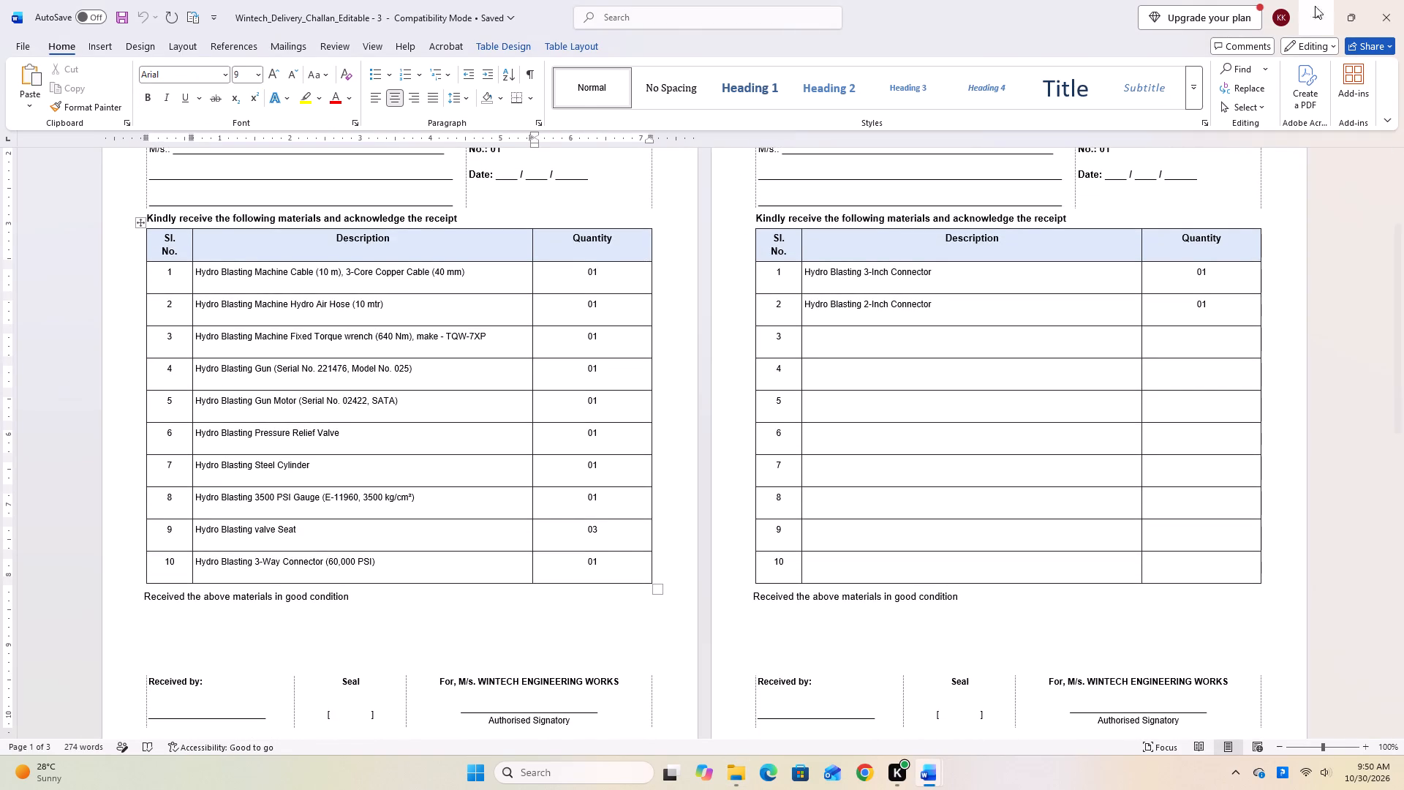
left_click(1400, 9)
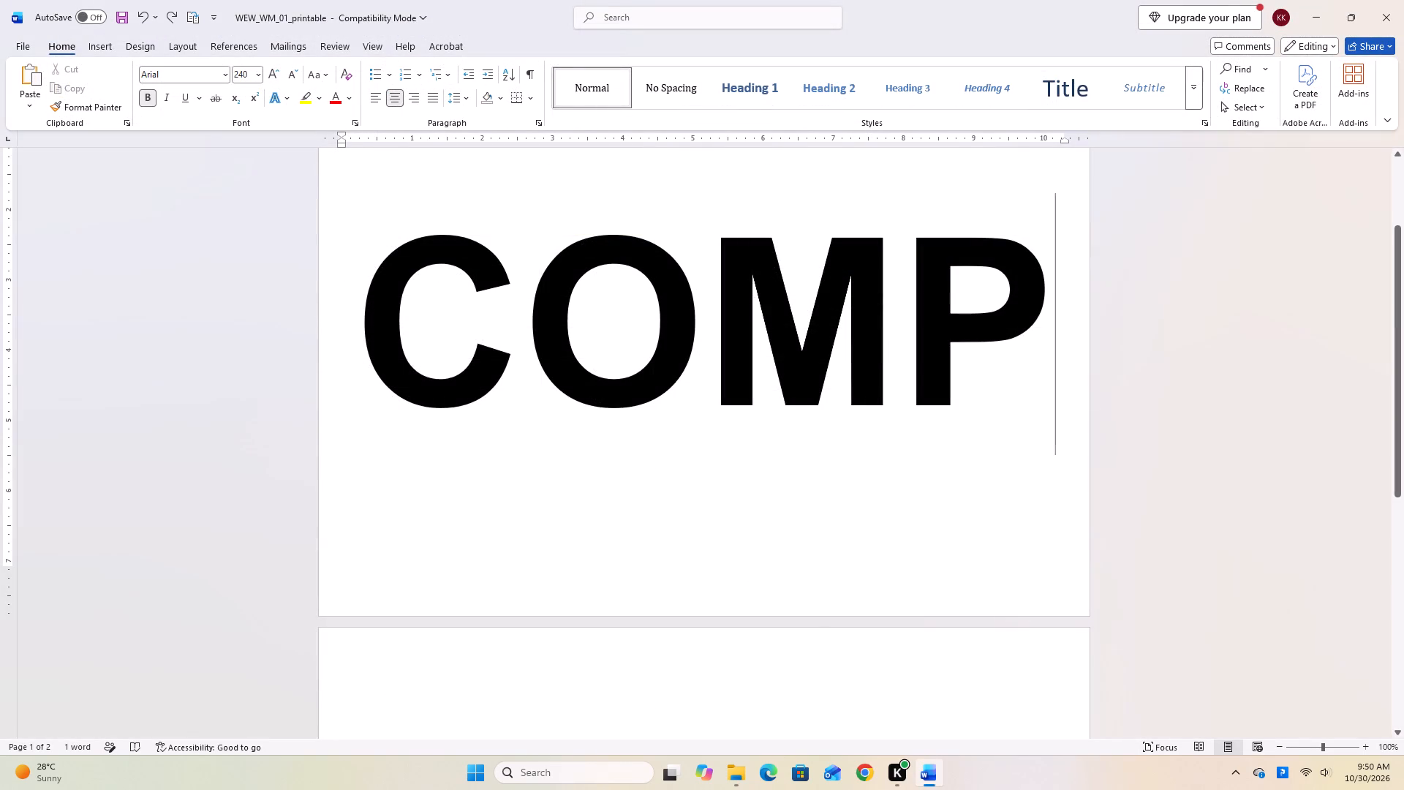
Open Wintech_Delivery_Challan_Editable - 4 from the Passes folder and bring its item table into view.
left_click(730, 724)
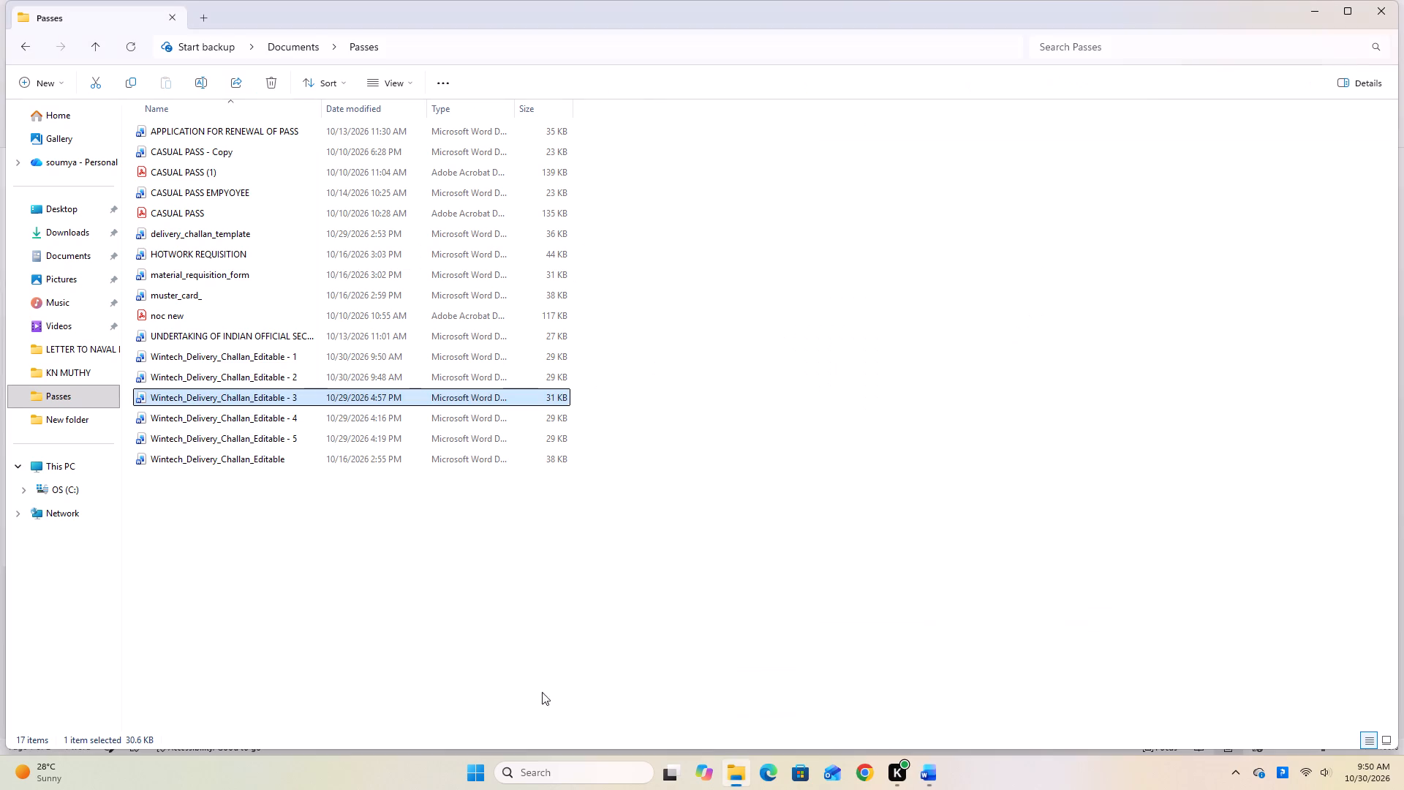
double_click(438, 417)
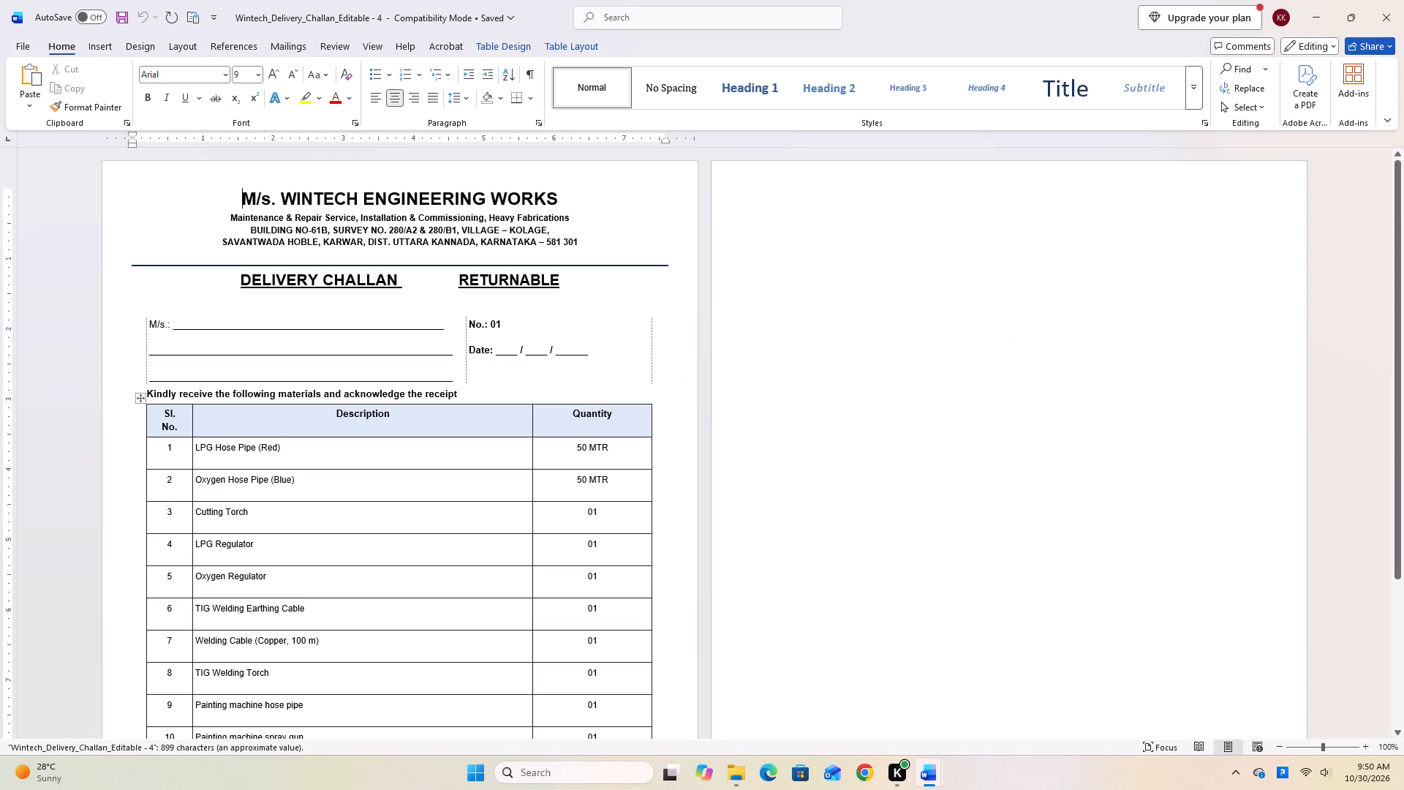
scroll(595, 586, "down", 4)
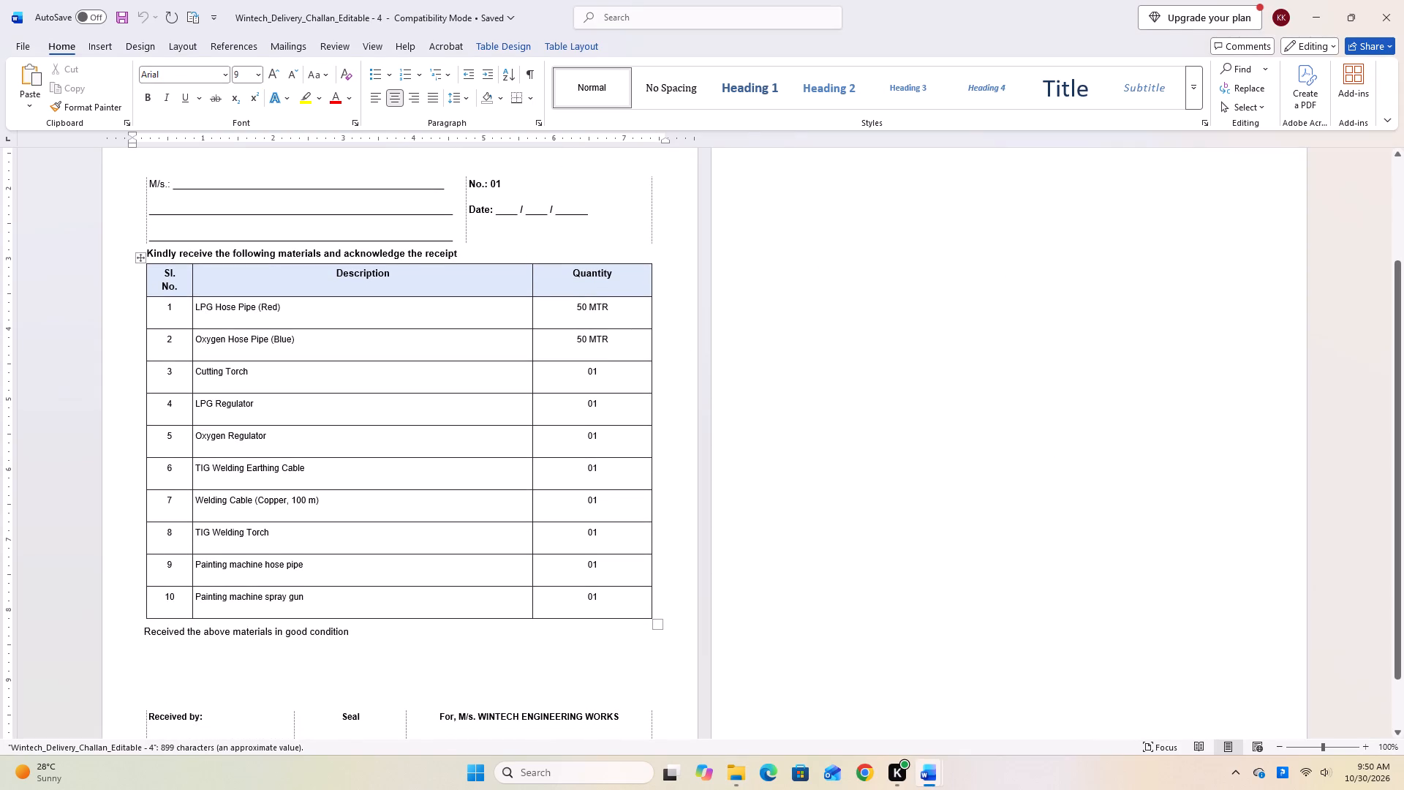
Append units to the quantities of row 3 Cutting Torch, row 4 LPG Regulator and row 5 Oxygen Regulator, giving 01No, 01NO and 01NO.
left_click(616, 339)
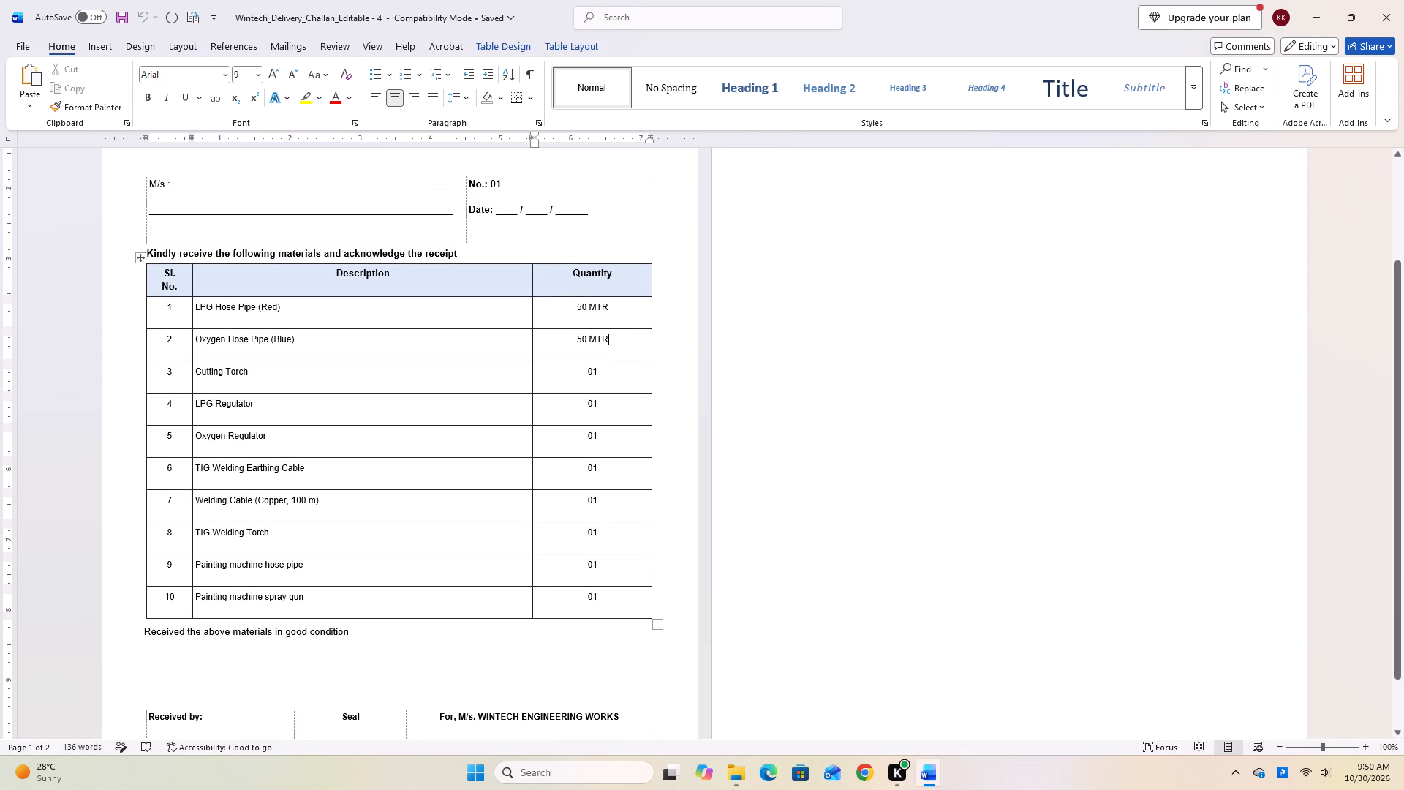
left_click(614, 369)
type("No")
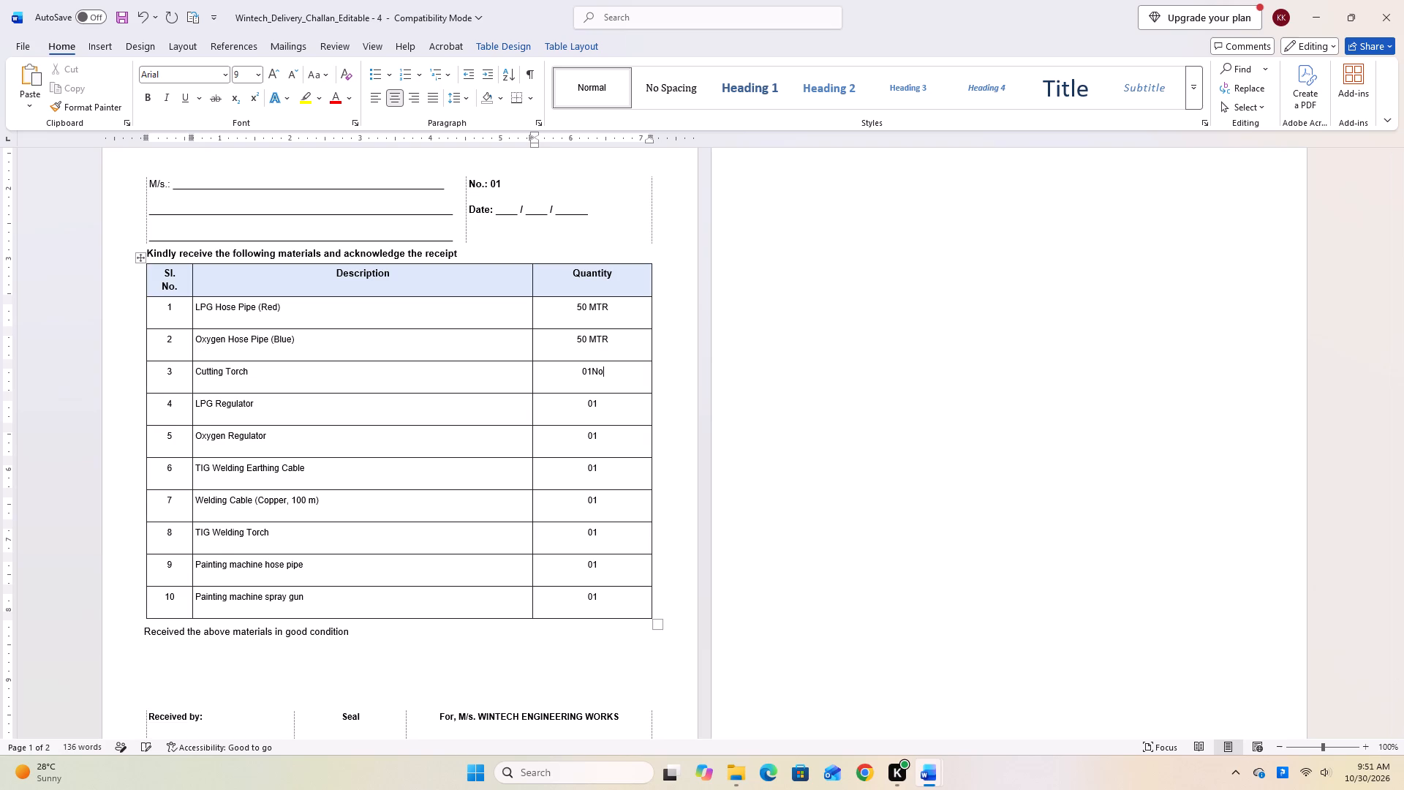
key("Down")
type("NO")
key("Down")
type("NO")
Add the length "(2 mtr)" to the end of the row 6 TIG Welding Earthing Cable description.
key("Down")
key("Left")
key("Left")
key("Left")
key("space")
type("(2 mtr")
key("shift+parenright")
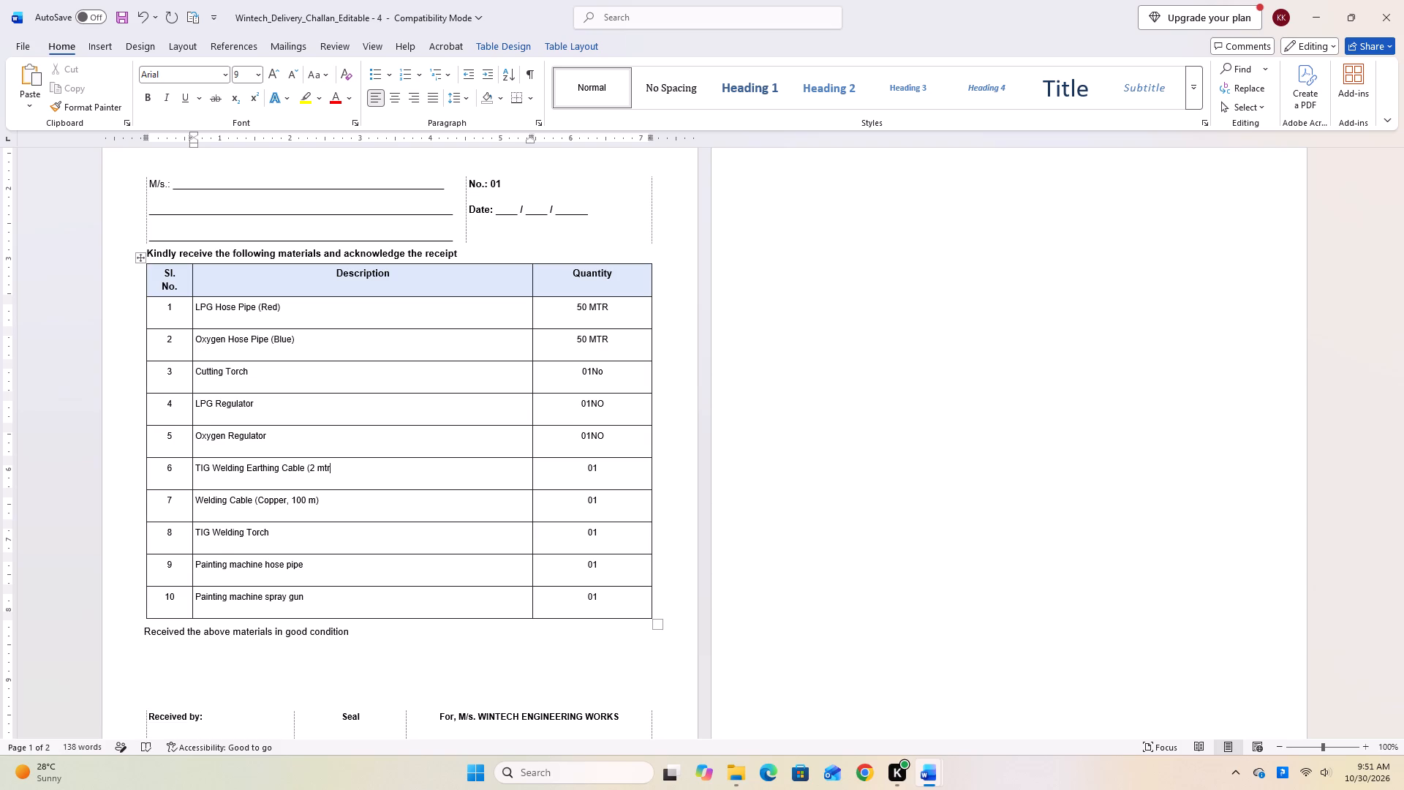
Append units to the quantities of row 6 TIG Welding Earthing Cable and row 7 Welding Cable, giving 01NO and 01No.
key("Right")
key("Right")
key("Right")
type("NO")
key("Down")
type("NO")
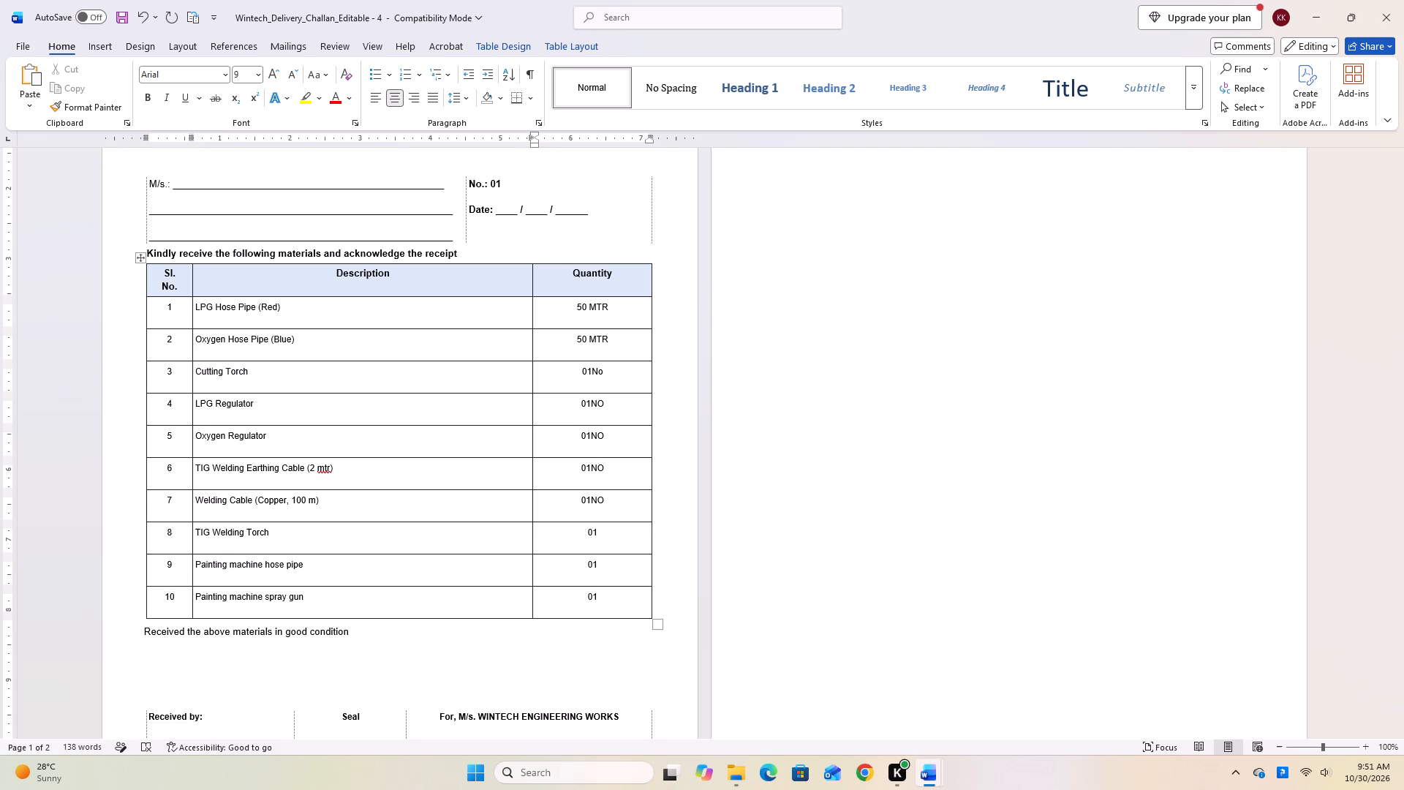
key("BackSpace")
key("o")
Add "with cable ( 3 mtr)" to the end of the row 8 TIG Welding Torch description.
key("Down")
key("Left")
key("Left")
key("Left")
key("space")
type("wi")
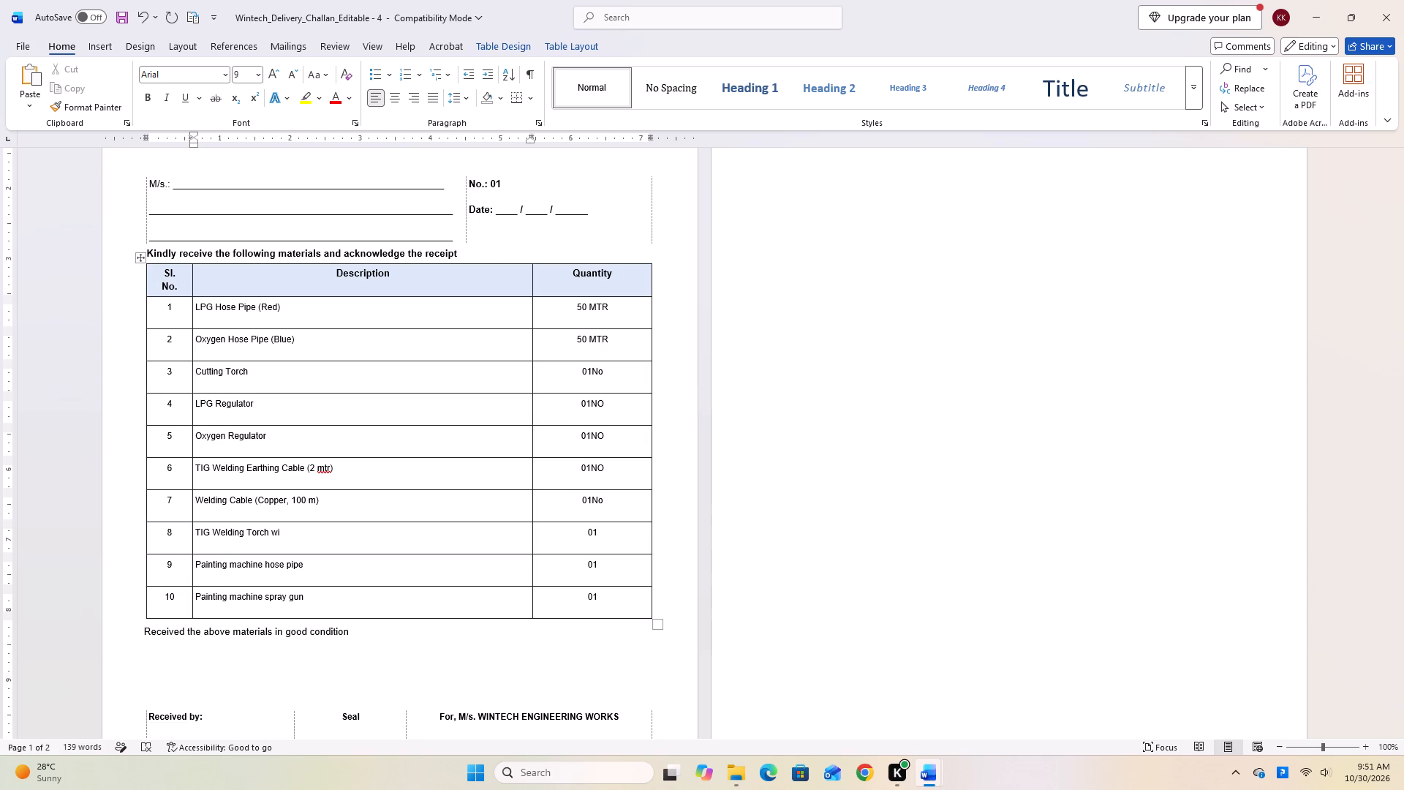
type("th")
key("space")
type("cable")
key("space")
key("shift+parenleft")
key("space")
key("3")
key("space")
type("mtr")
key("shift+parenright")
Append the unit to the quantity of row 8 TIG Welding Torch, giving 01No.
key("Right")
key("Right")
key("Right")
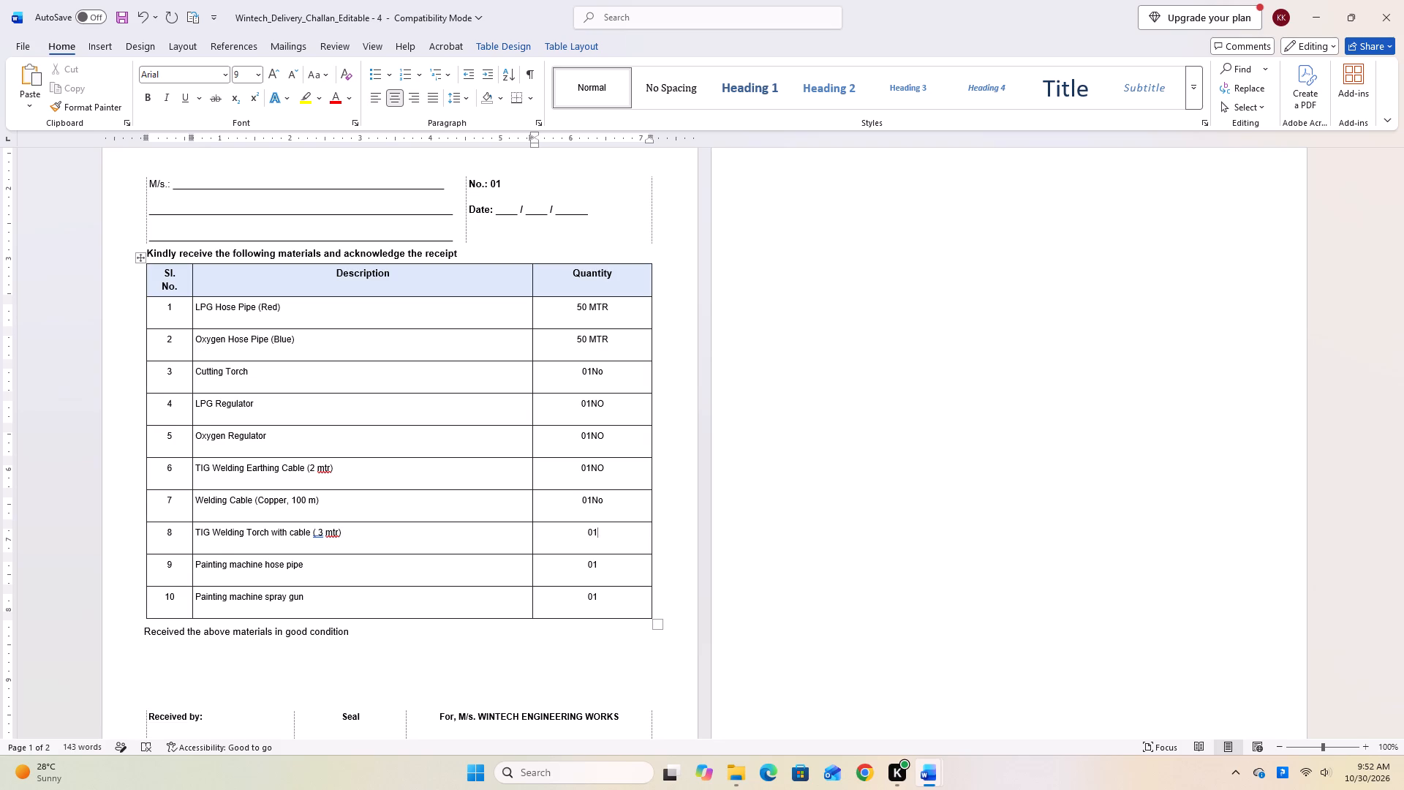
type("NO")
key("BackSpace")
key("o")
Append units to the quantities of row 9 Painting machine hose pipe and row 10 Painting machine spray gun, giving 01No for both.
key("Down")
type("No")
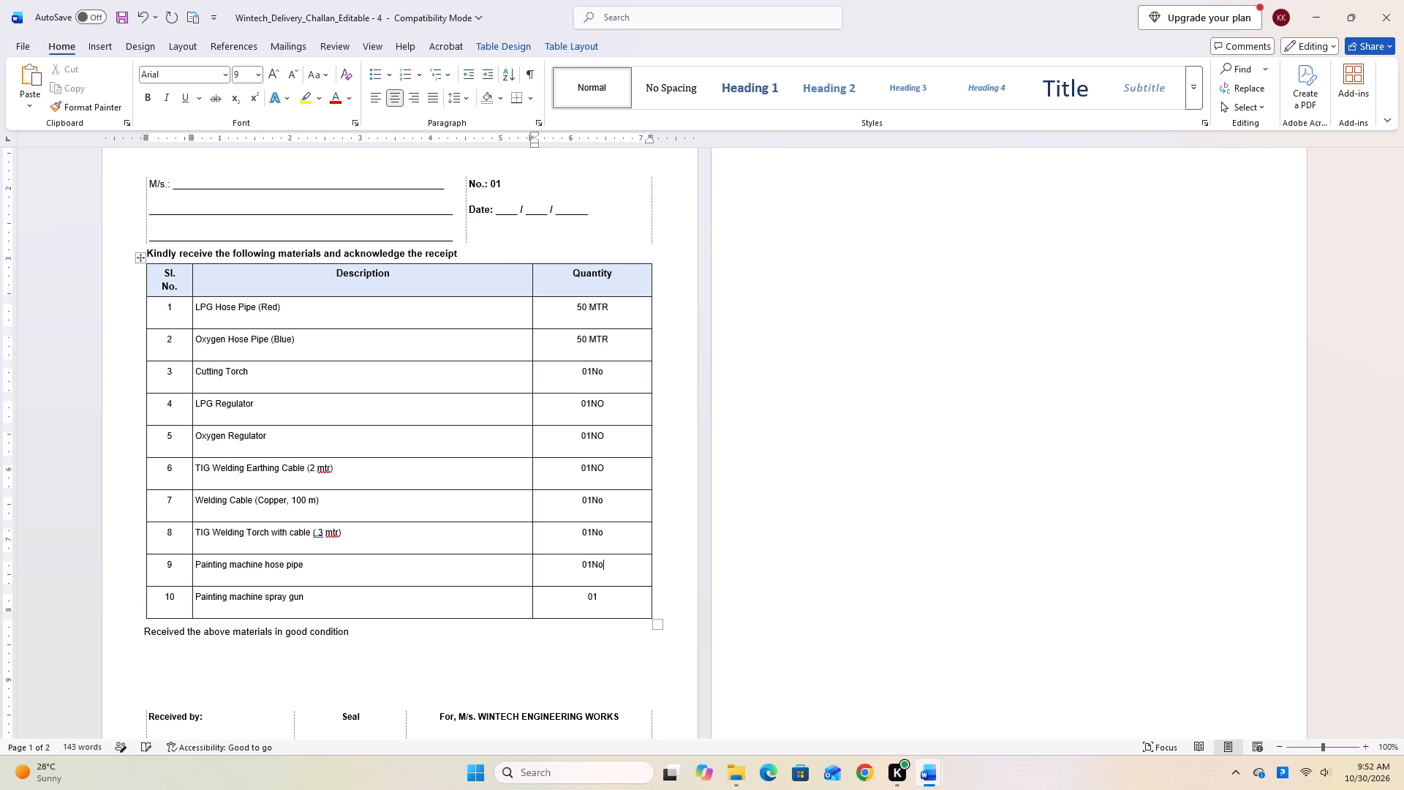
key("Left")
key("Left")
key("Left")
key("Left")
key("Left")
key("Down")
key("Right")
key("Right")
key("Right")
type("No")
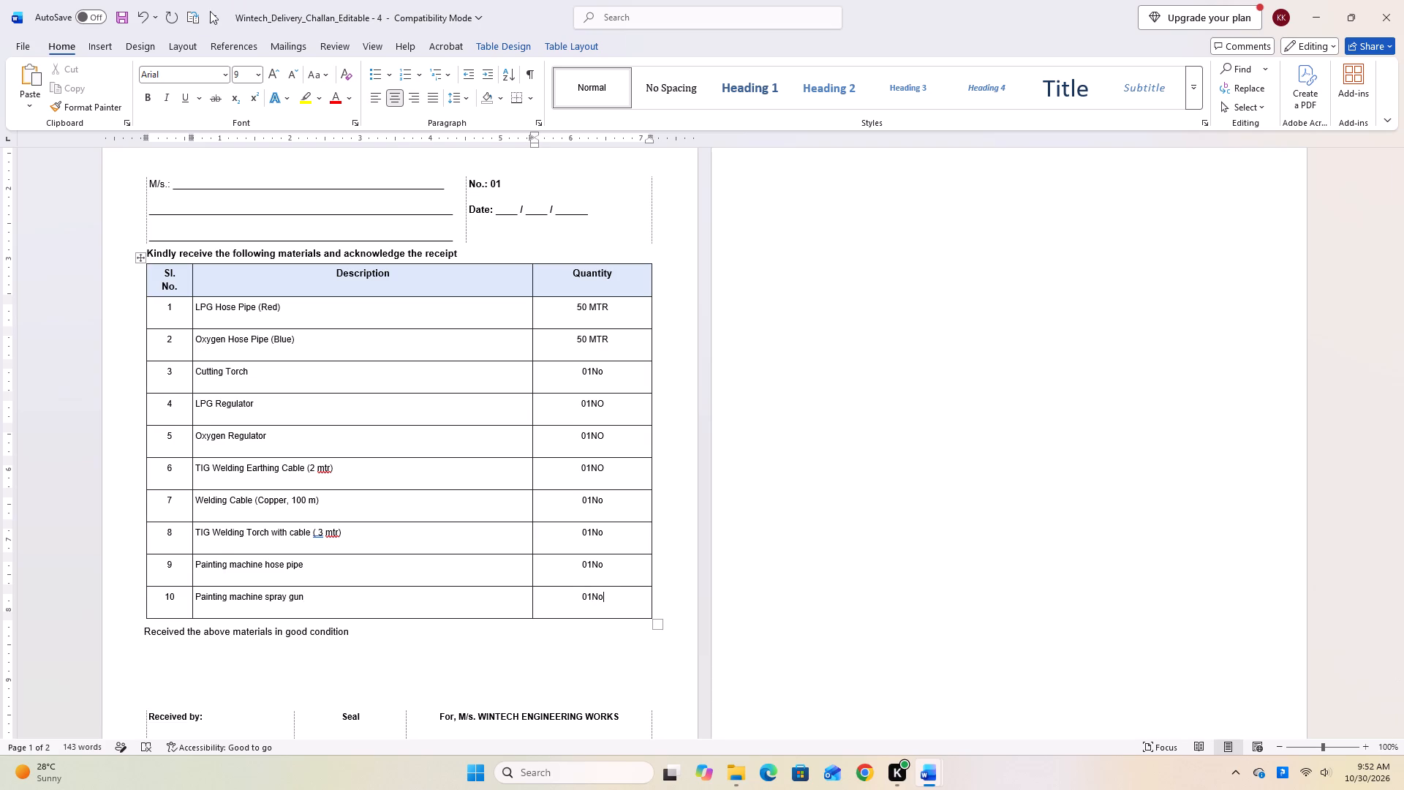
Save the Wintech_Delivery_Challan_Editable - 4 document and close it.
double_click(119, 19)
triple_click(128, 22)
left_click(1392, 16)
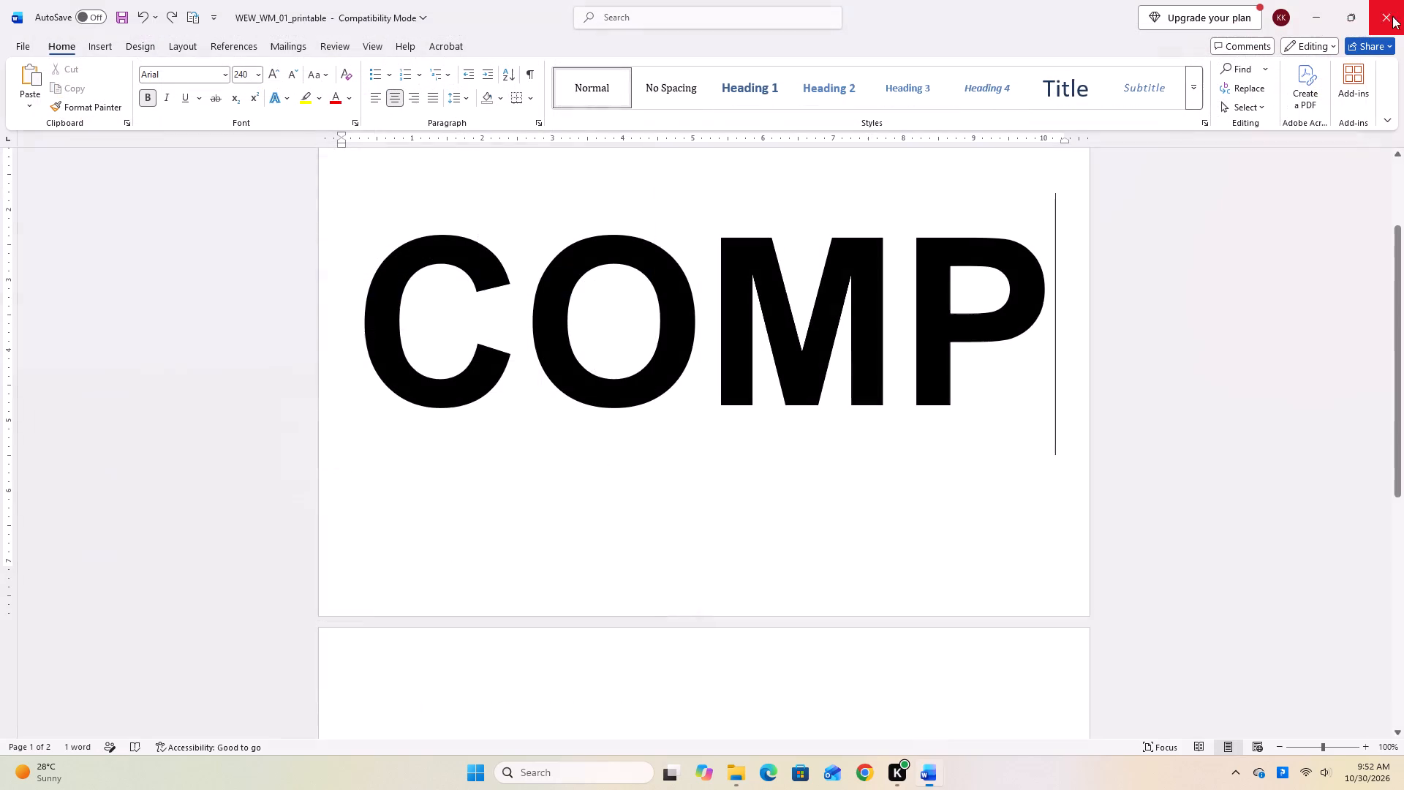
Open Wintech_Delivery_Challan_Editable - 5 from the Passes folder and place the cursor after the row 1 TIG 400i welding machine quantity.
left_click(744, 775)
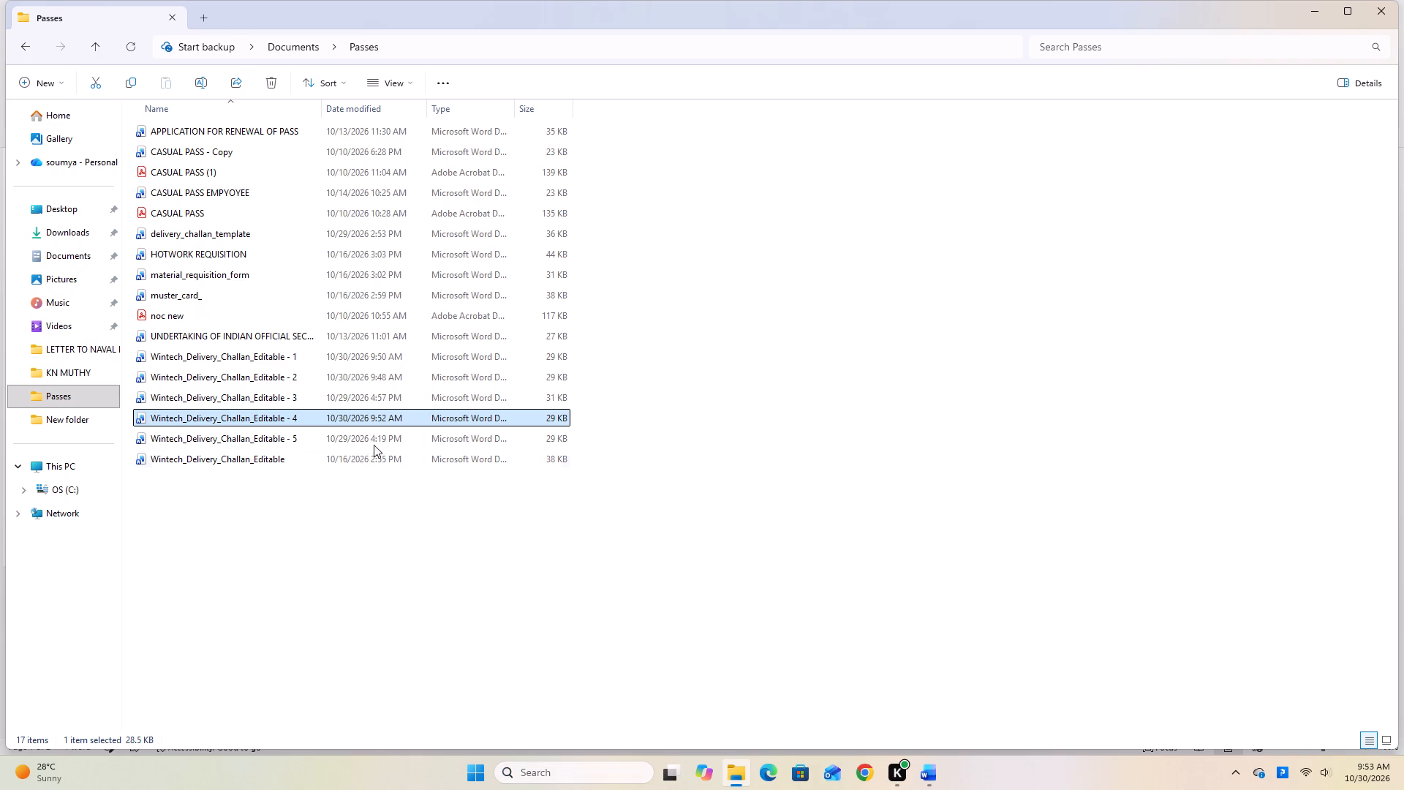
double_click(448, 441)
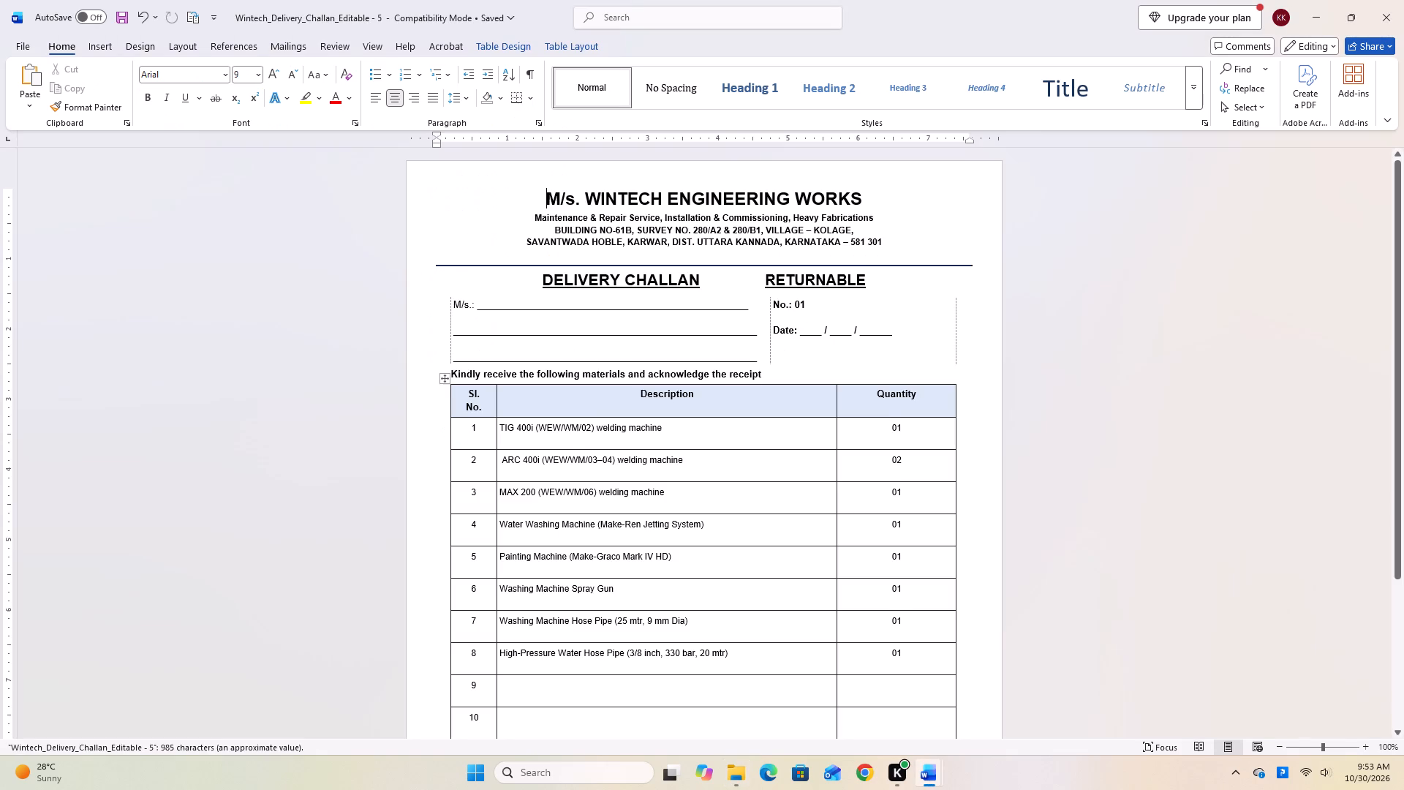
scroll(581, 527, "down", 4)
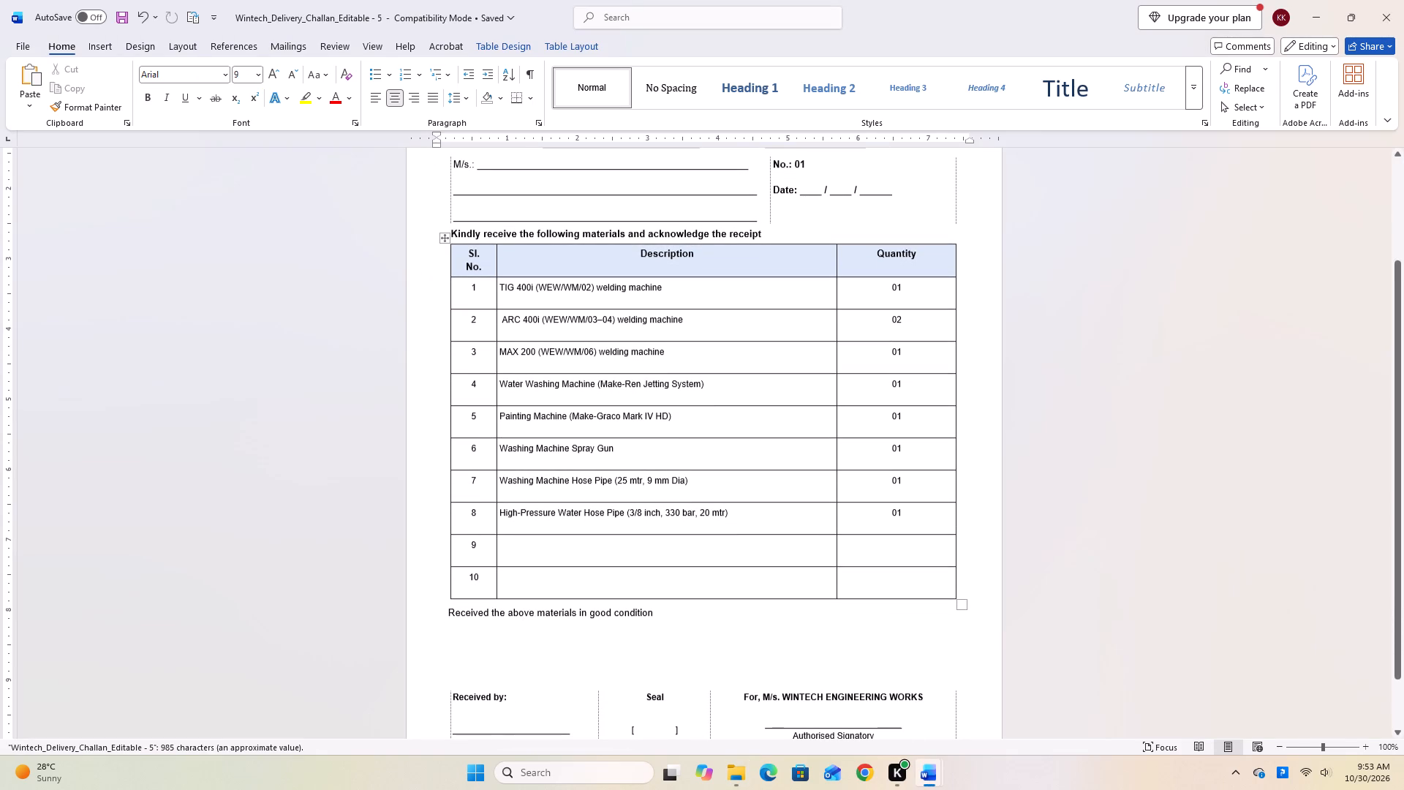
left_click(910, 287)
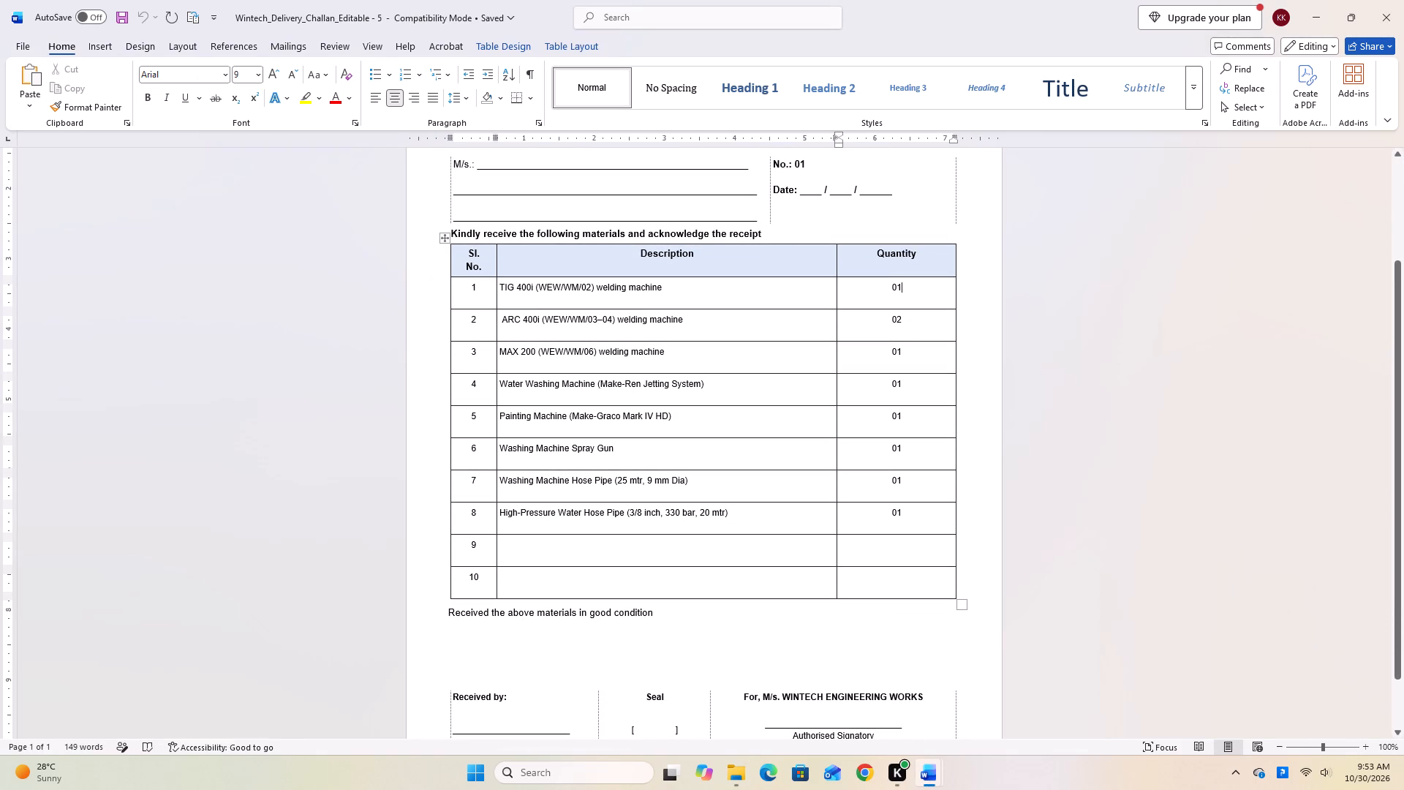
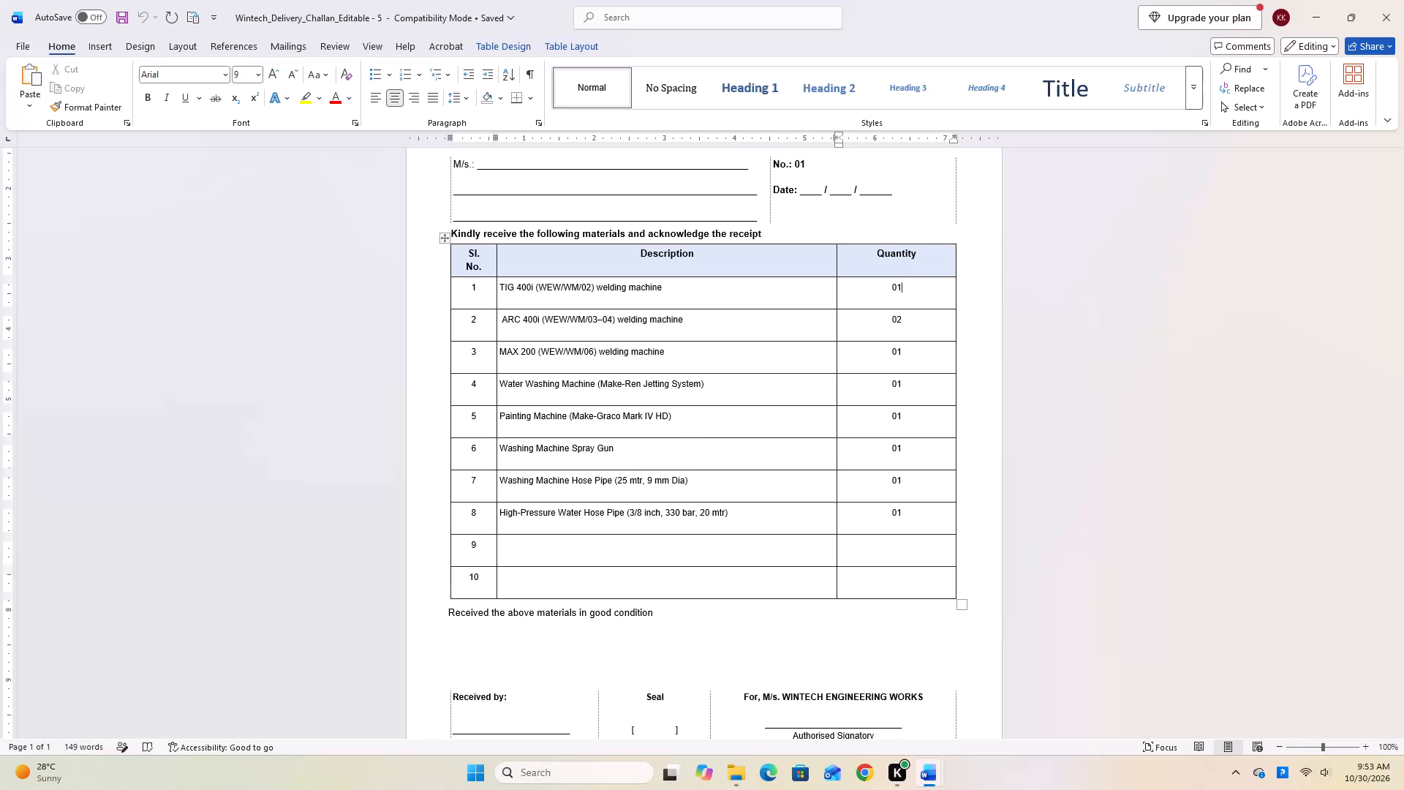
Complete the units on the quantities of rows 1 to 4, giving 01No, 02Nos, 01No and 01No.
type("o")
key("Down")
type("Nos")
key("Down")
type("No")
key("Down")
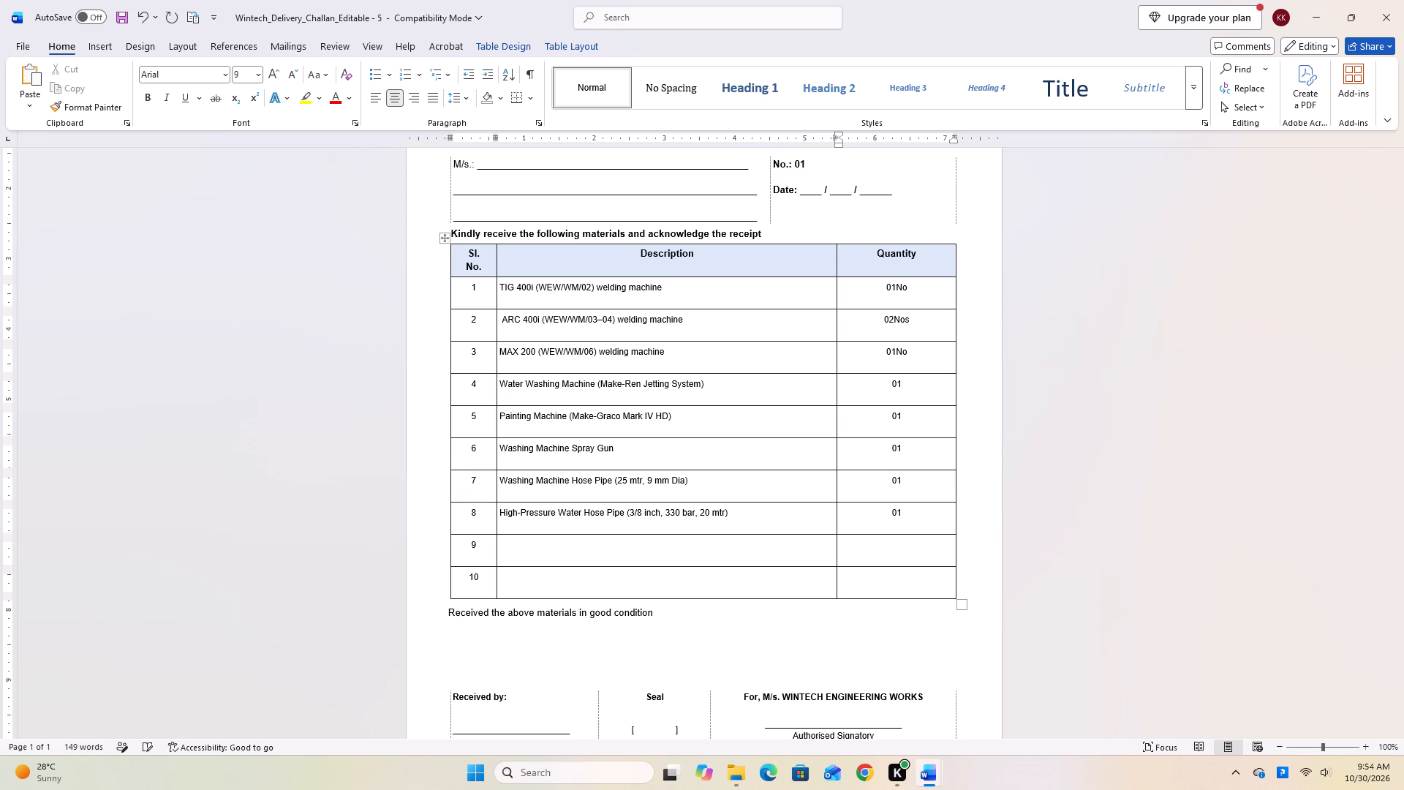
type("No")
key("Down")
Append the unit No to the quantities of rows 5 to 8, from Painting Machine to High-Pressure Water Hose Pipe, giving 01No for each.
type("No")
key("Down")
type("No")
key("Down")
type("No")
key("Down")
type("No")
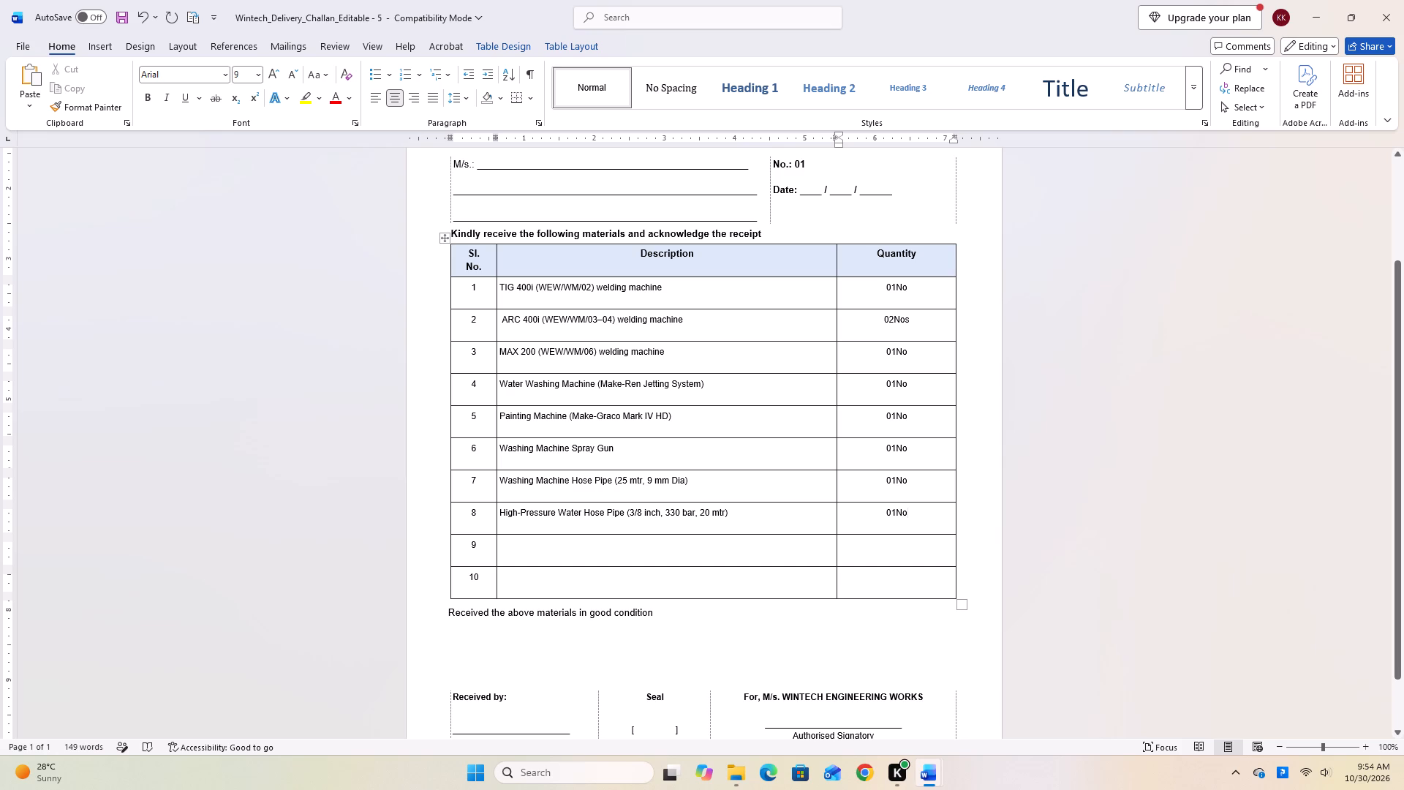
Save the Wintech_Delivery_Challan_Editable - 5 document and close it.
triple_click(121, 18)
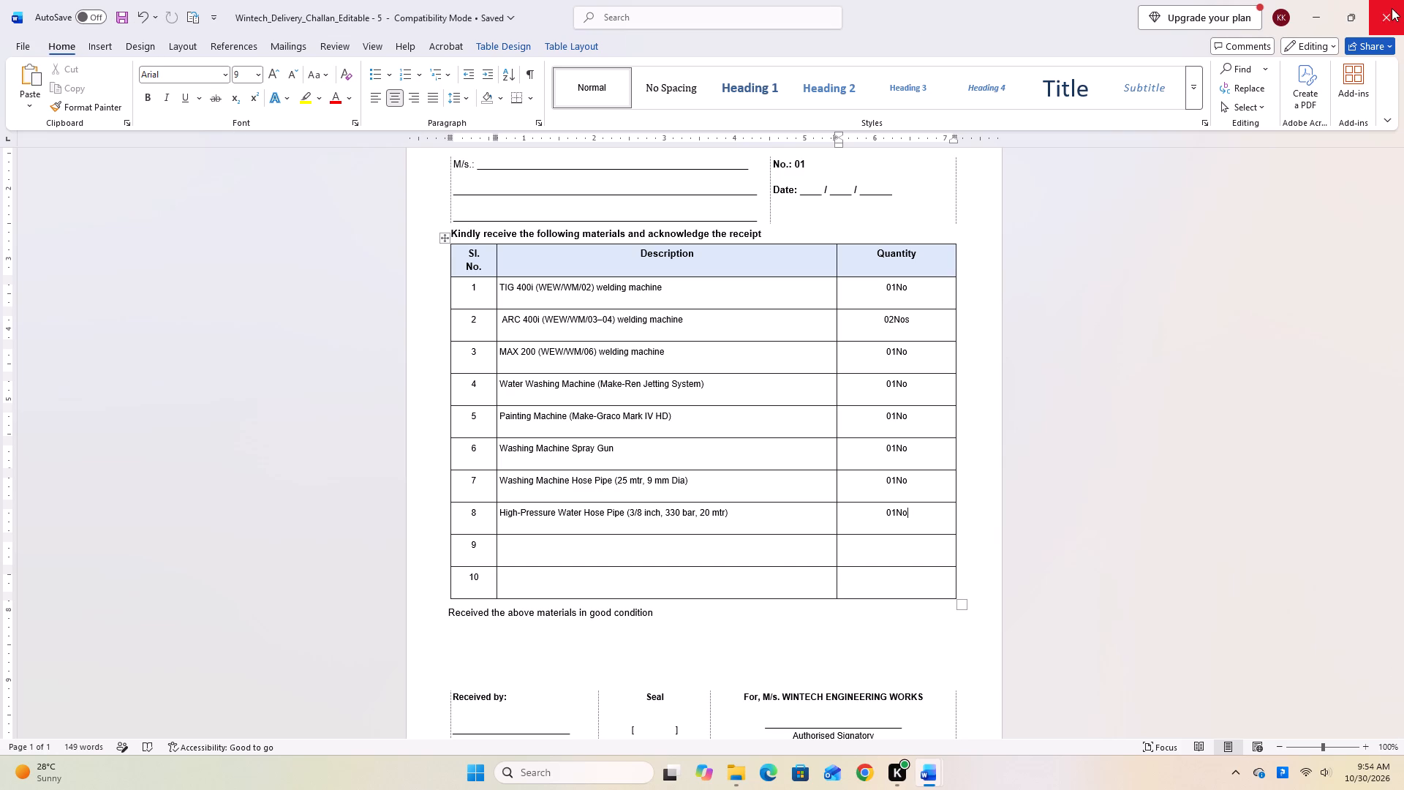
left_click(1392, 8)
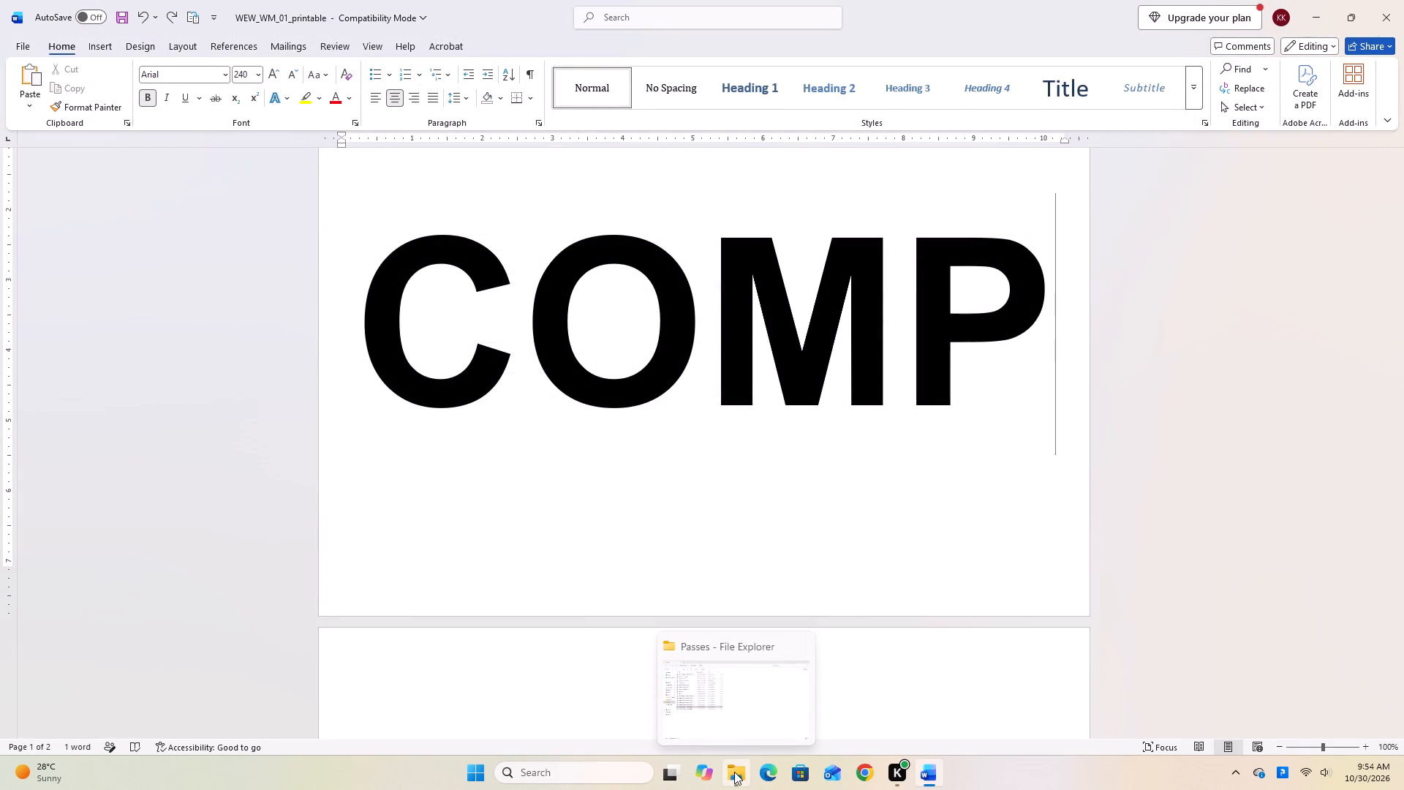
Reopen Wintech_Delivery_Challan_Editable - 5 from the Passes folder, ignore the proofing marks on "3/8 inch" and all "mtr" in row 8, and save.
left_click(734, 716)
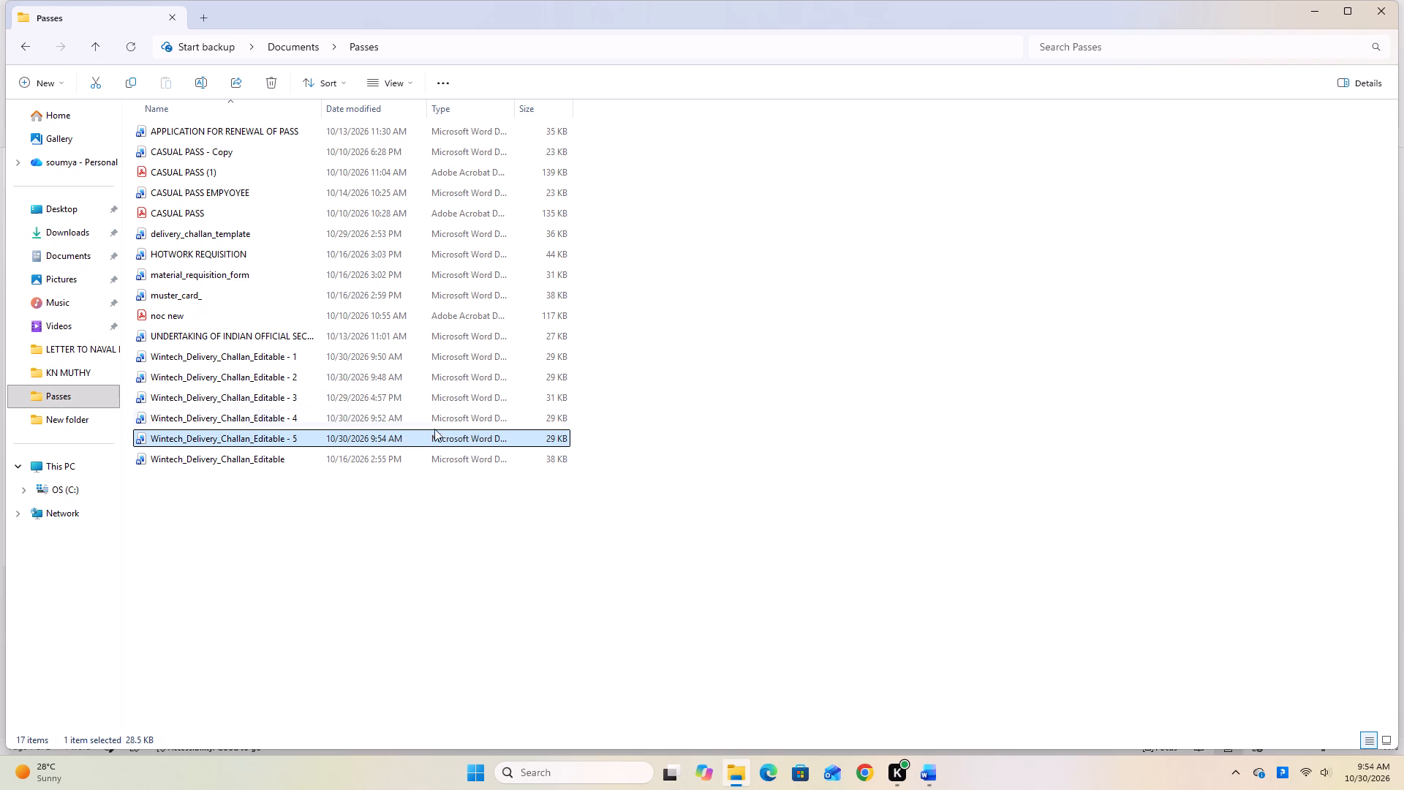
double_click(493, 435)
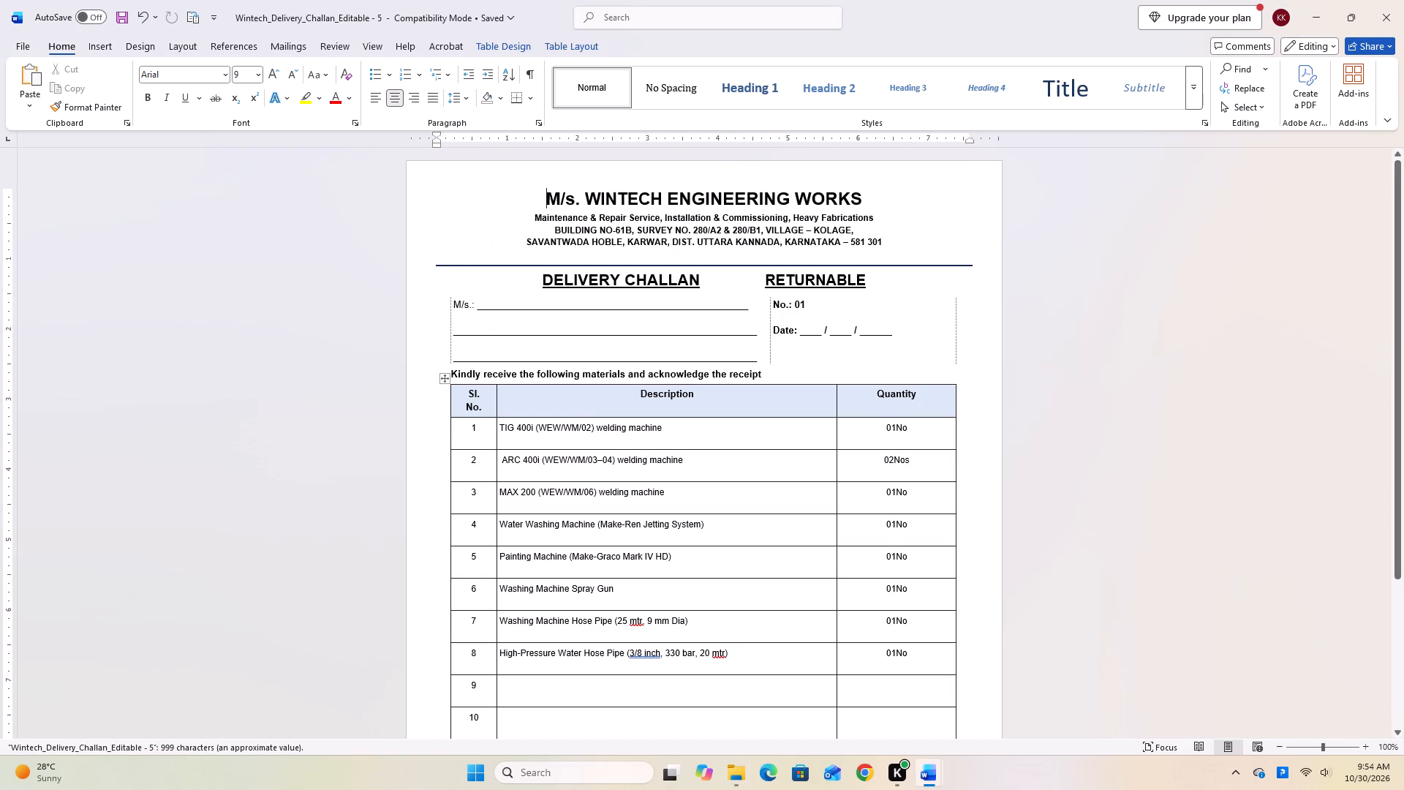
scroll(919, 521, "down", 4)
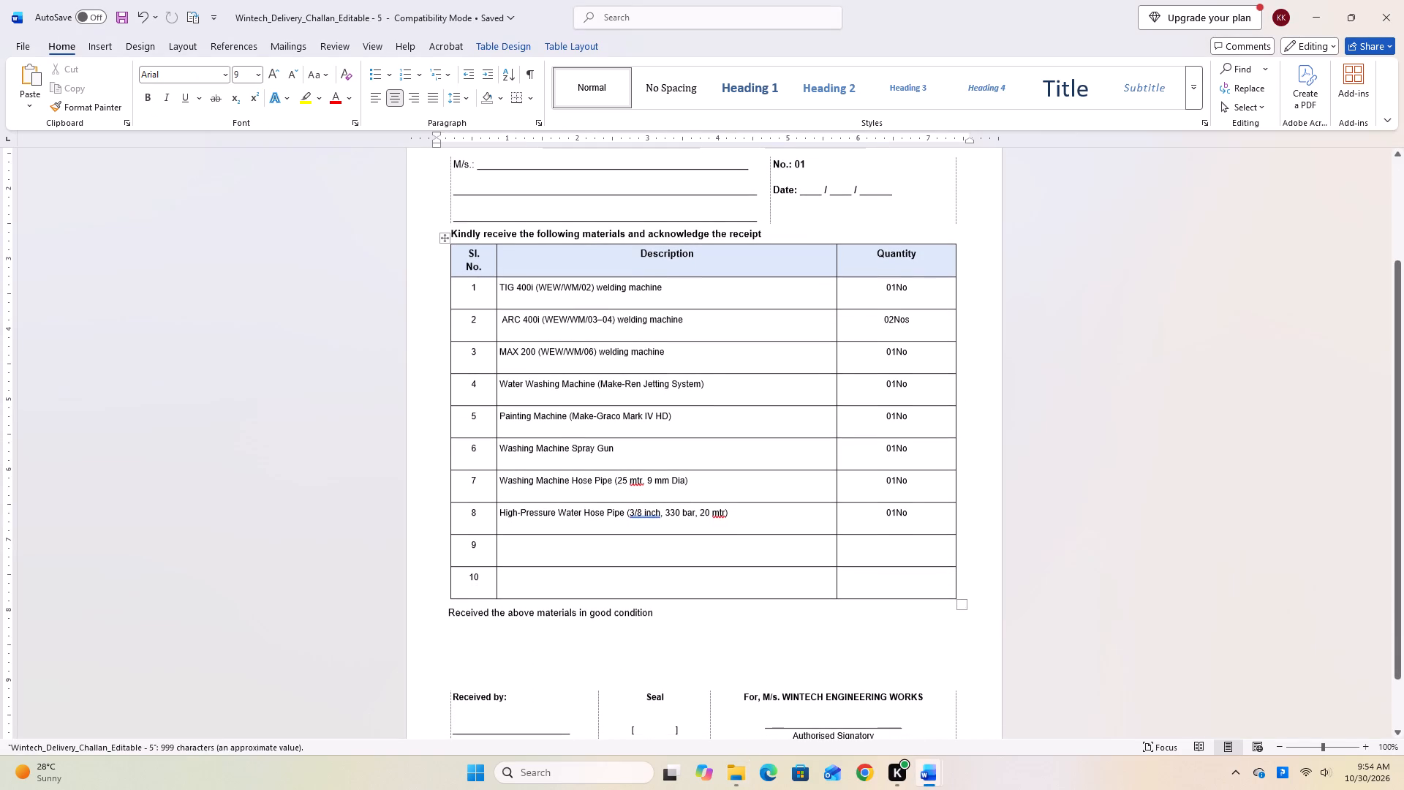
right_click(641, 512)
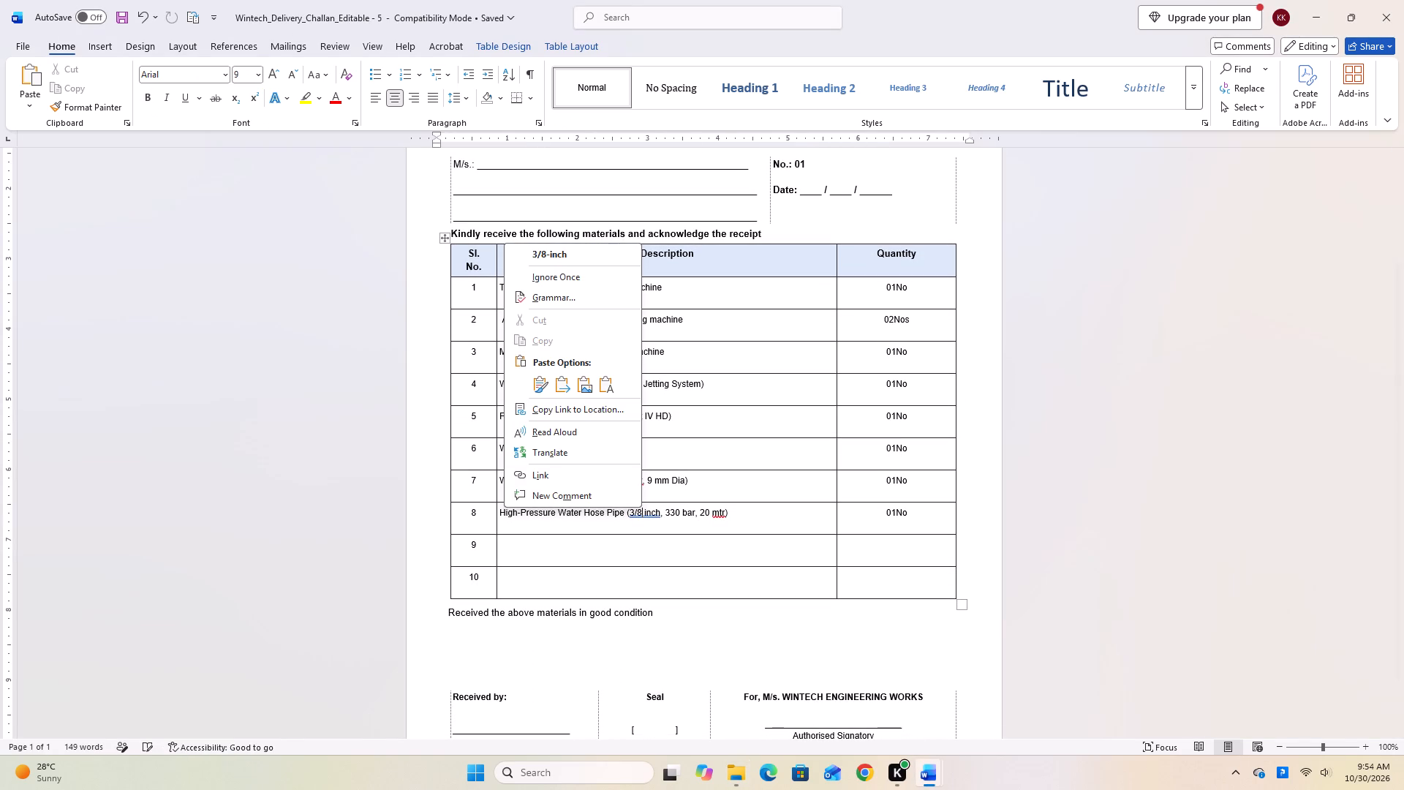
left_click(580, 276)
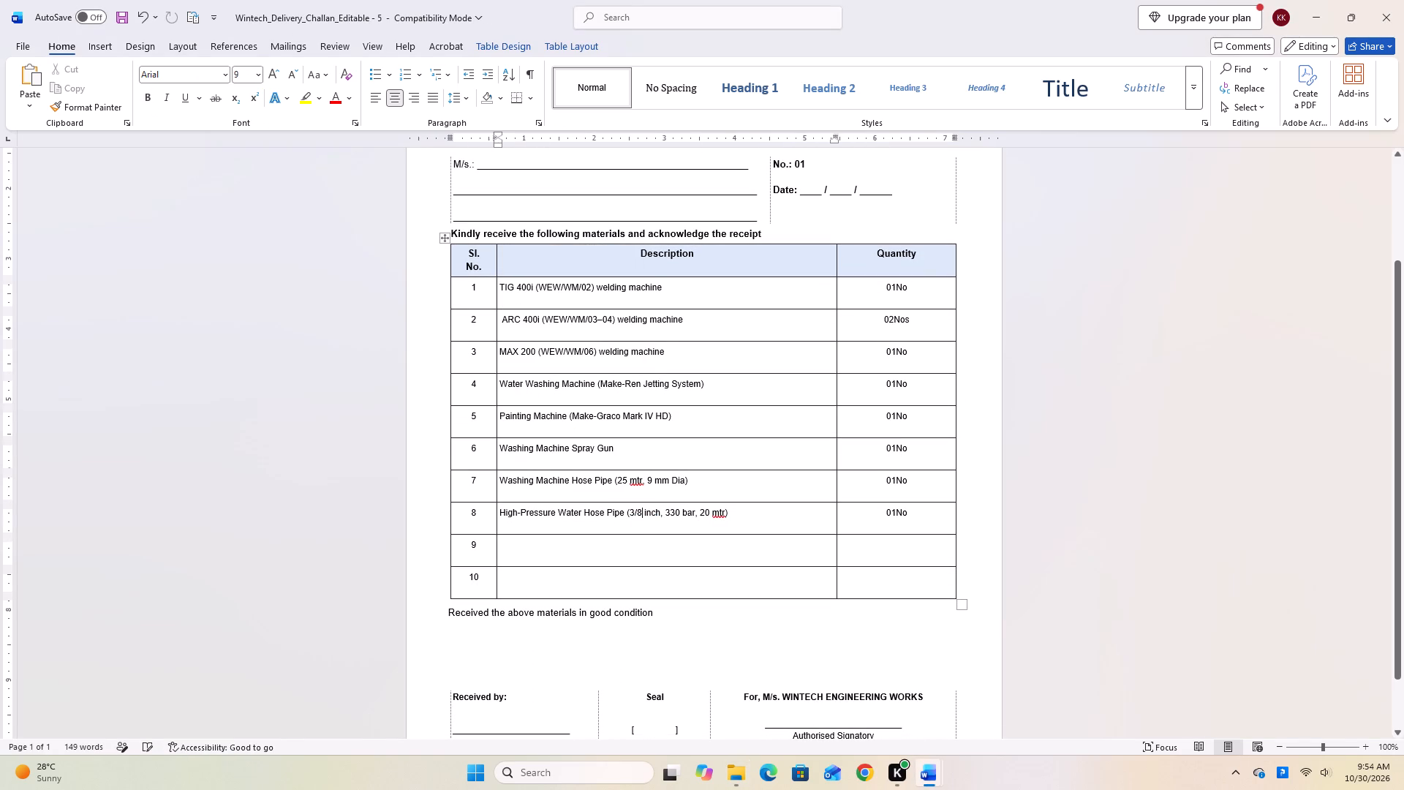
right_click(717, 516)
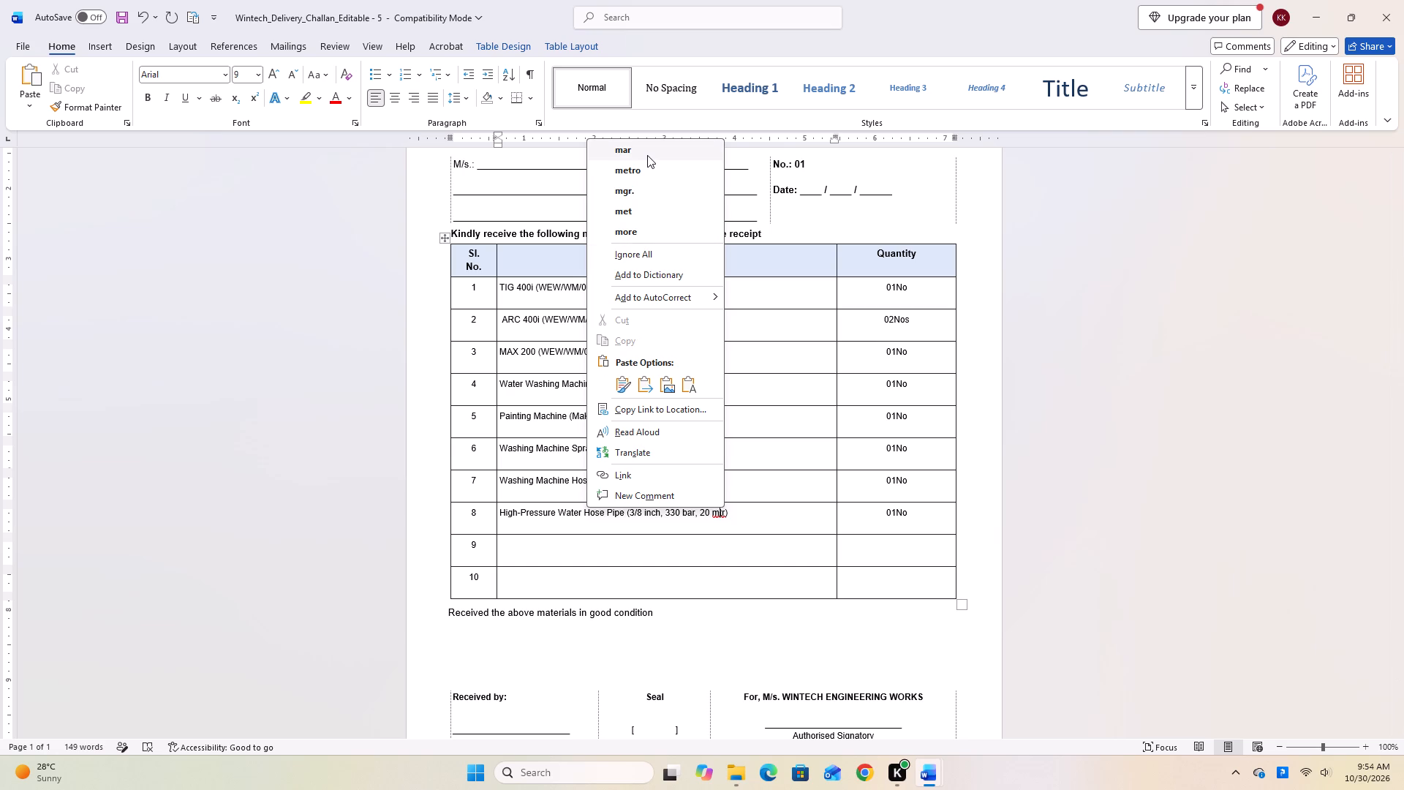
left_click(634, 263)
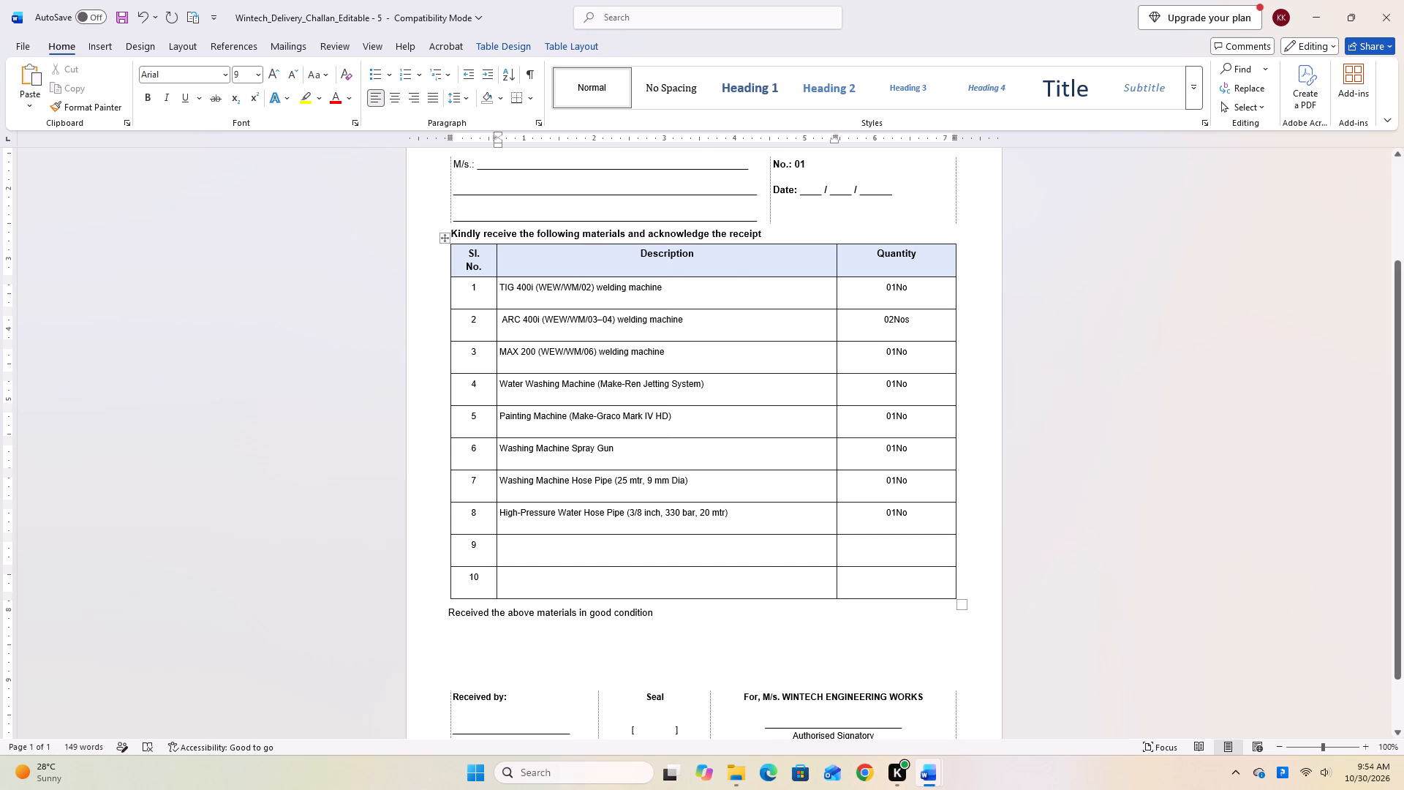
triple_click(126, 15)
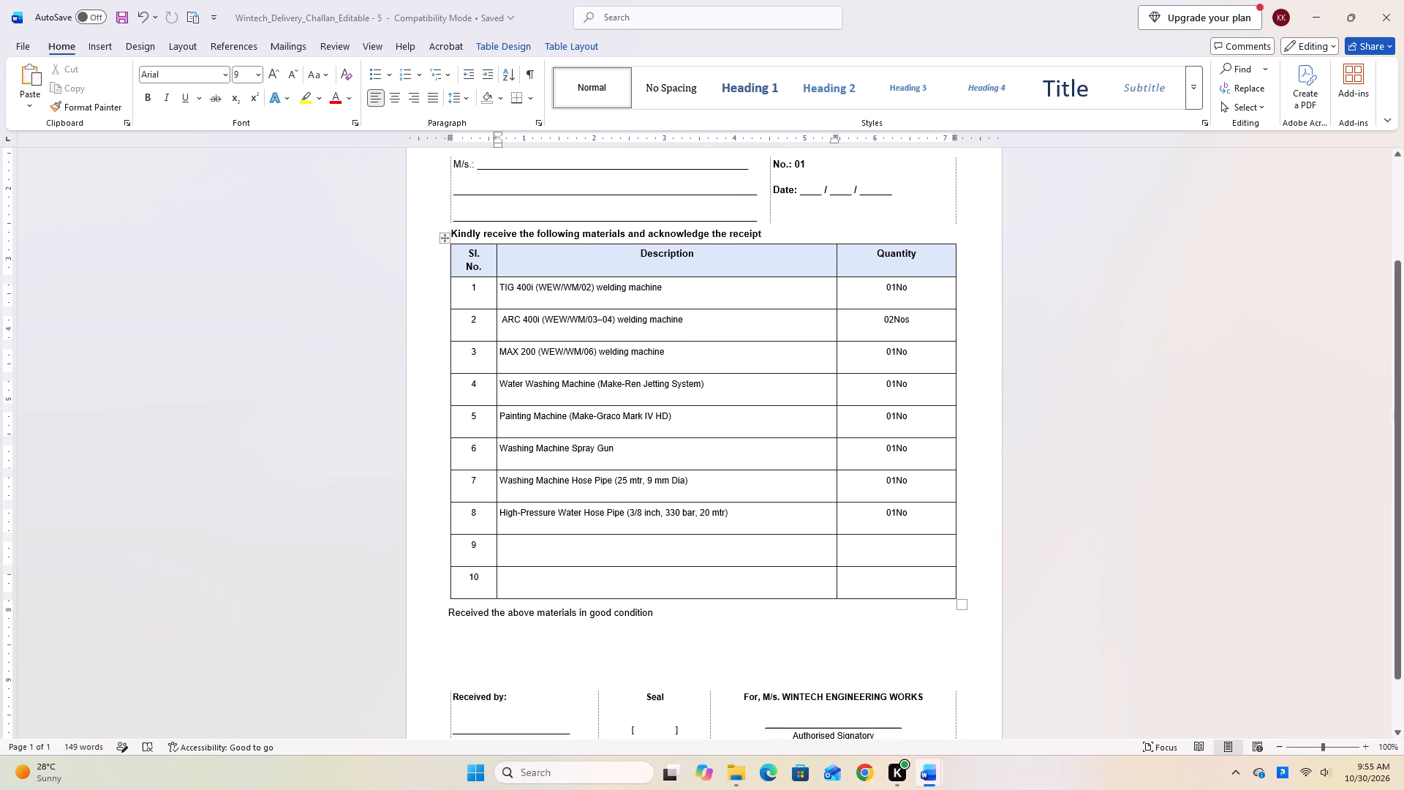
Delete the leading space before the row 2 description, ARC 400i (WEW/WM/03–04) welding machine.
left_click(505, 316)
key("Left")
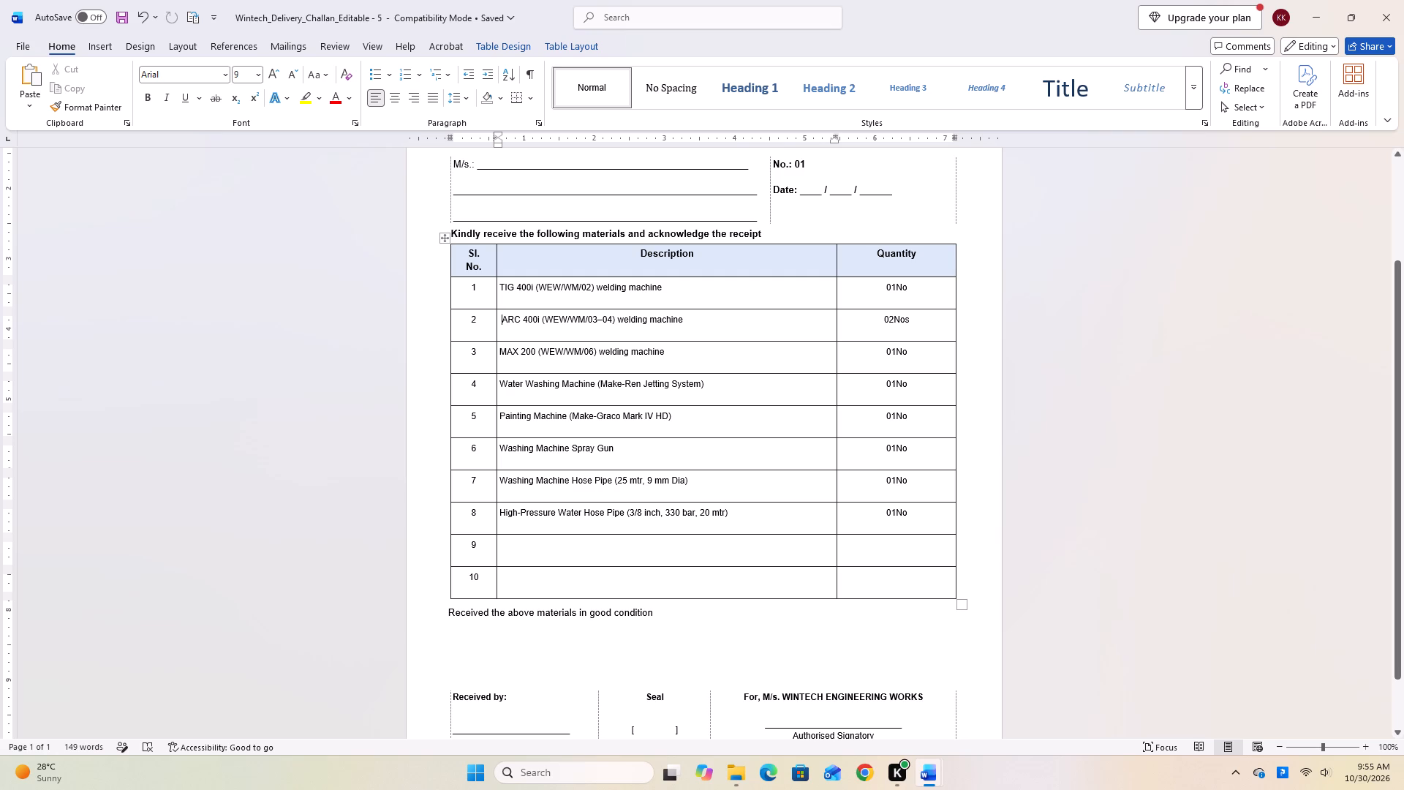
key("BackSpace")
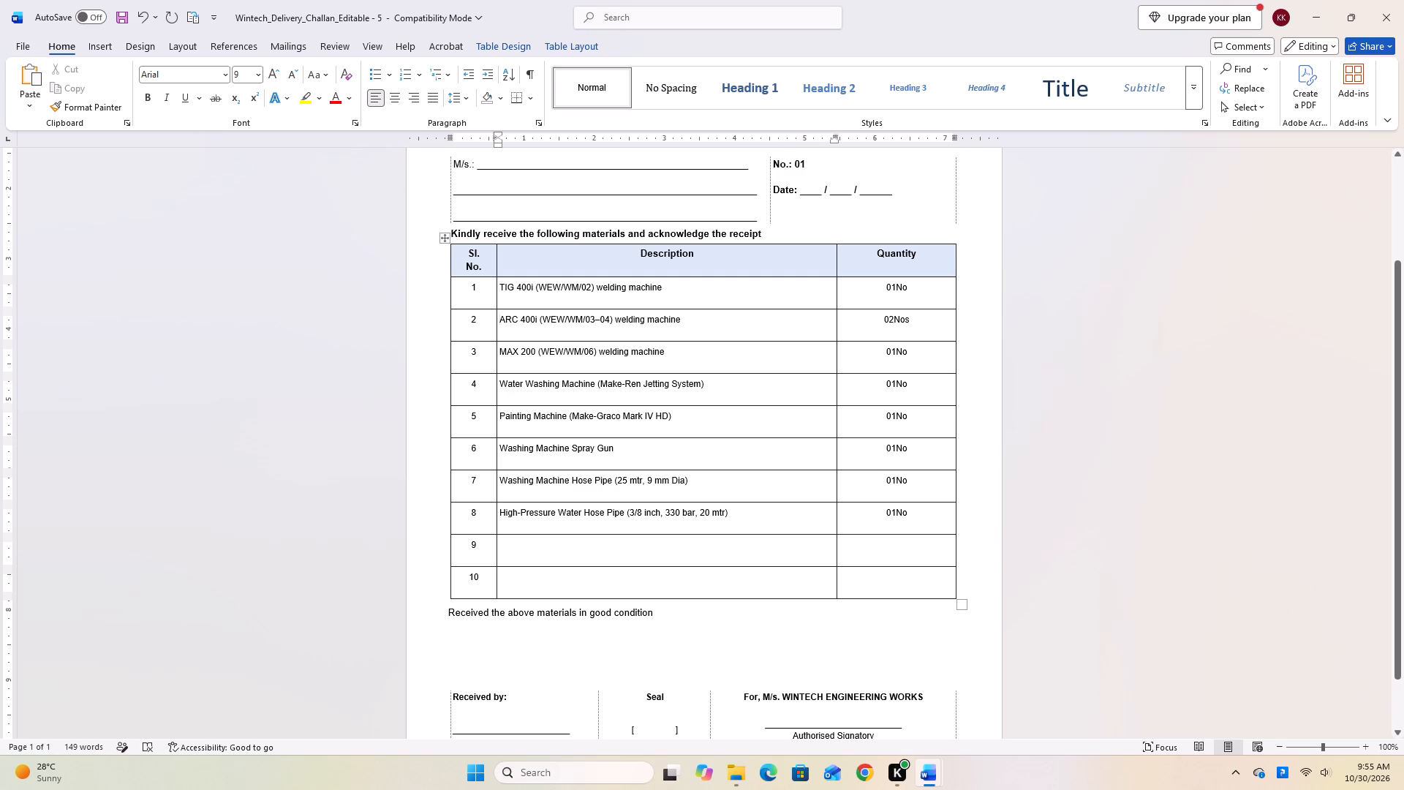
Save Wintech_Delivery_Challan_Editable - 5 with the corrected description and close it.
left_click(119, 24)
left_click_drag(119, 24, 130, 29)
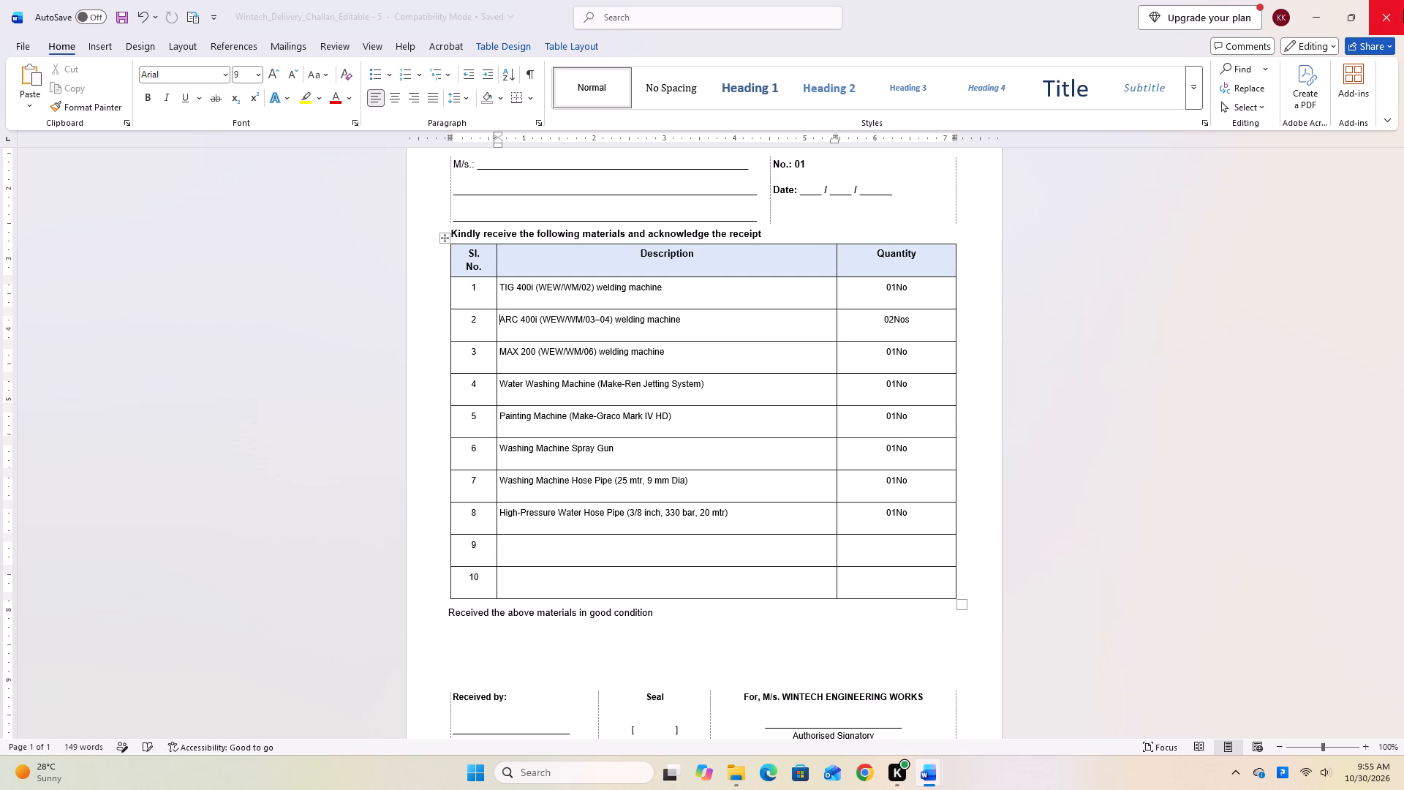
left_click(1389, 0)
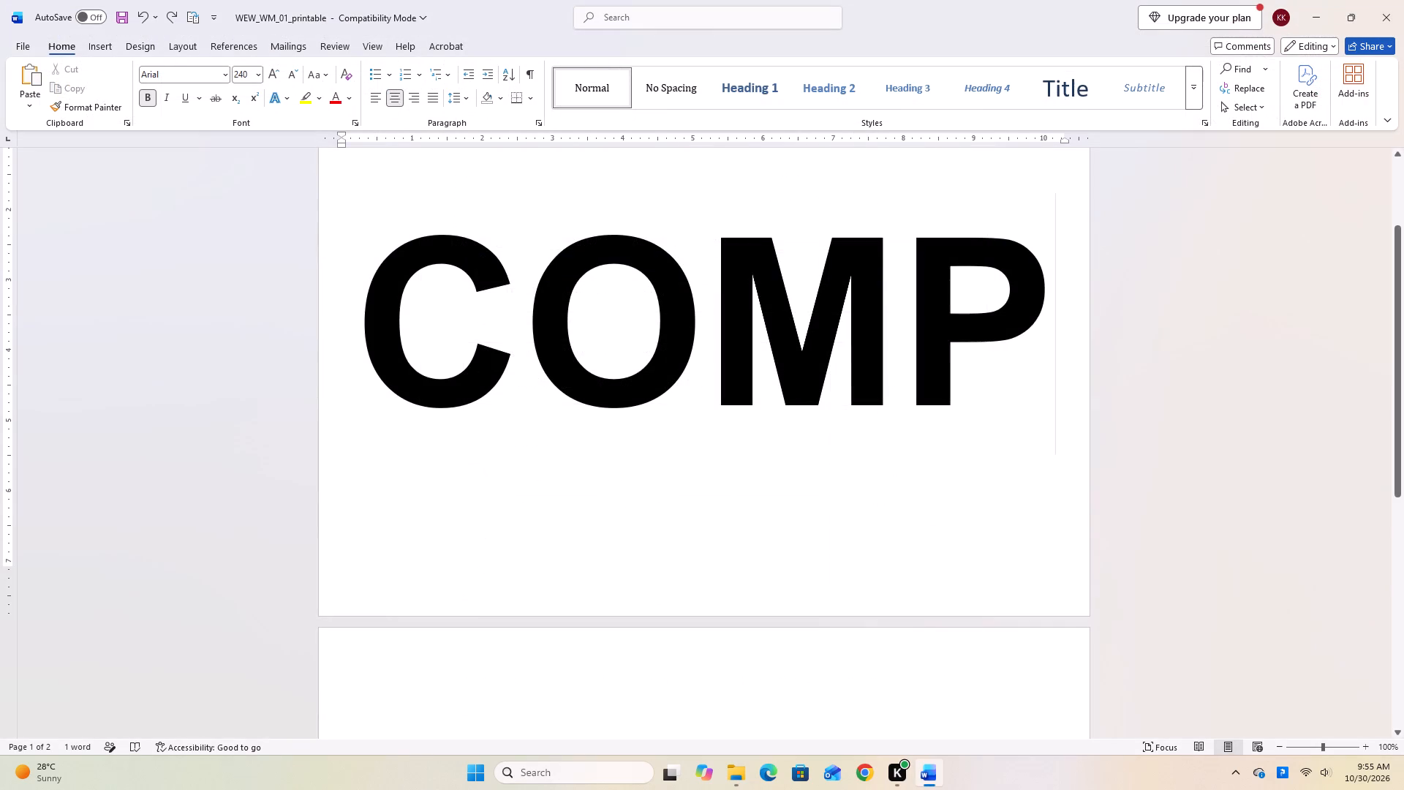
Close the WEW_WM_01_printable document without saving its changes.
left_click(1384, 10)
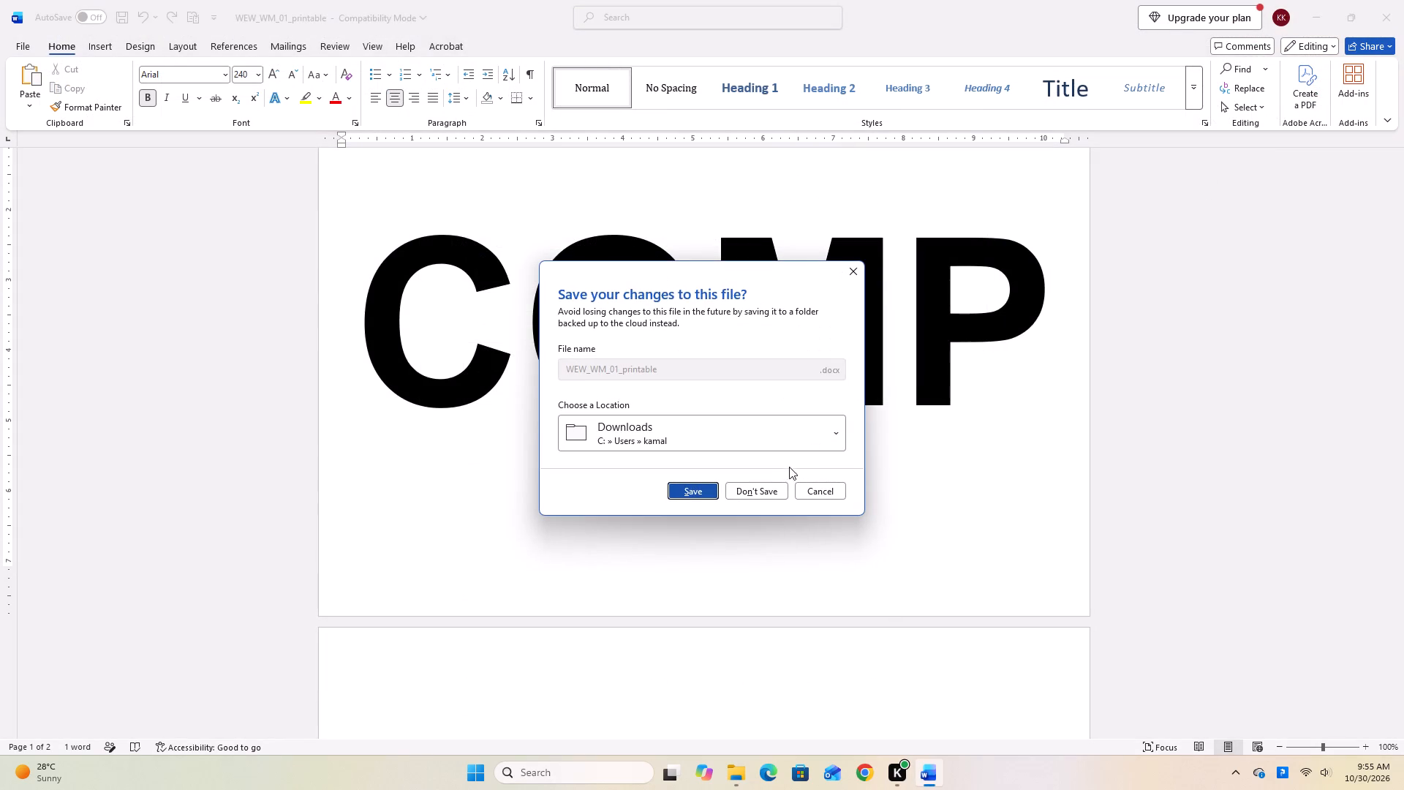
left_click(759, 487)
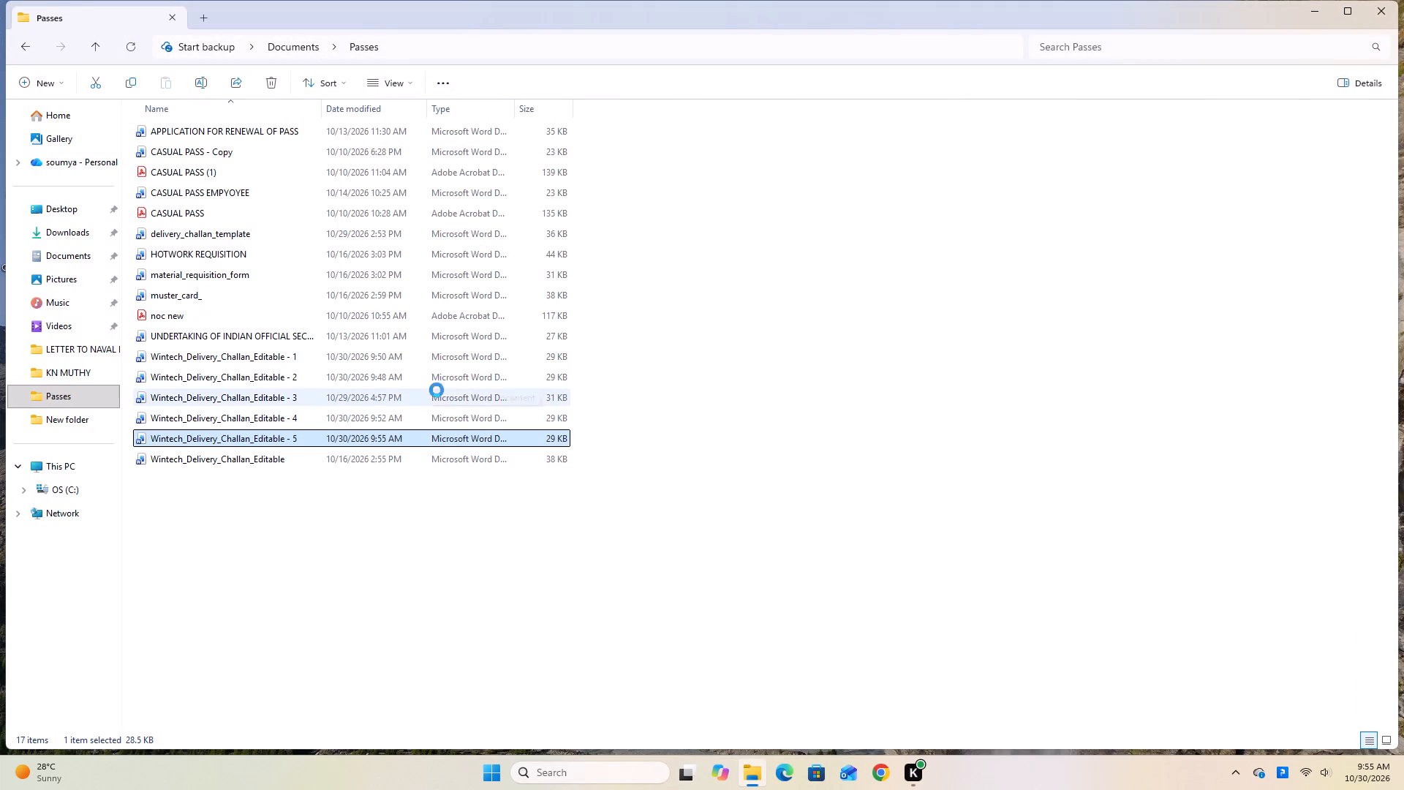
Open Wintech_Delivery_Challan_Editable - 1 from the Passes folder and ignore all spelling marks on "mtr" in the row 2 Air Hose Pipe description.
double_click(505, 362)
double_click(494, 355)
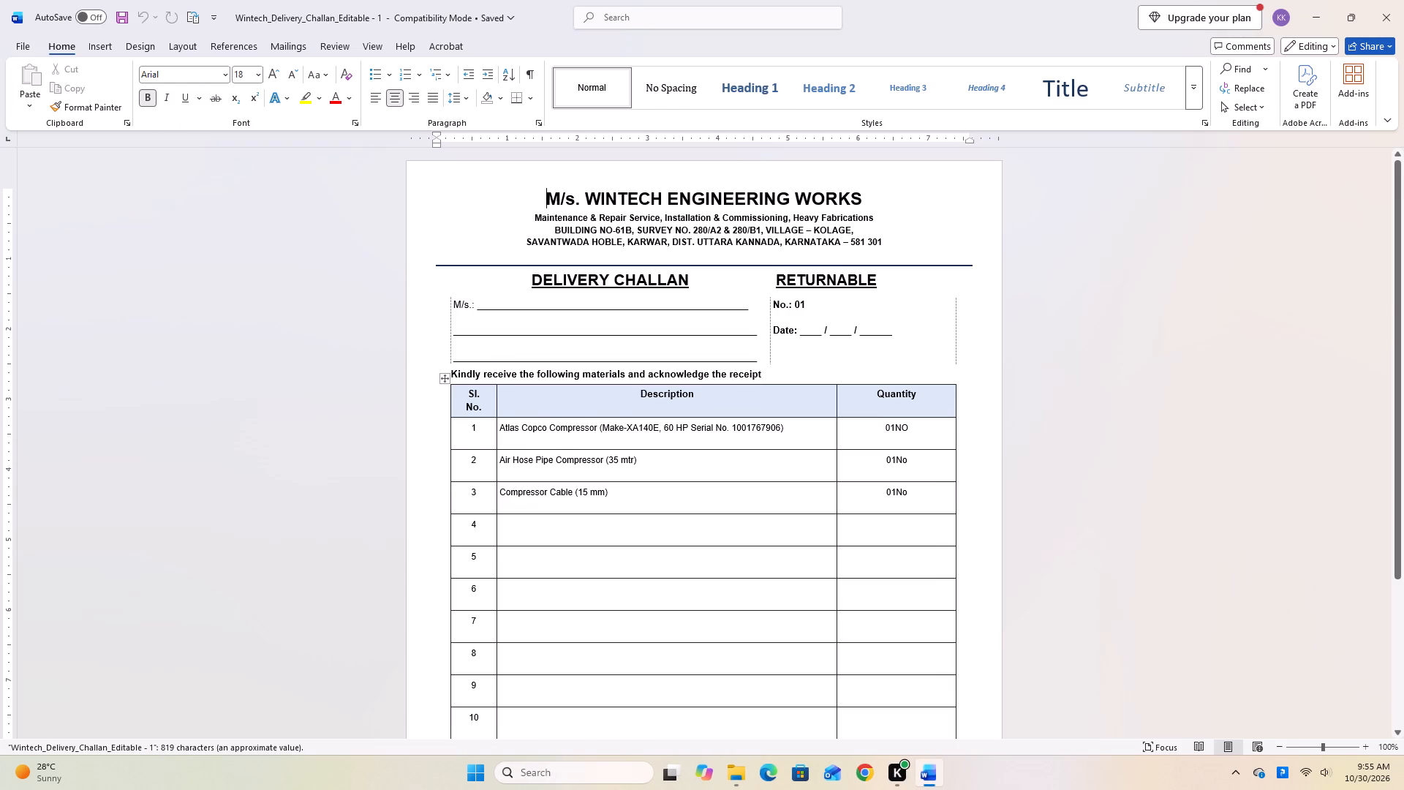
scroll(875, 505, "down", 1)
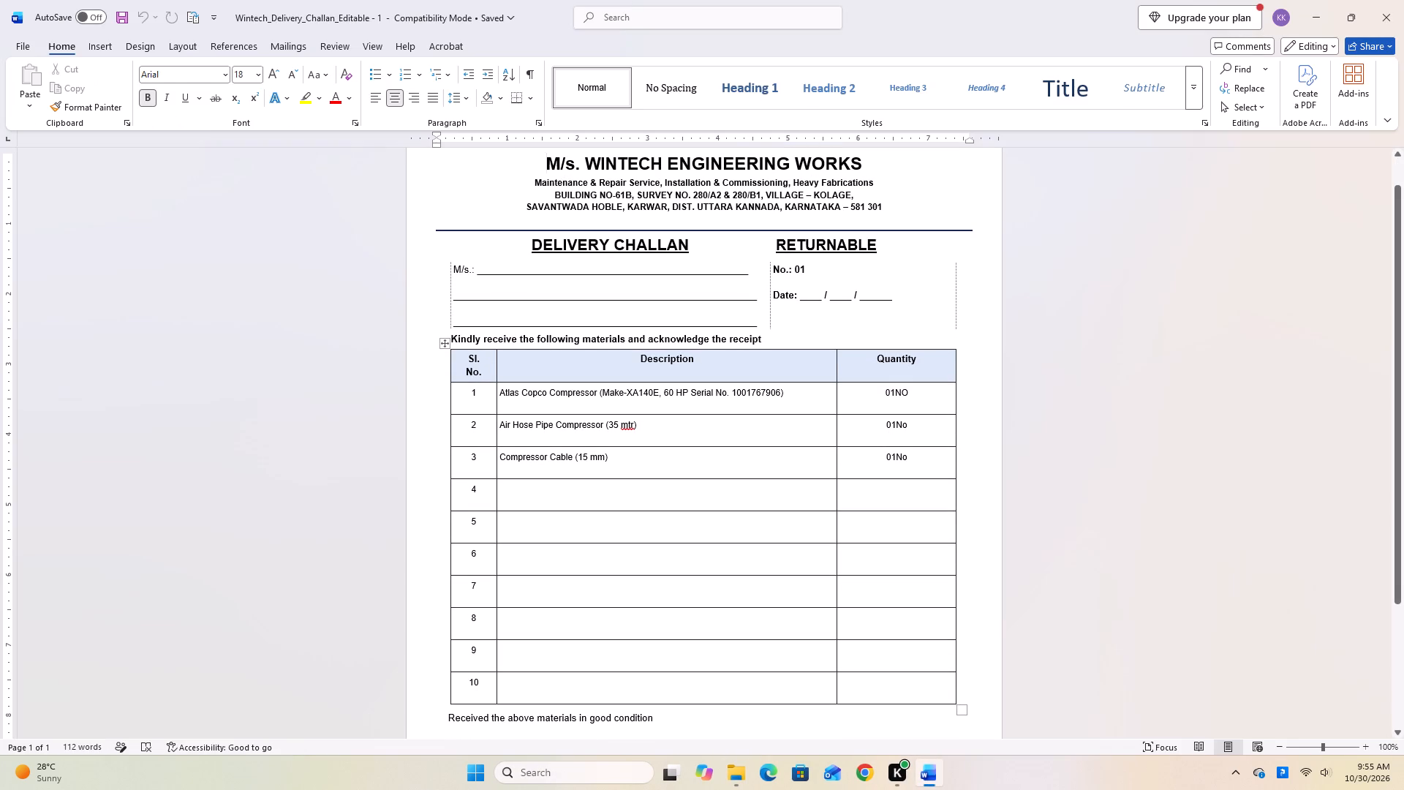
right_click(625, 424)
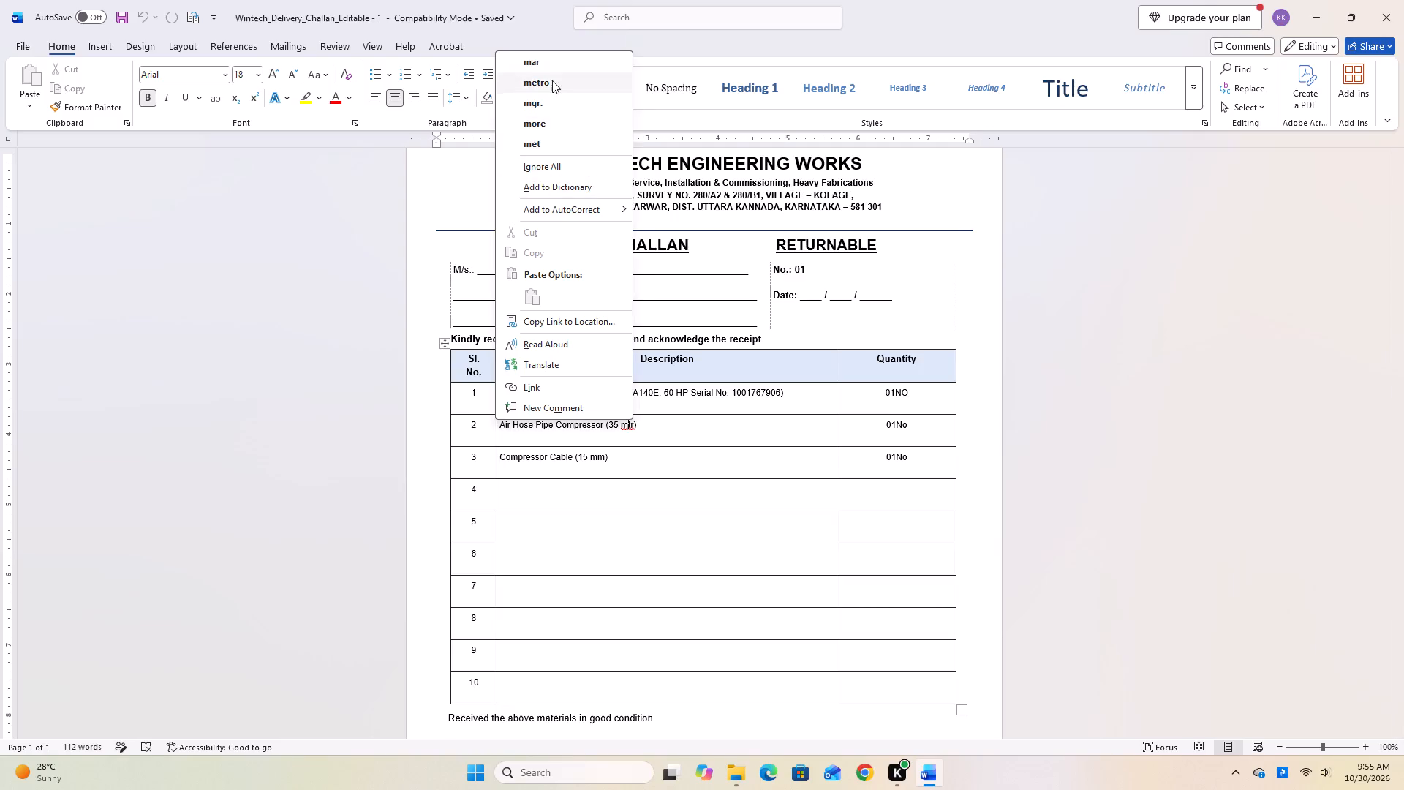
left_click(557, 169)
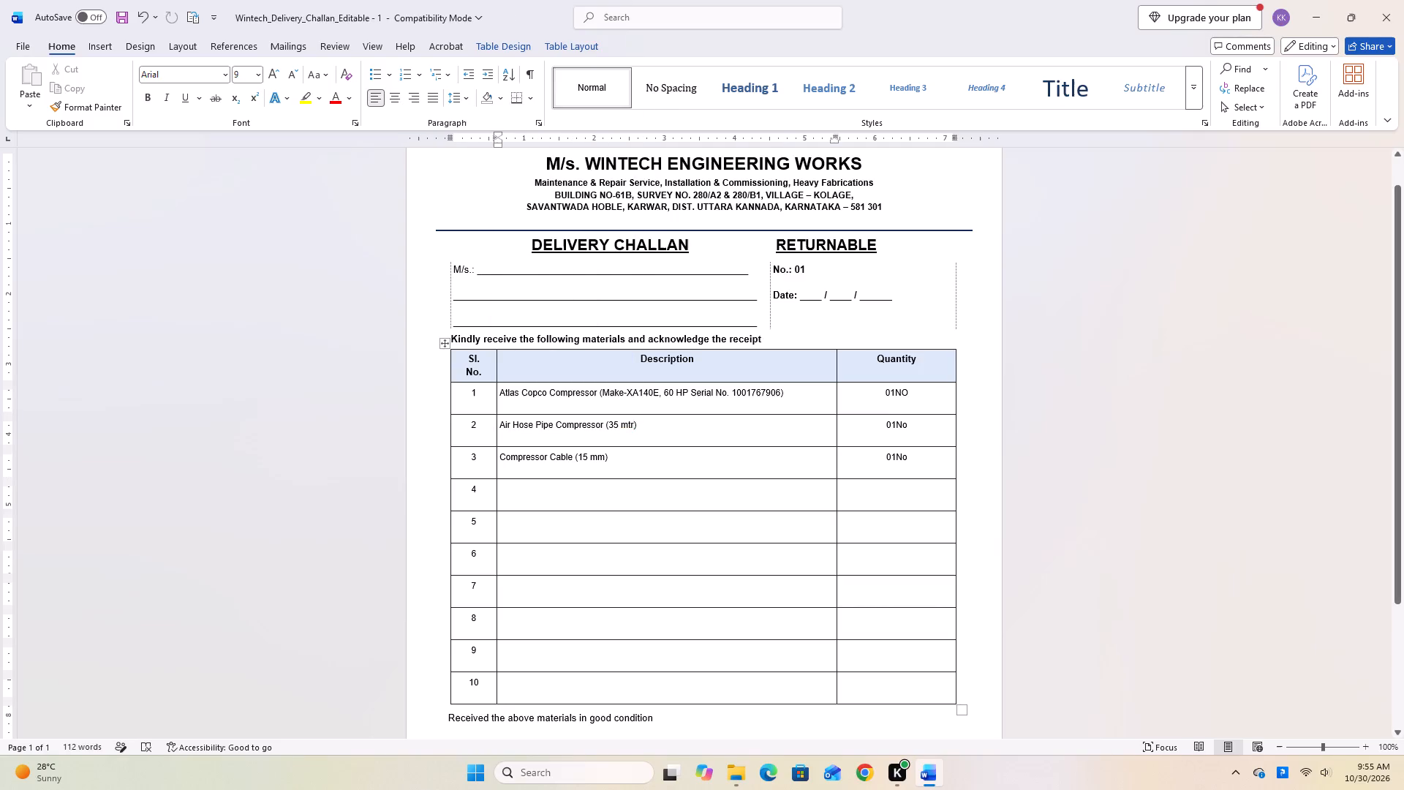
Save the Wintech_Delivery_Challan_Editable - 1 document locally and close it.
left_click(110, 18)
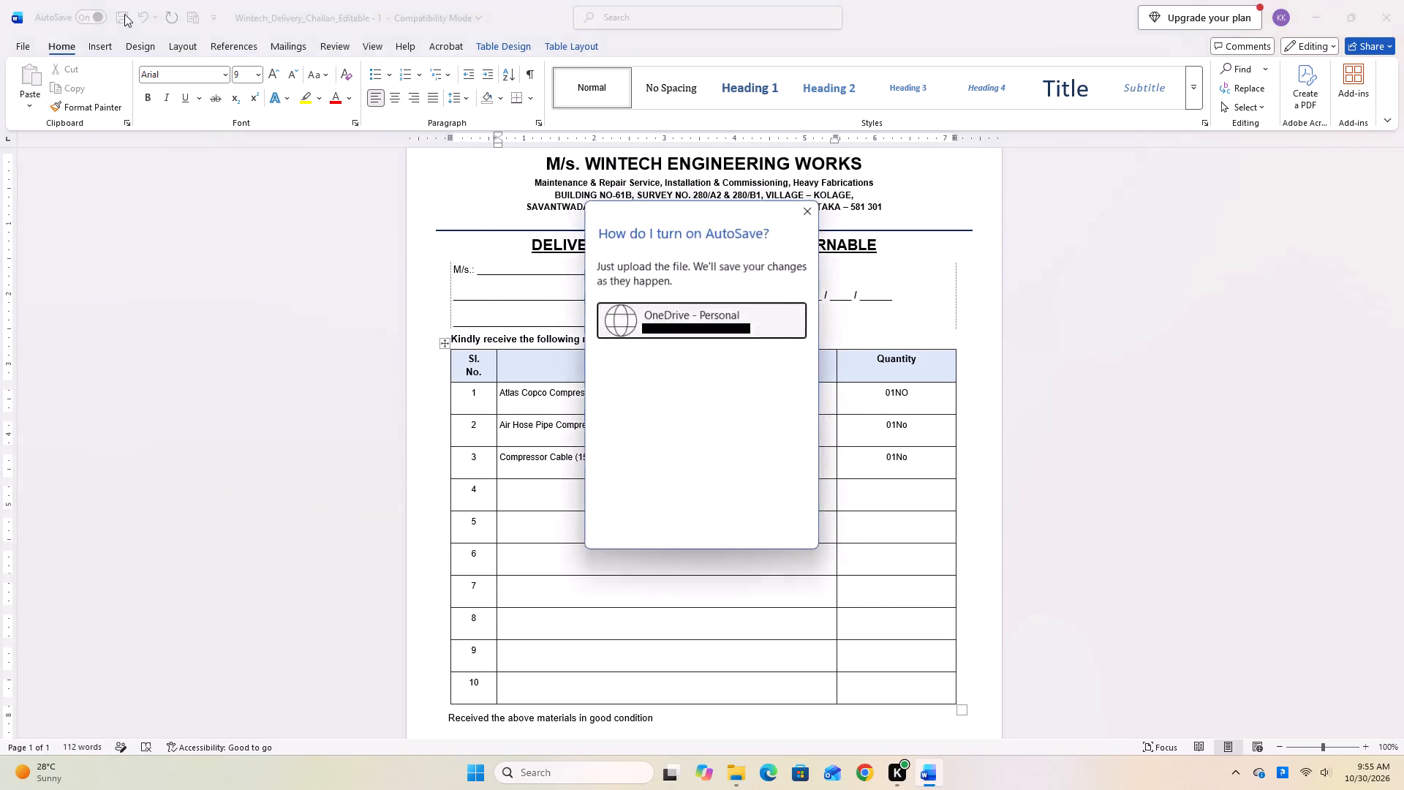
left_click(813, 217)
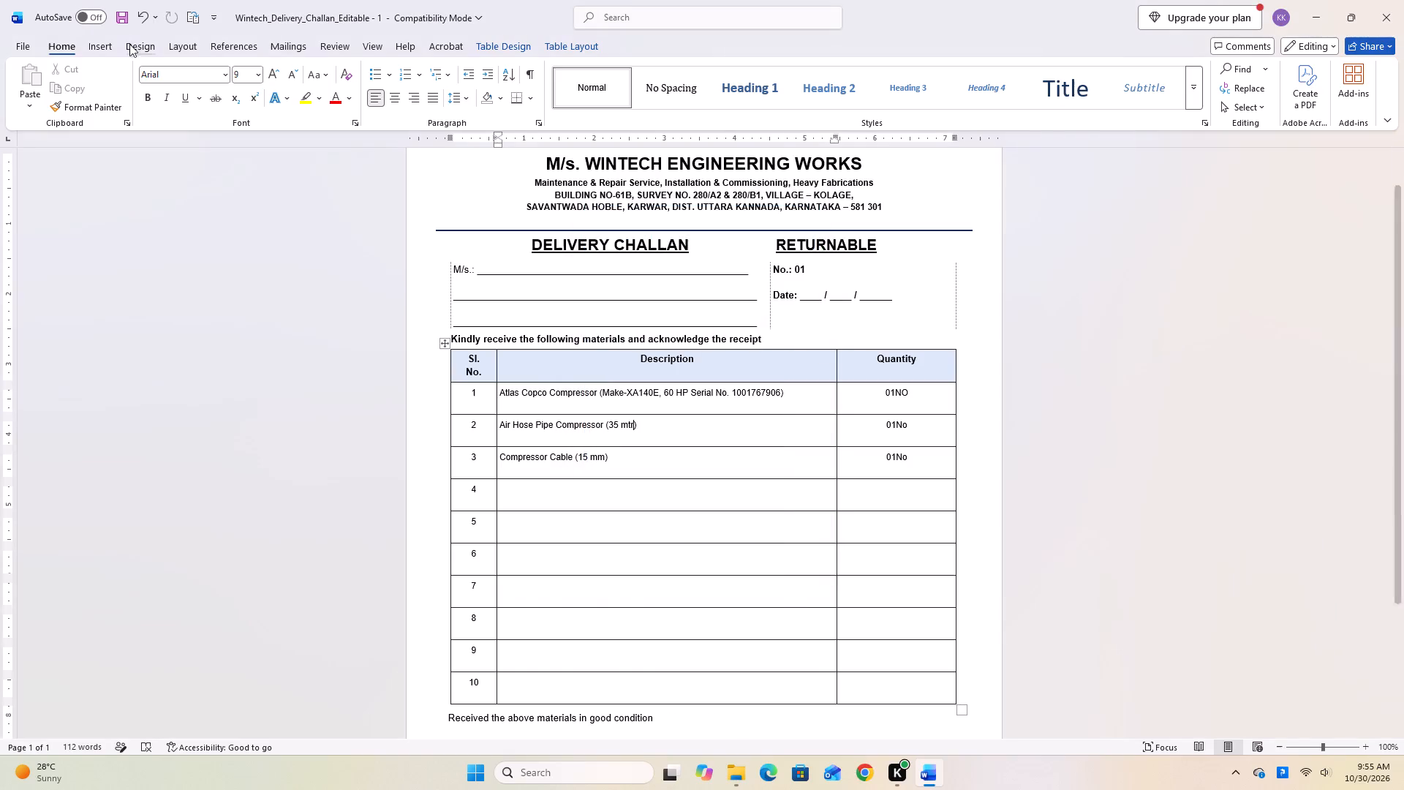
triple_click(118, 18)
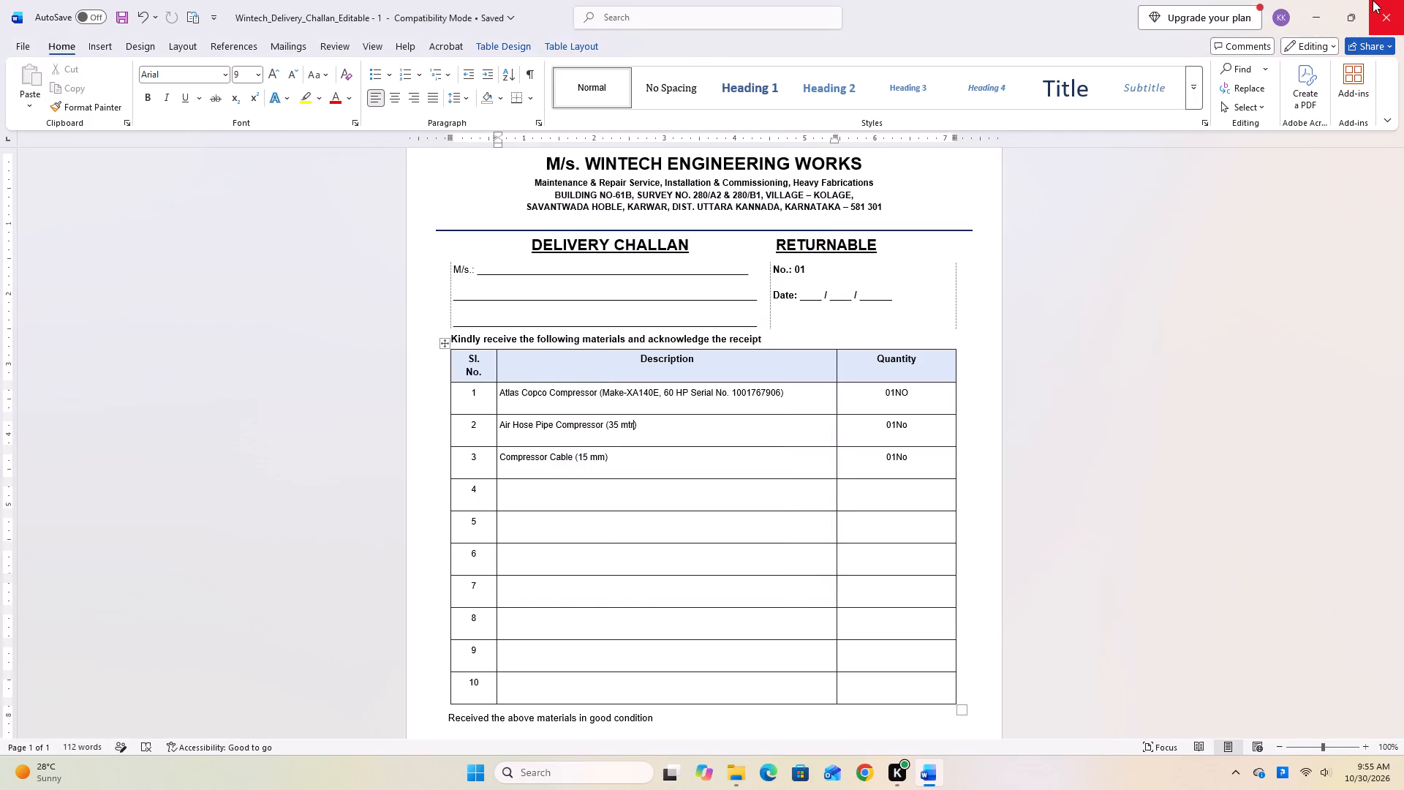
left_click(1373, 0)
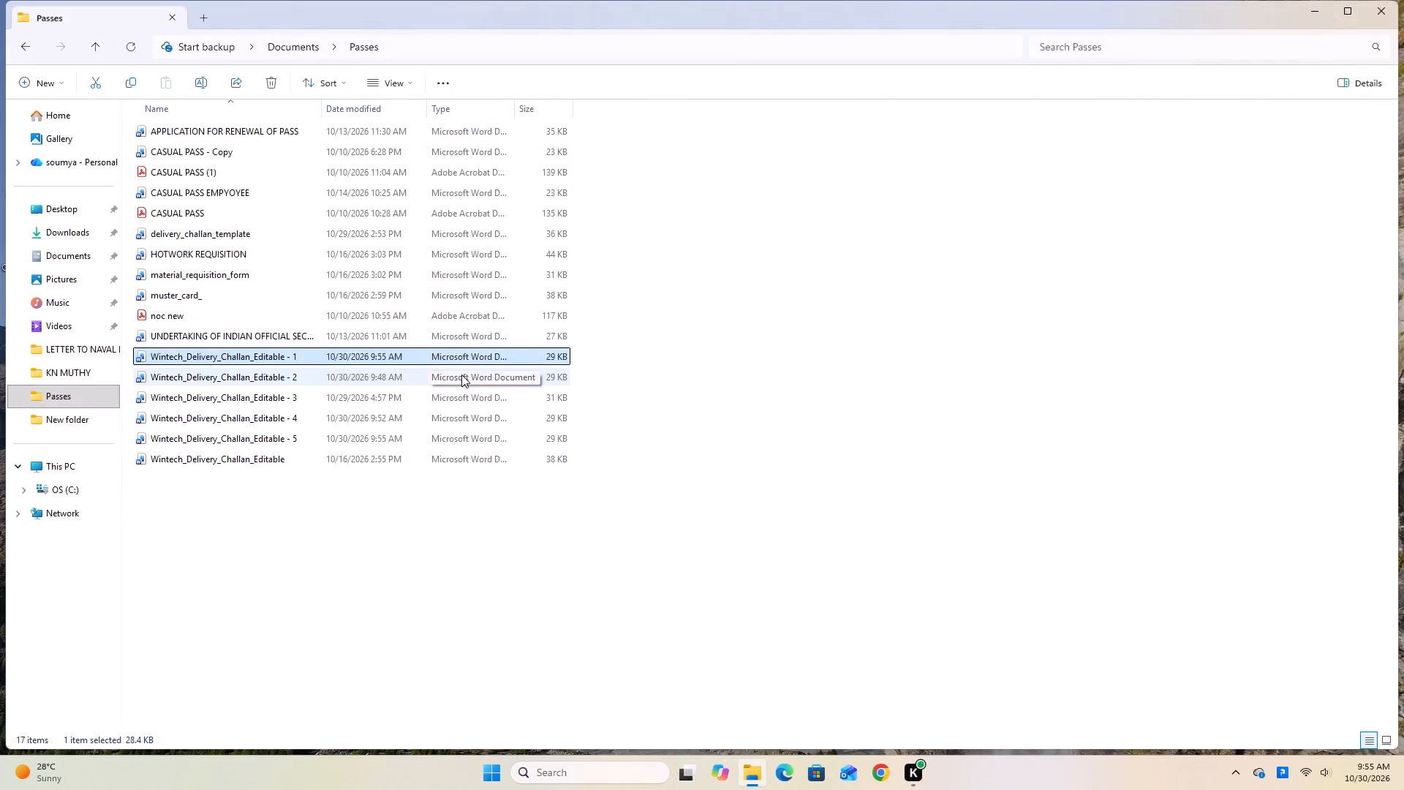
Open Wintech_Delivery_Challan_Editable - 2 from the Passes folder, go to its materials table, and save the document.
left_click(461, 375)
double_click(461, 375)
double_click(461, 376)
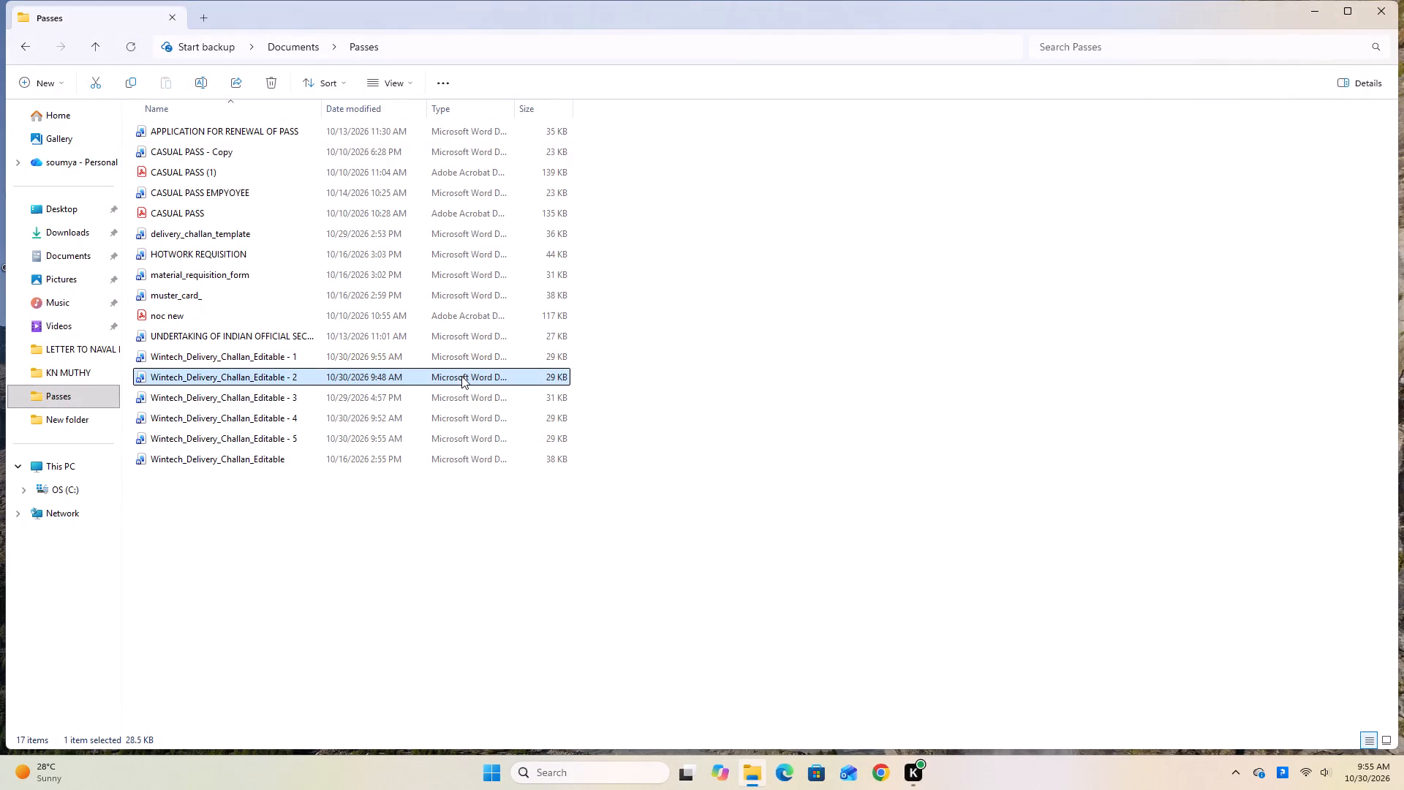
double_click(400, 379)
double_click(347, 378)
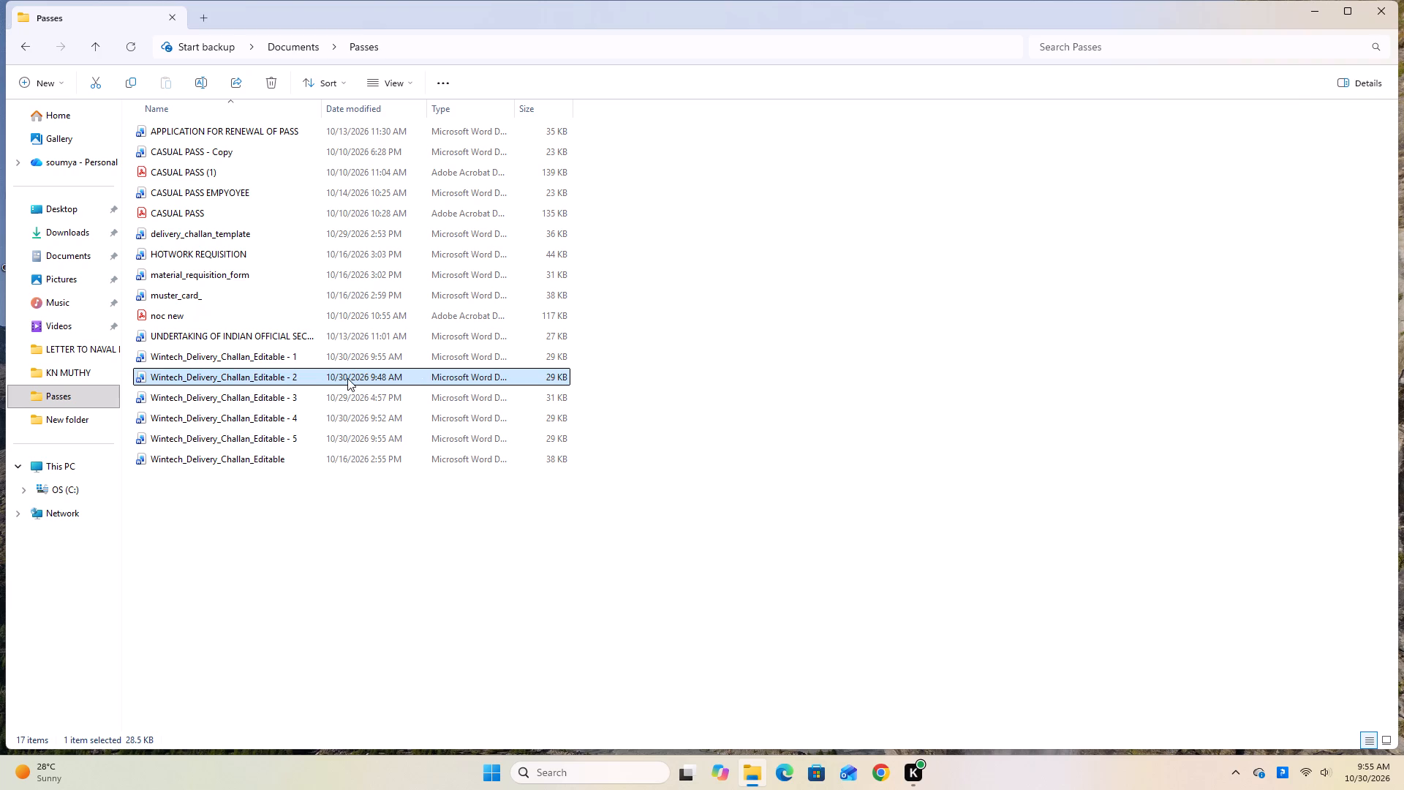
scroll(687, 509, "down", 4)
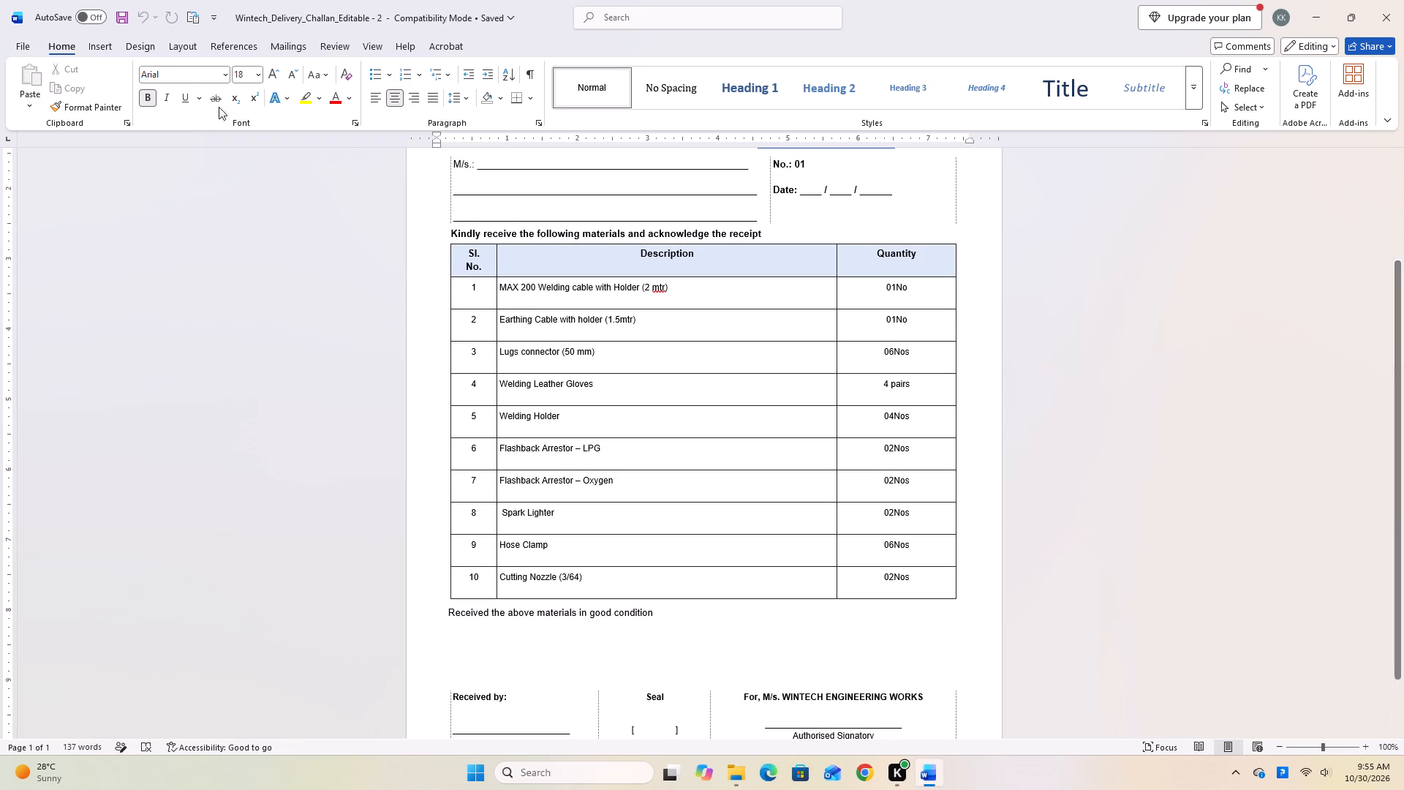
triple_click(128, 26)
left_click(128, 26)
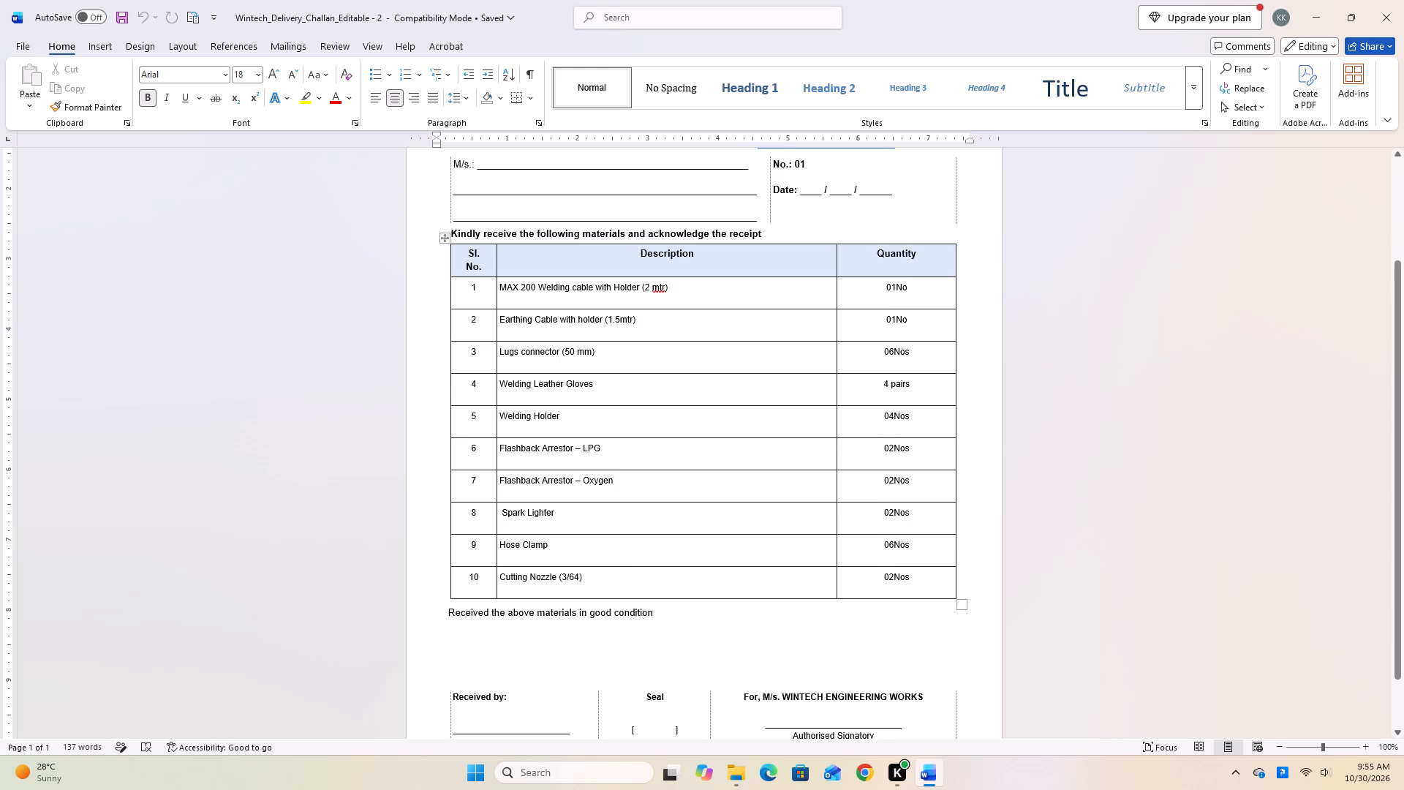
Clear the spelling mark on "mtr" in the row 1 MAX 200 Welding cable description.
scroll(858, 434, "up", 4)
scroll(858, 434, "down", 3)
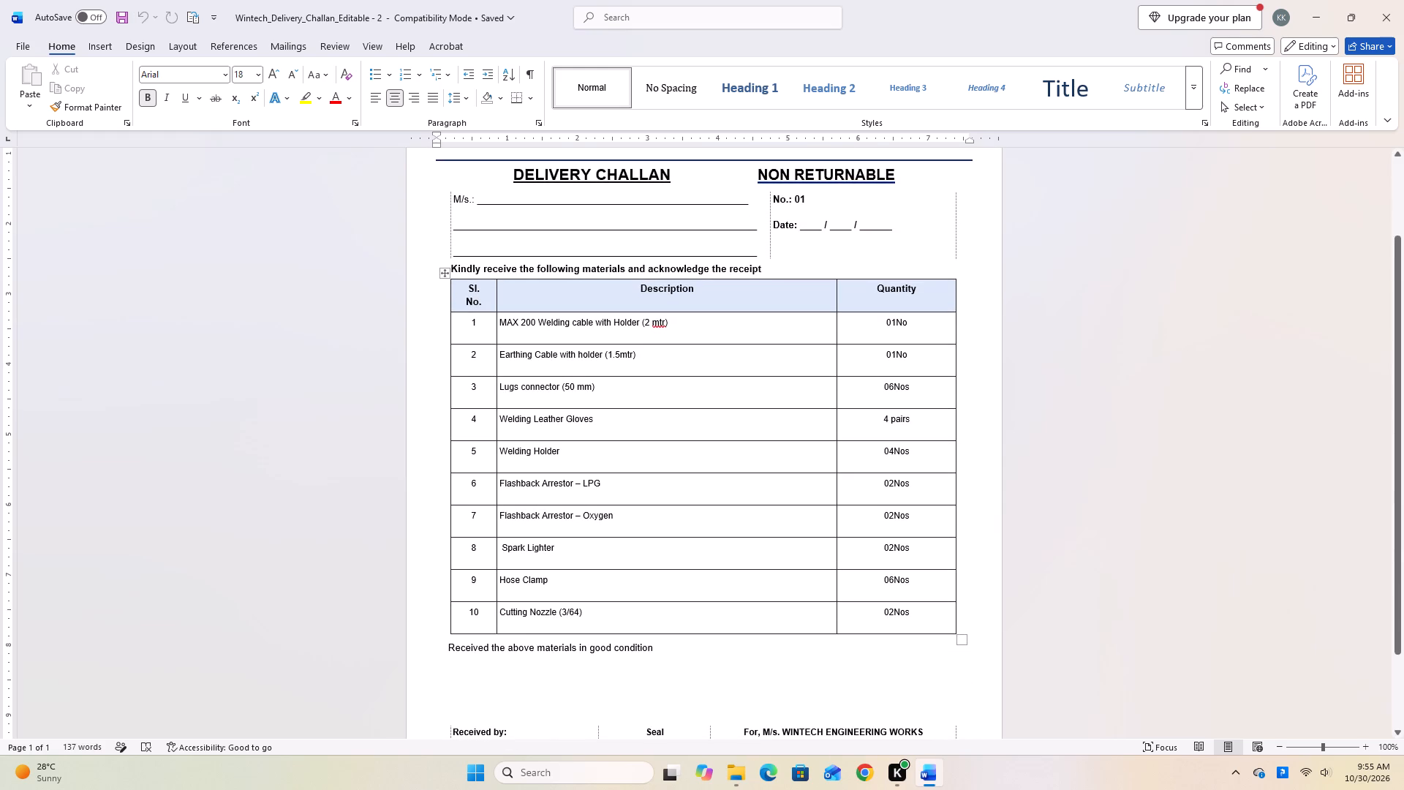
right_click(659, 326)
left_click(585, 451)
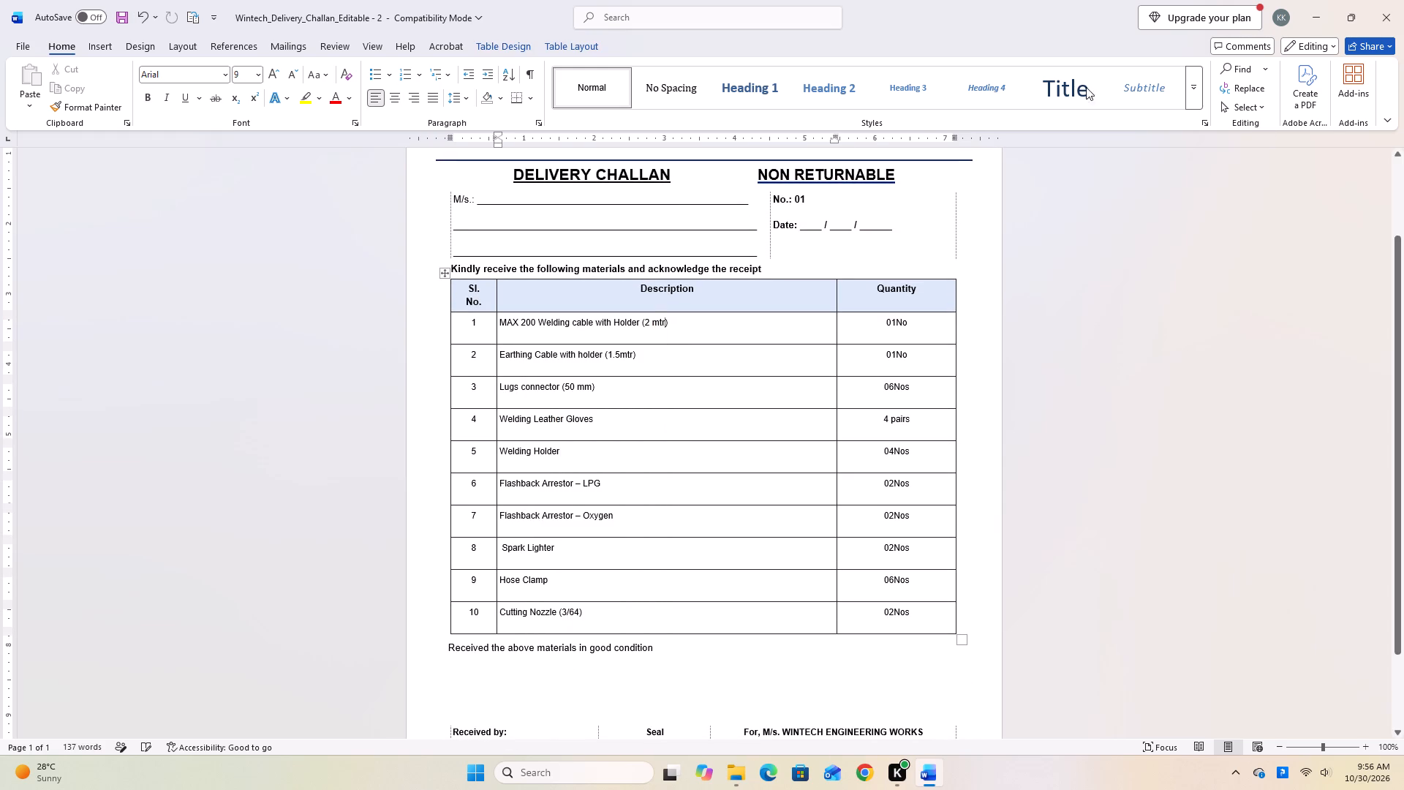
Save the Wintech_Delivery_Challan_Editable - 2 document and close it.
double_click(116, 25)
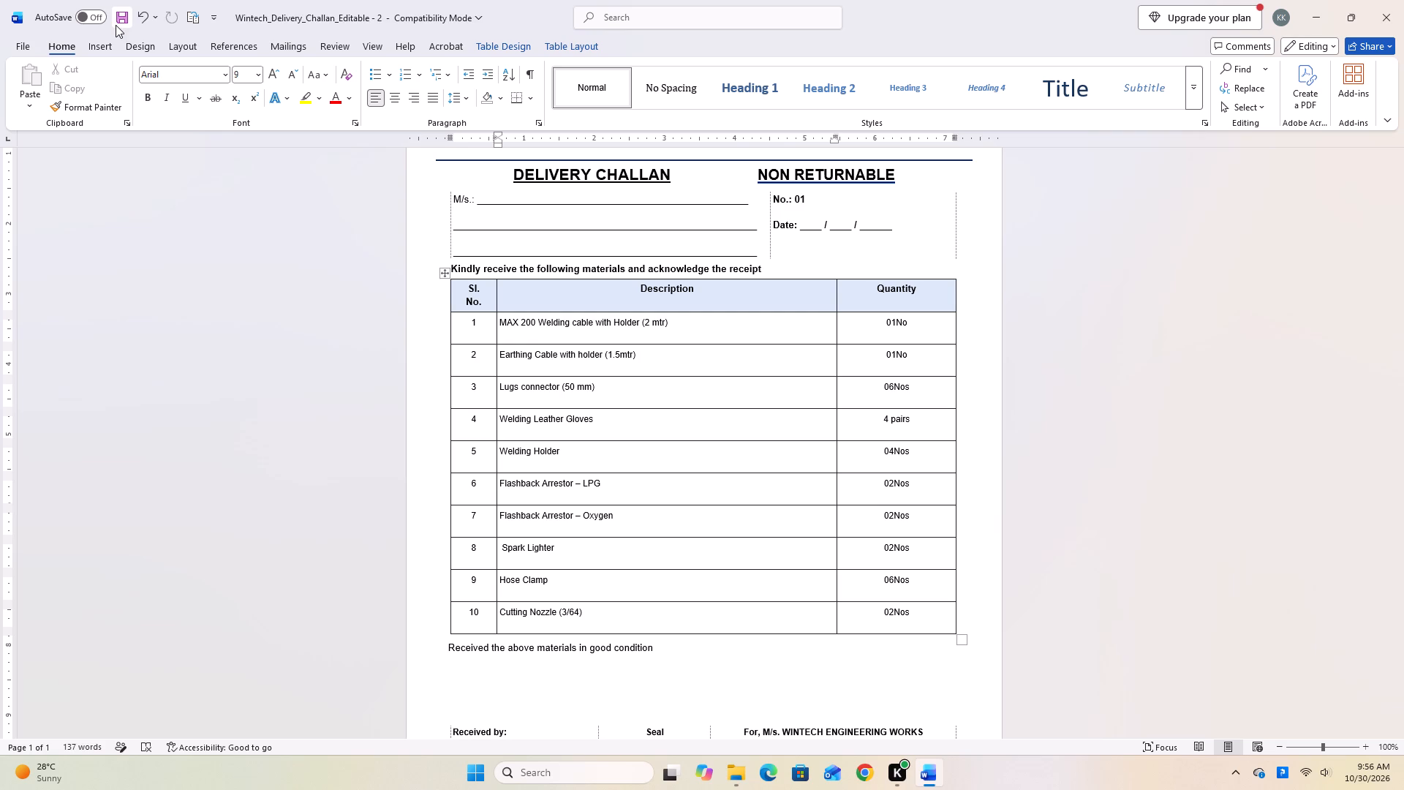
left_click(1391, 26)
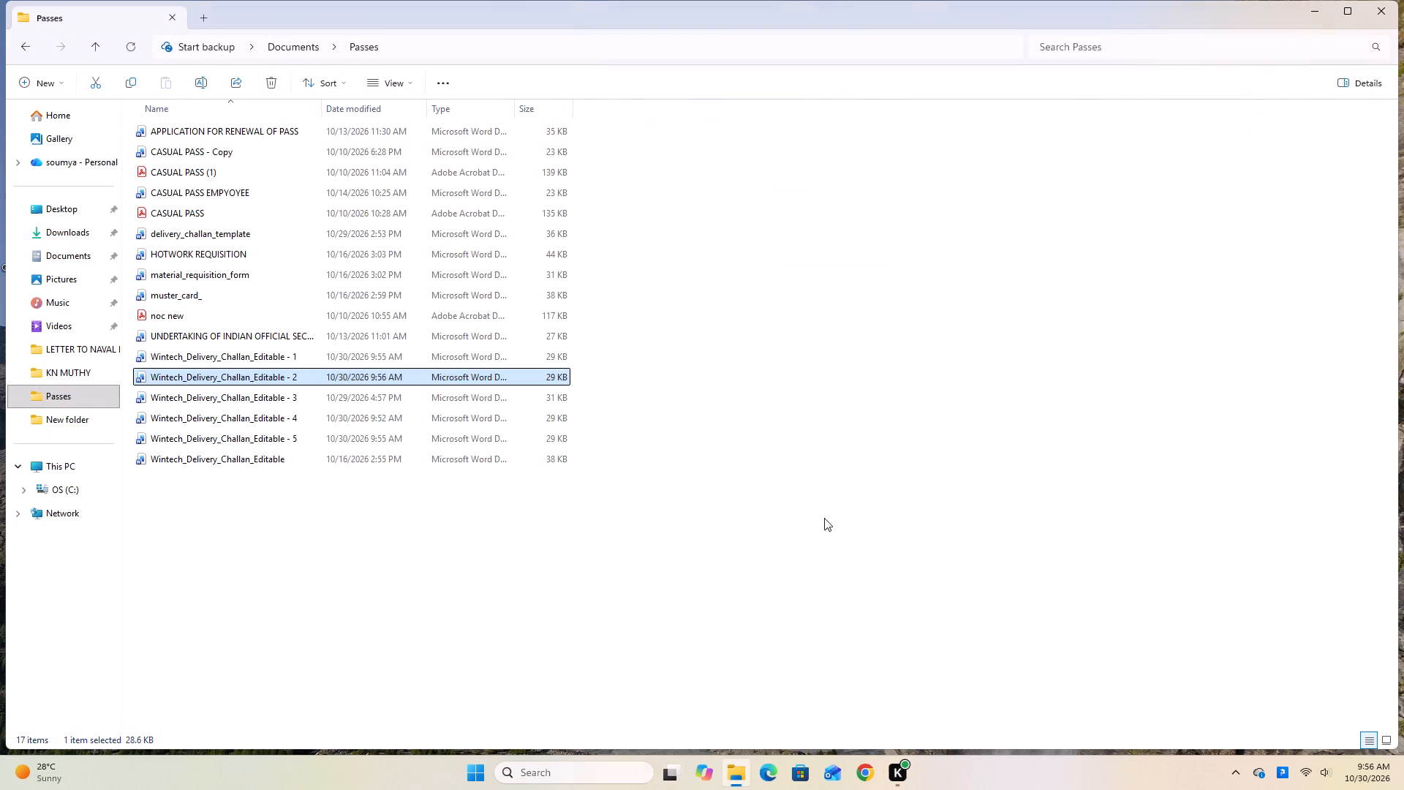
Open Wintech_Delivery_Challan_Editable - 3 from the Passes folder and go to its materials tables.
triple_click(477, 399)
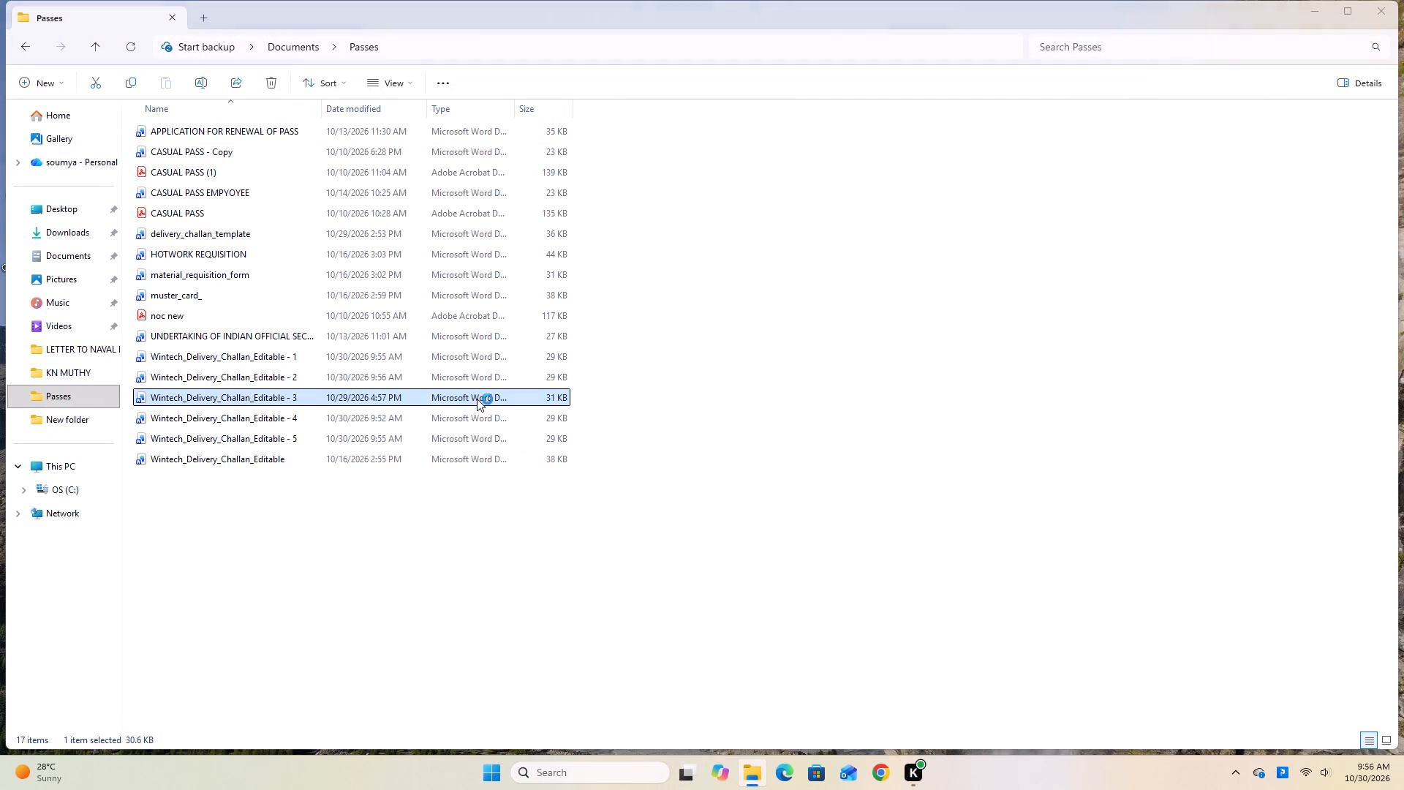
scroll(873, 531, "down", 3)
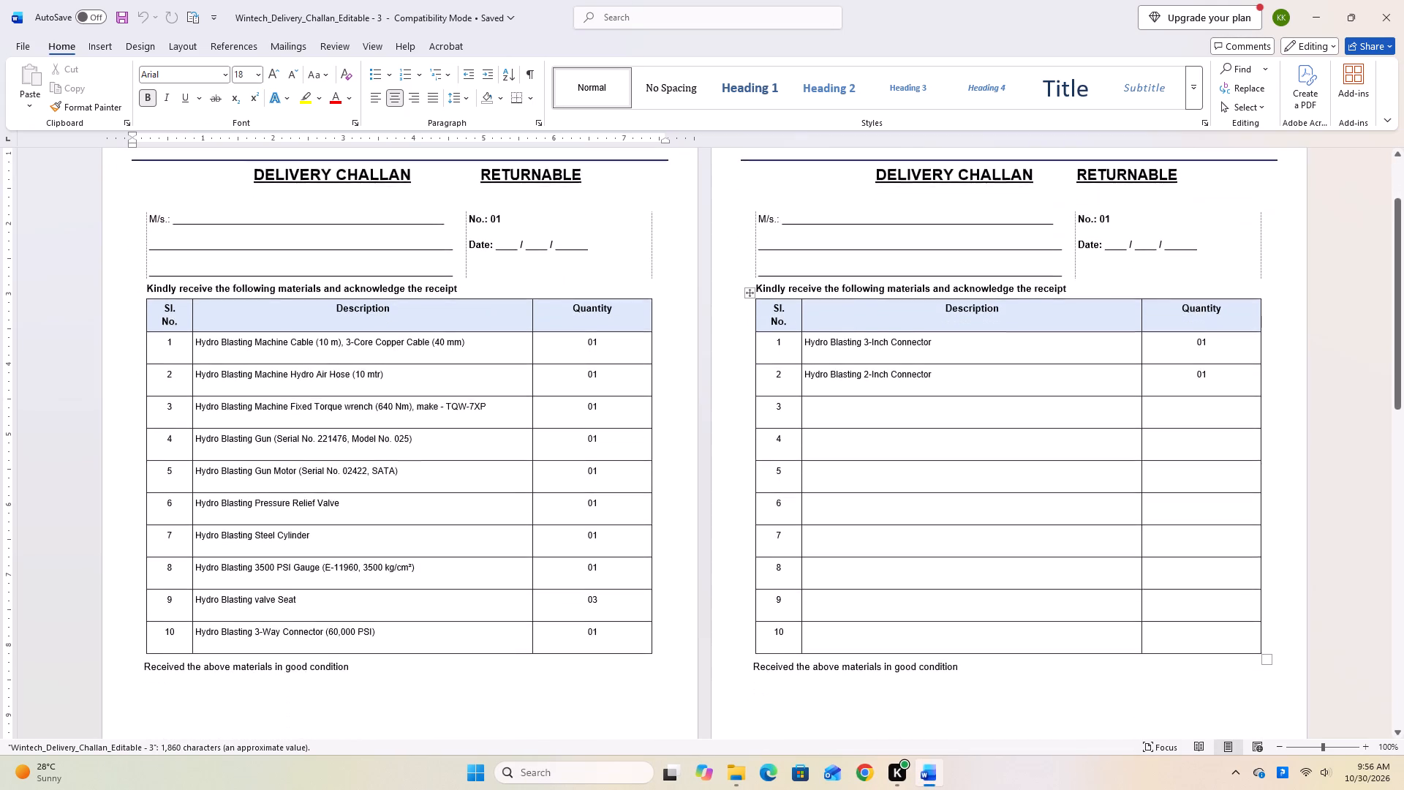
scroll(873, 531, "down", 1)
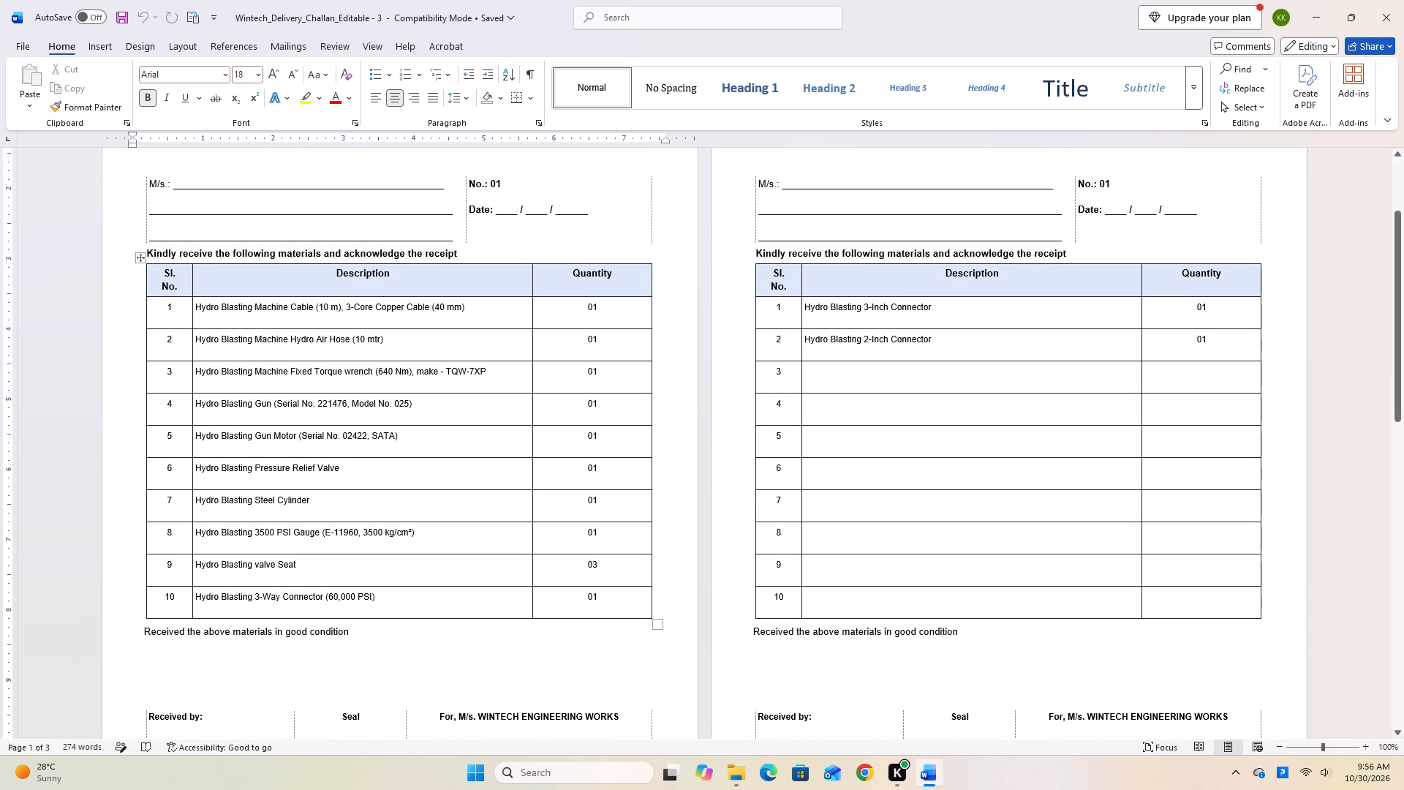
Add the unit "No" to the row 1 Hydro Blasting Machine Cable quantity so it reads 01No, and save the document.
left_click(599, 315)
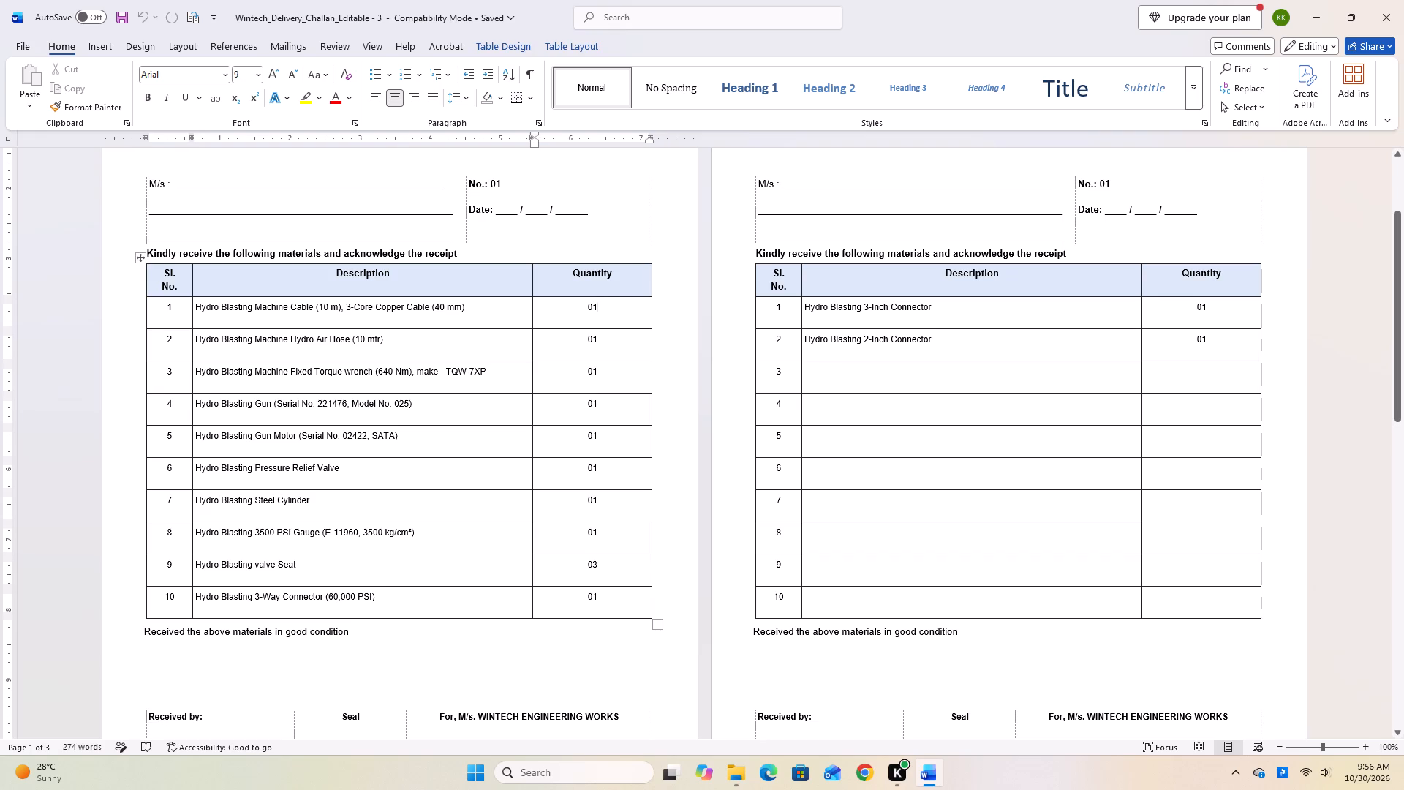
type("nO")
key("BackSpace")
key("BackSpace")
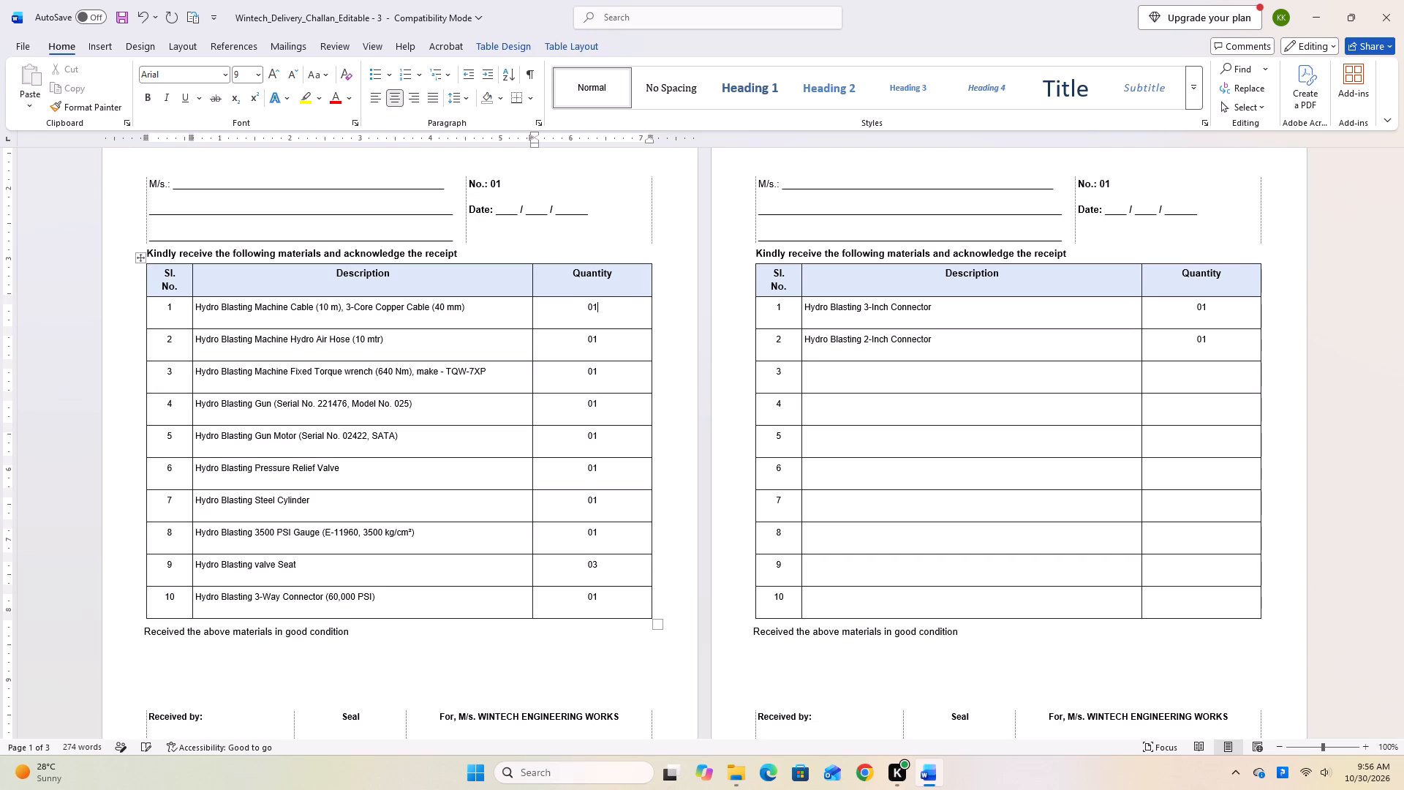
key("shift+n")
key("o")
key("Down")
double_click(118, 12)
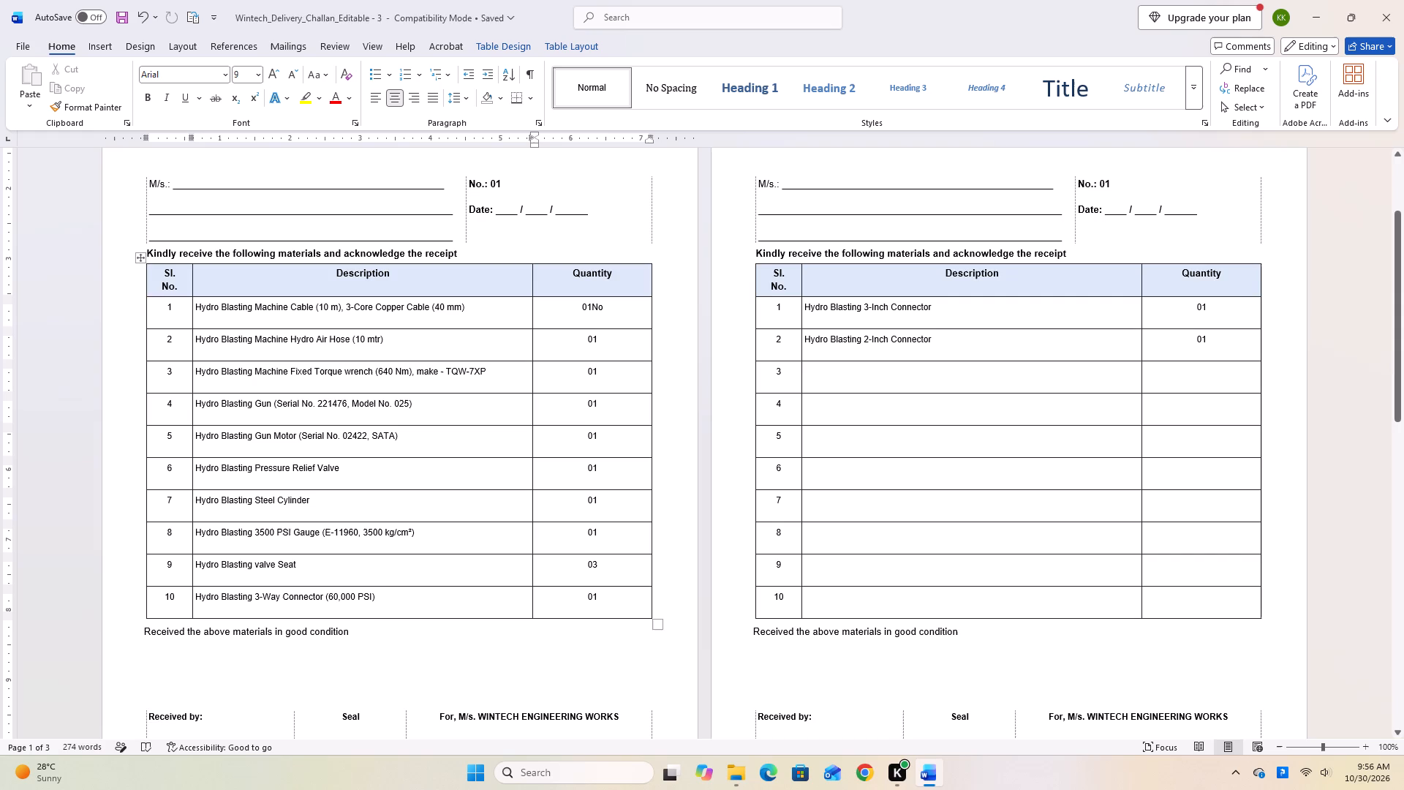
Reopen Wintech_Delivery_Challan_Editable - 2 from the Passes folder to check how its quantity units are written, and close it.
left_click(727, 721)
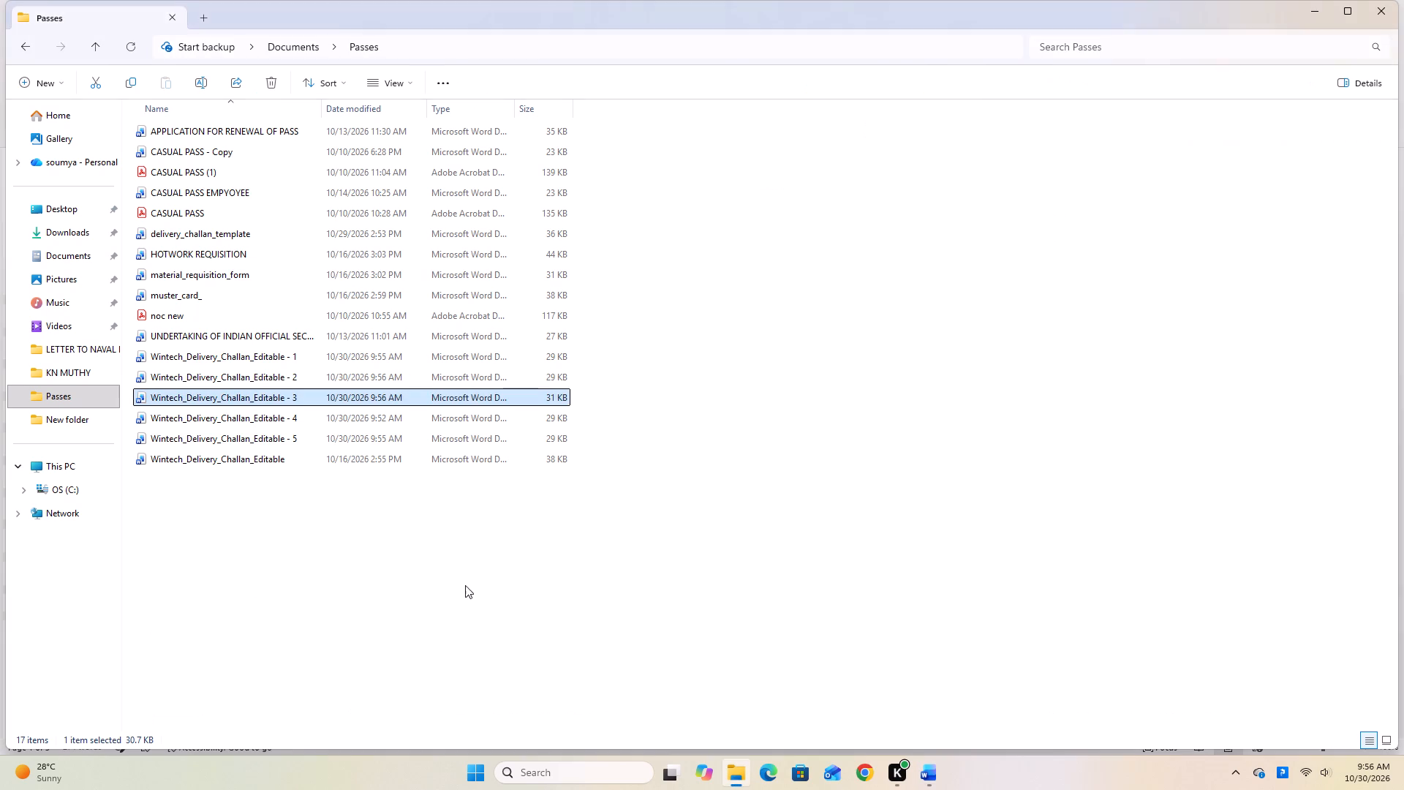
double_click(498, 383)
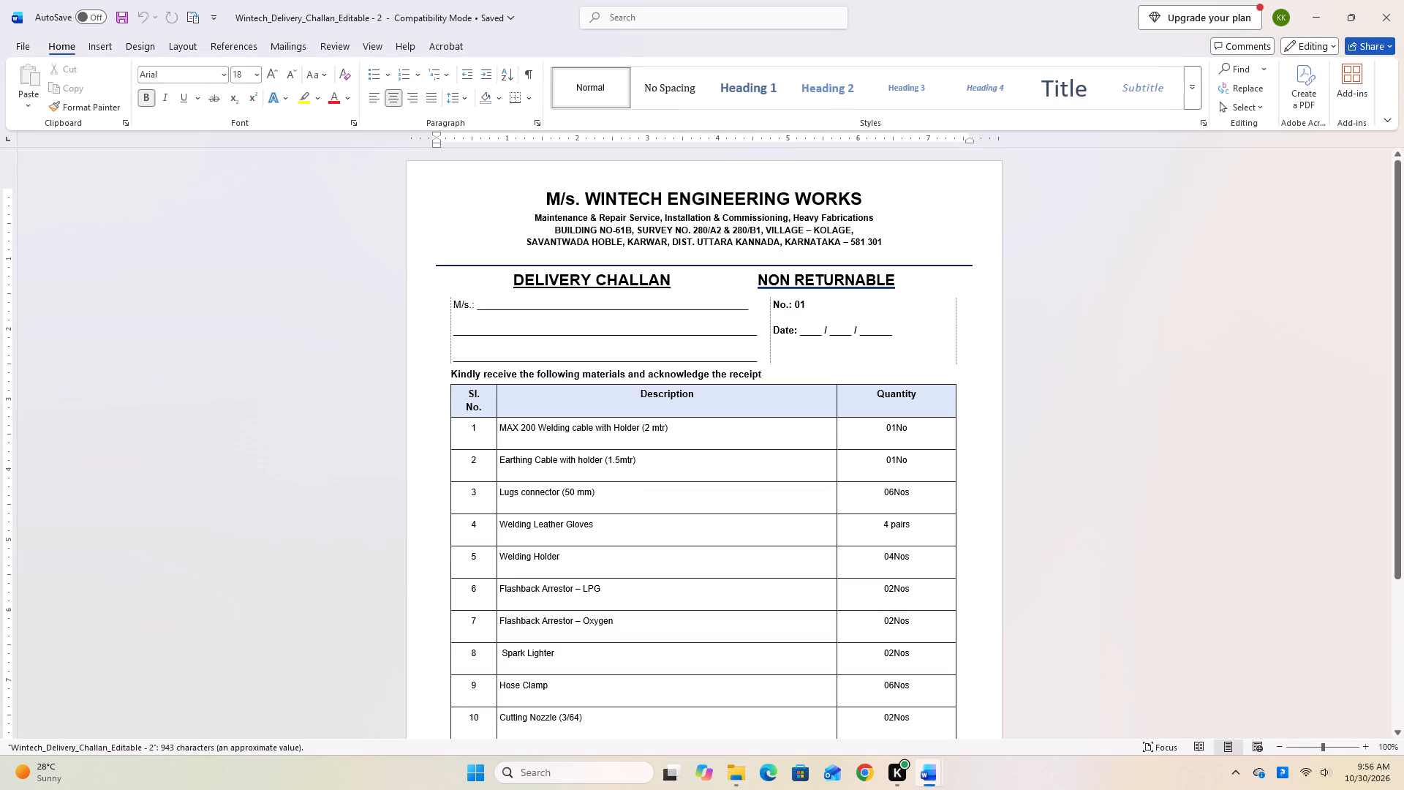
left_click(1378, 4)
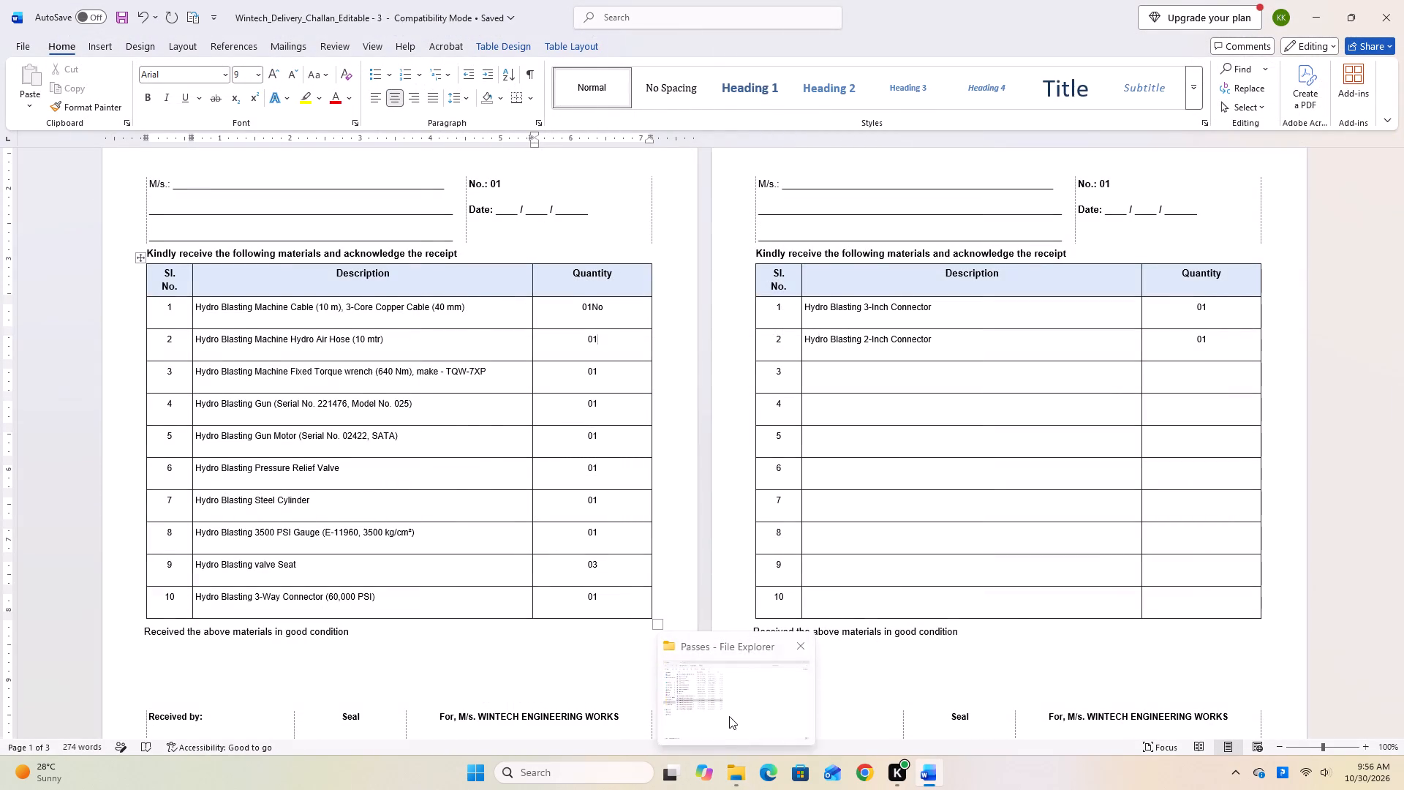
Open Wintech_Delivery_Challan_Editable - 1 from the Passes folder and examine the quantity units in its materials table.
left_click(729, 716)
double_click(458, 356)
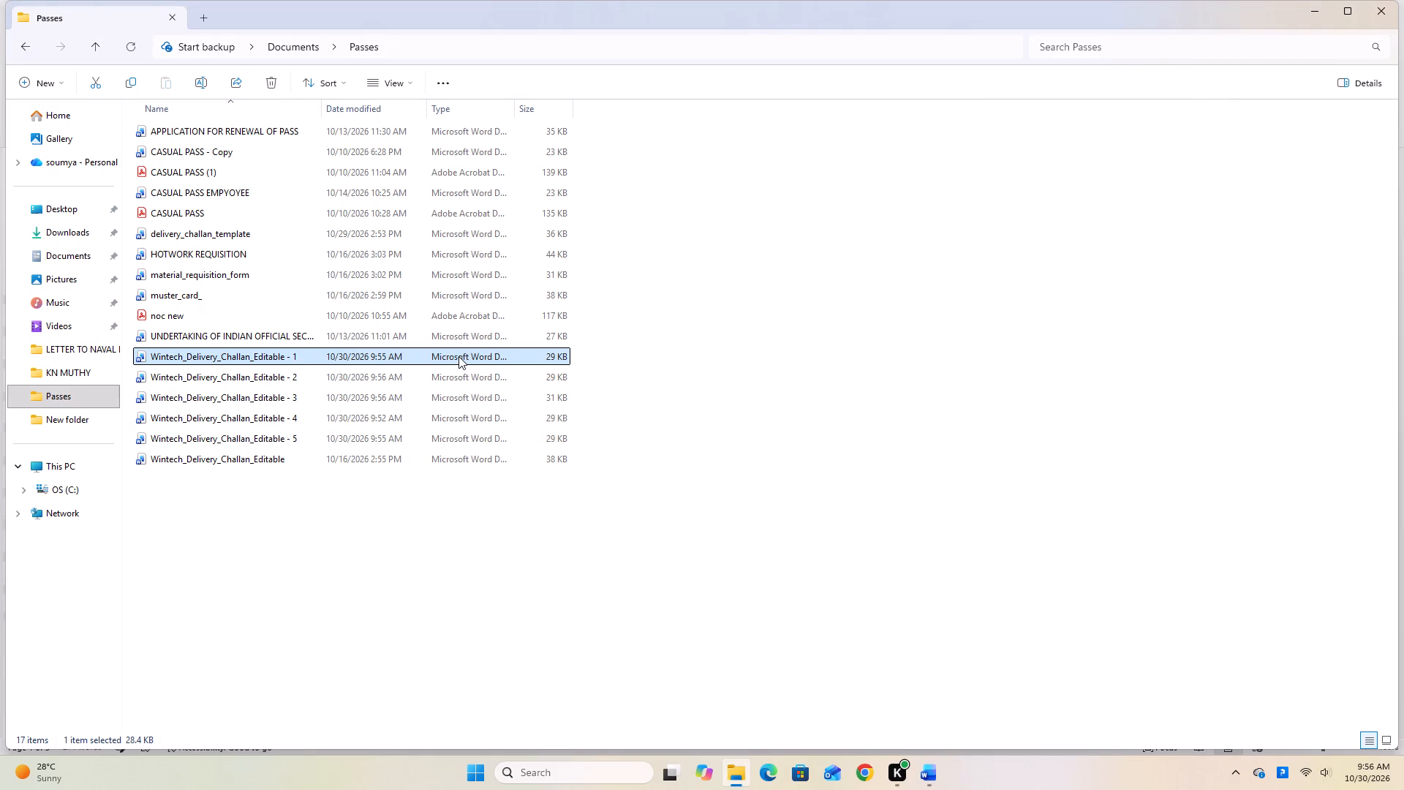
double_click(459, 356)
double_click(459, 356)
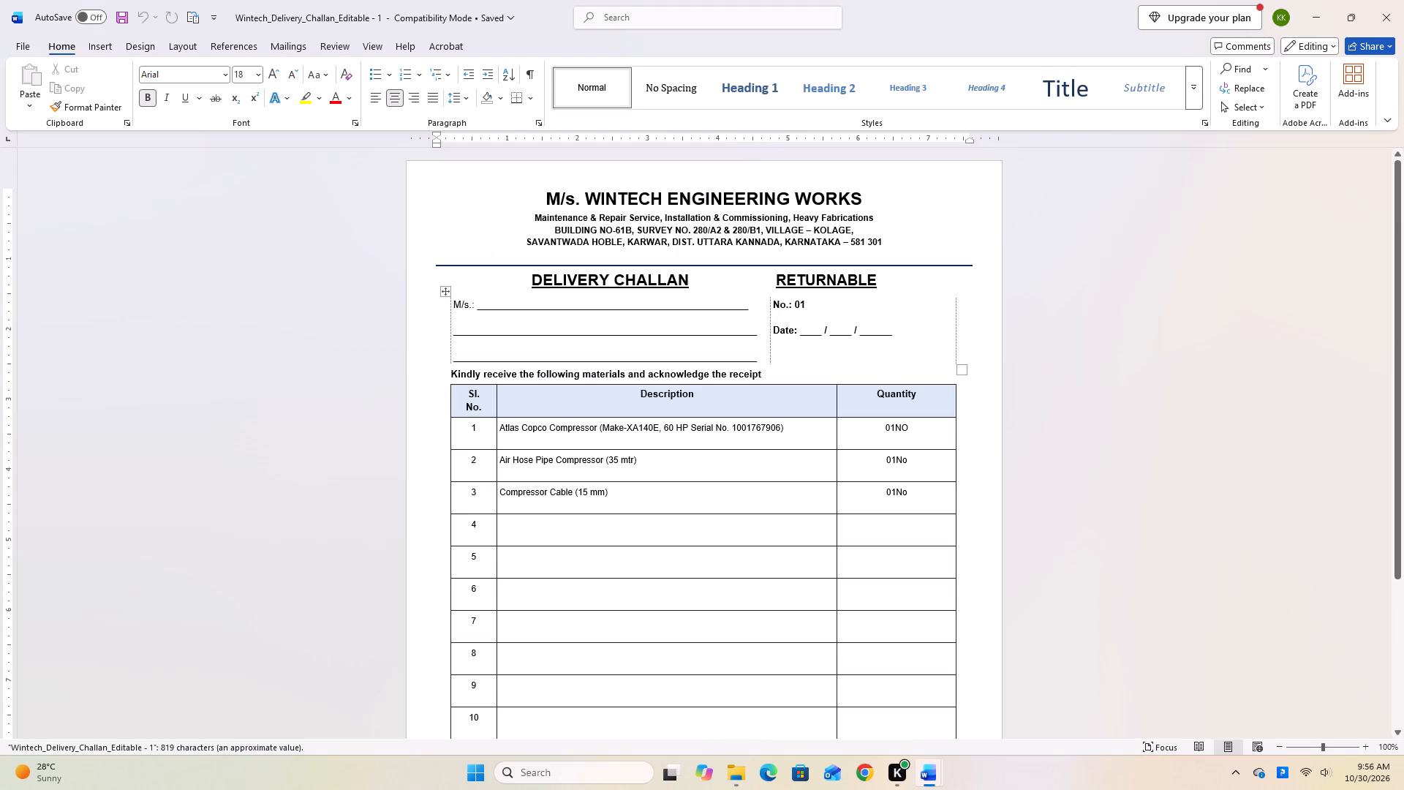
scroll(726, 486, "down", 3)
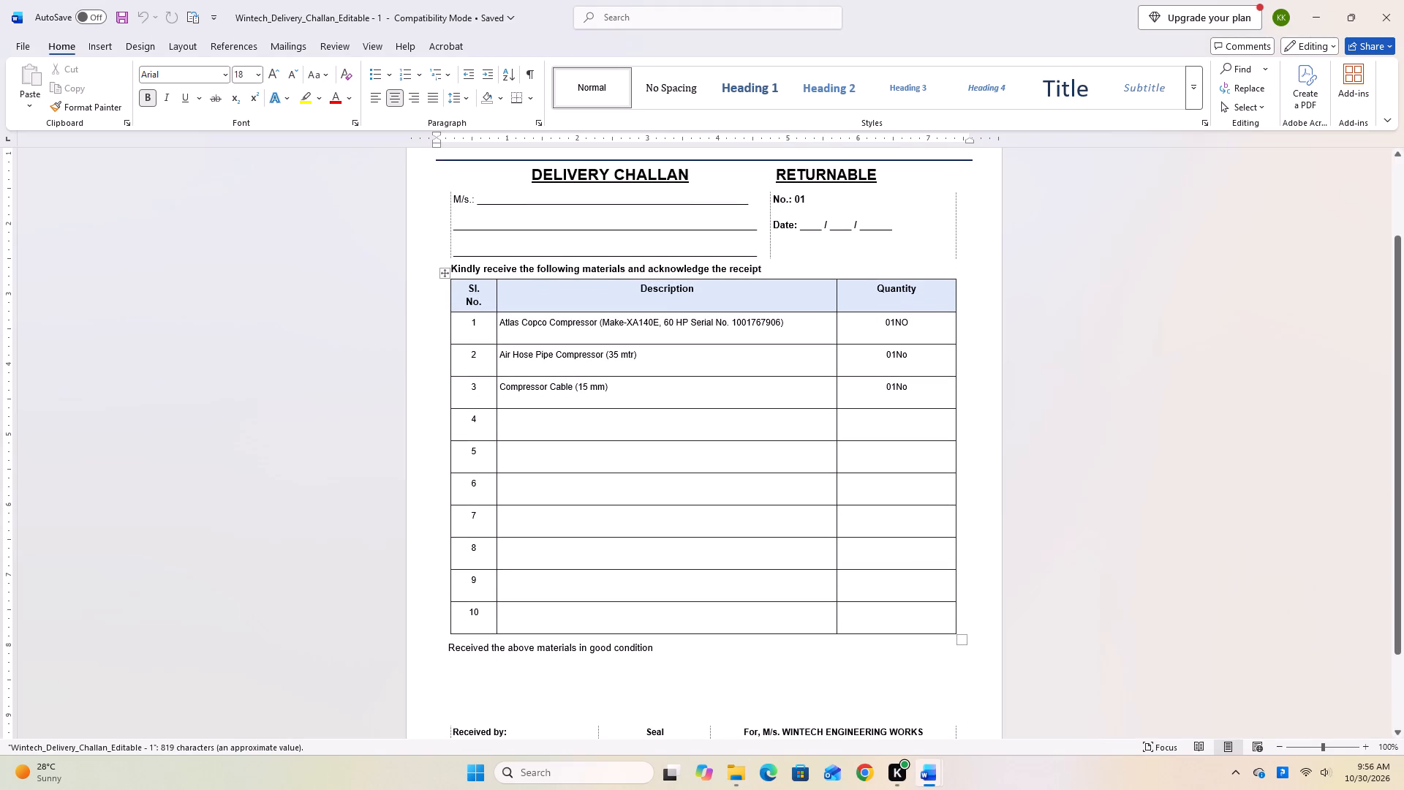
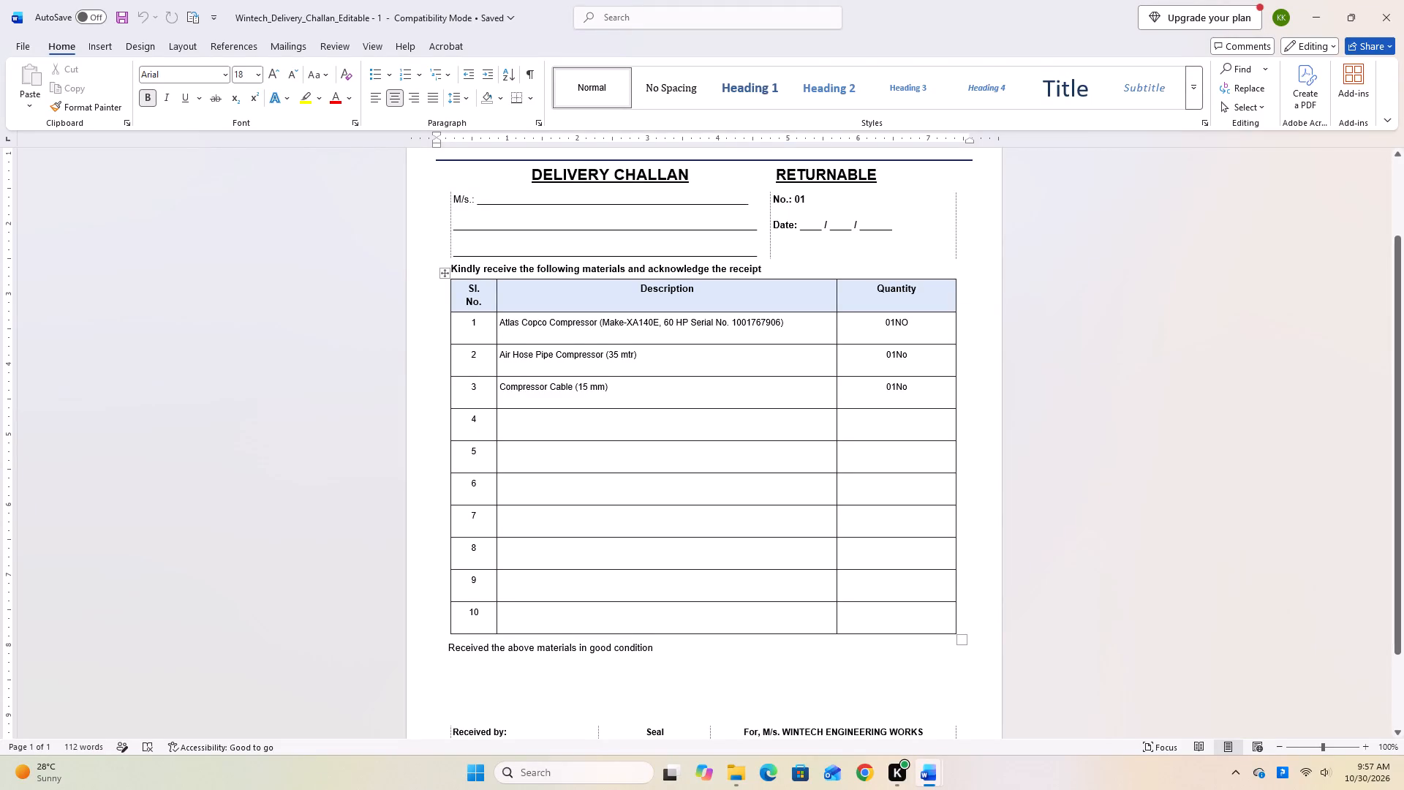
Compare the quantity units in Wintech_Delivery_Challan_Editable - 1 with those in Editable - 3, ending in Editable - 3.
right_click_drag(613, 680, 685, 789)
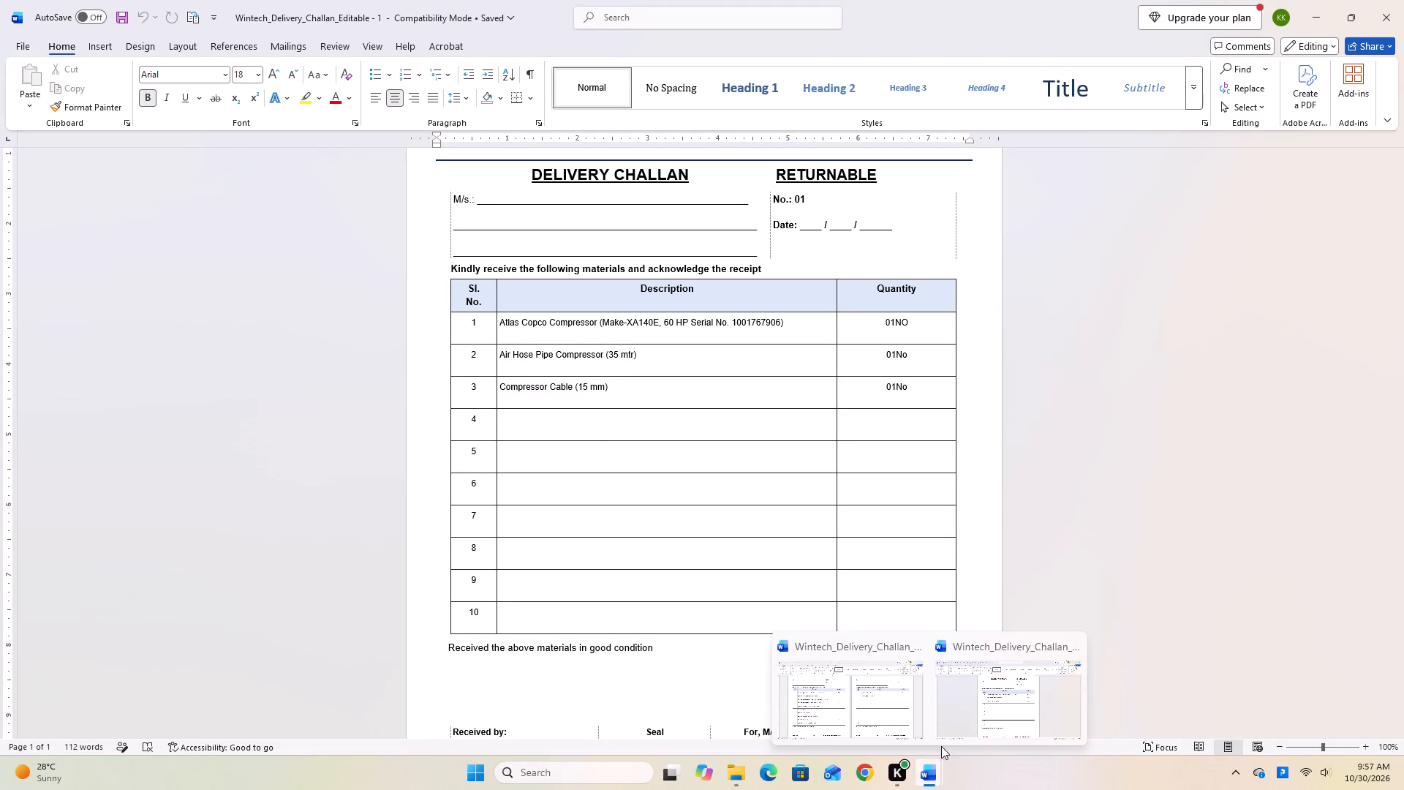
left_click(872, 716)
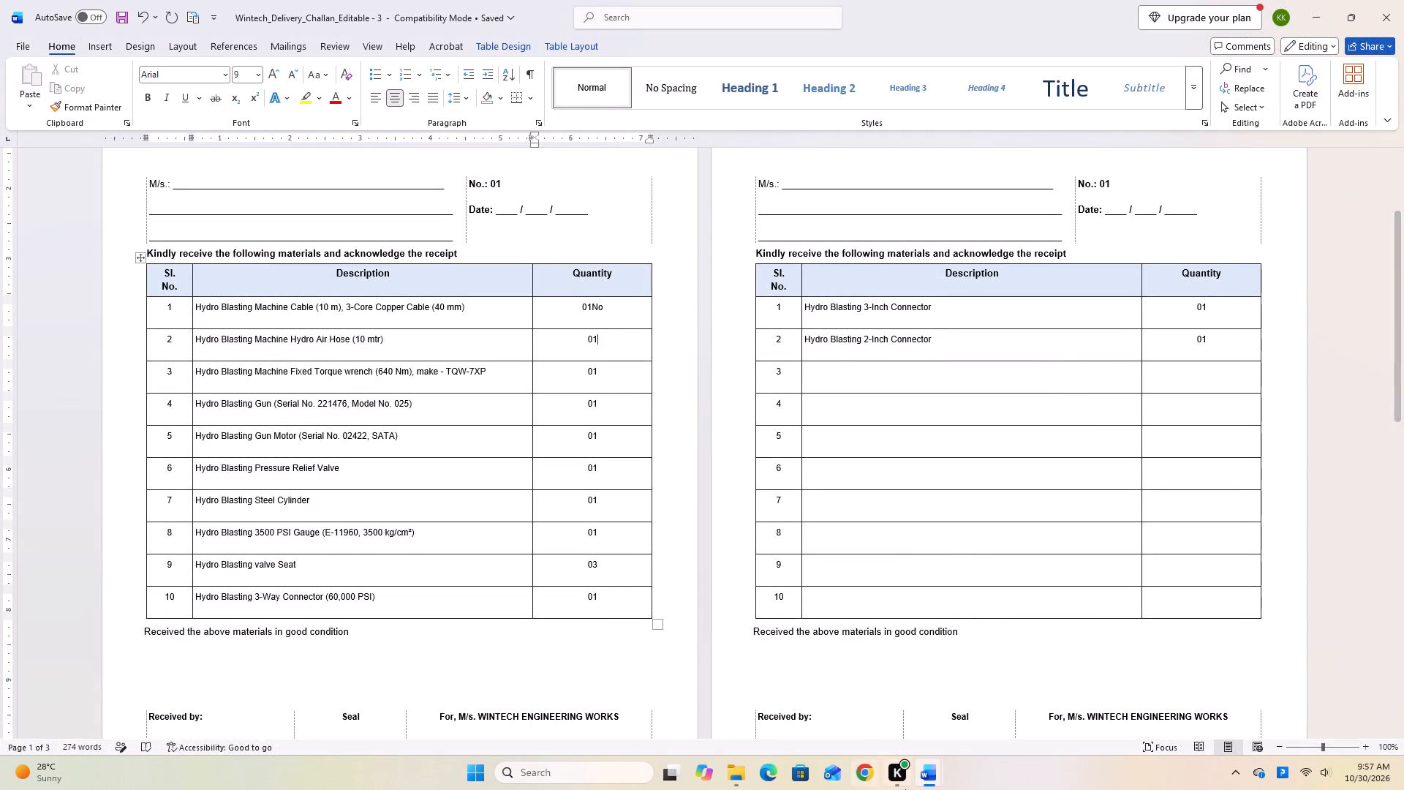
left_click(985, 710)
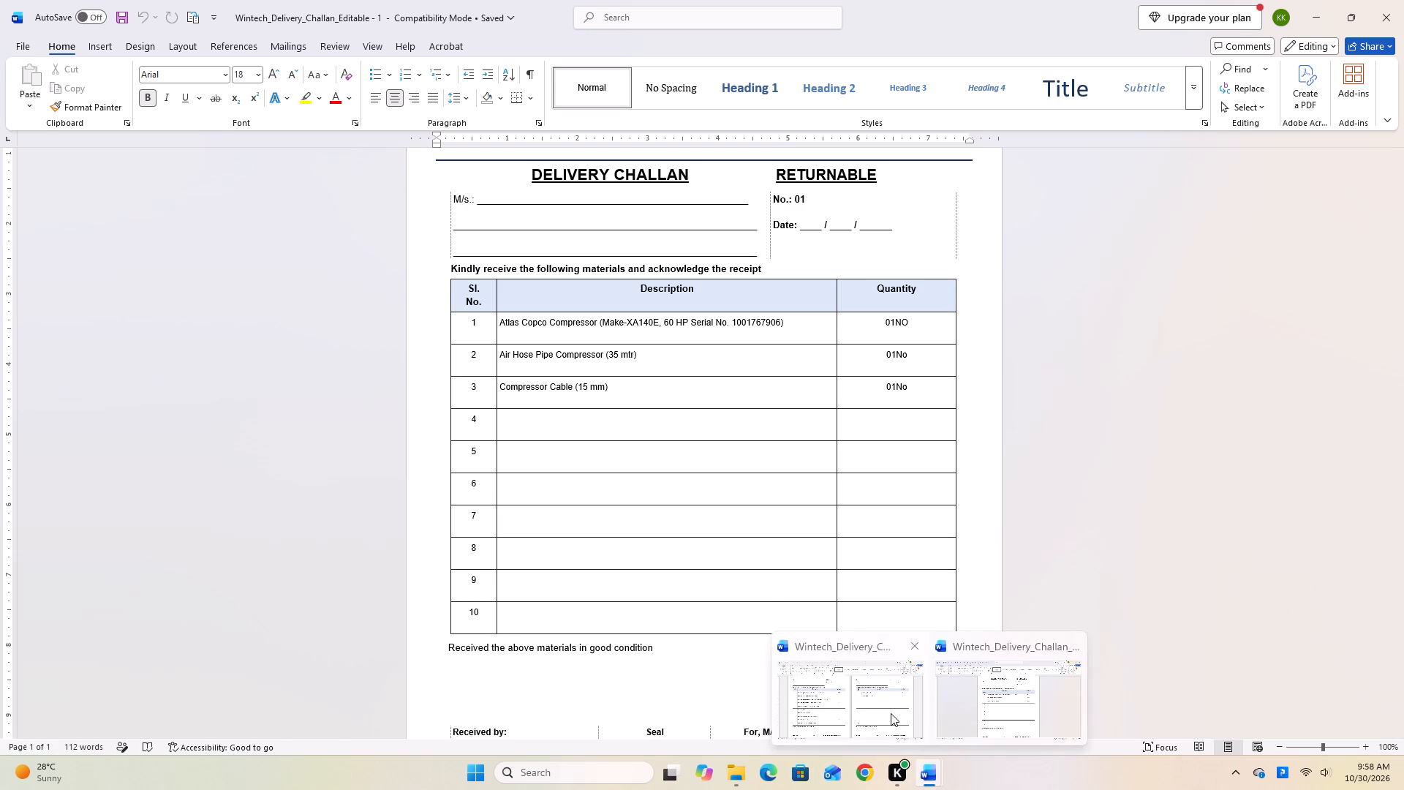
left_click(899, 713)
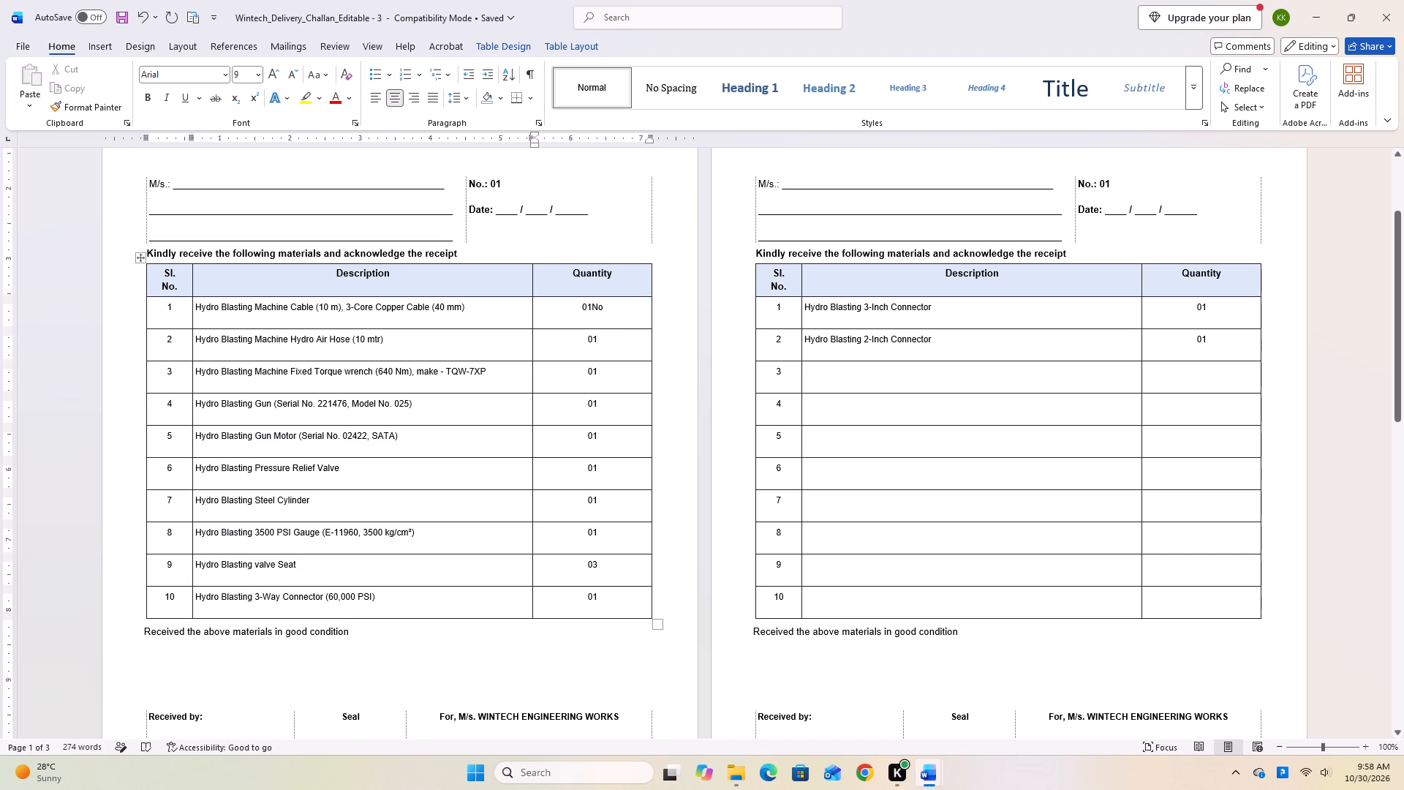
Add the unit "No" to the quantities in rows 2 to 8 of the first page's materials table, so each reads 01No.
type("No")
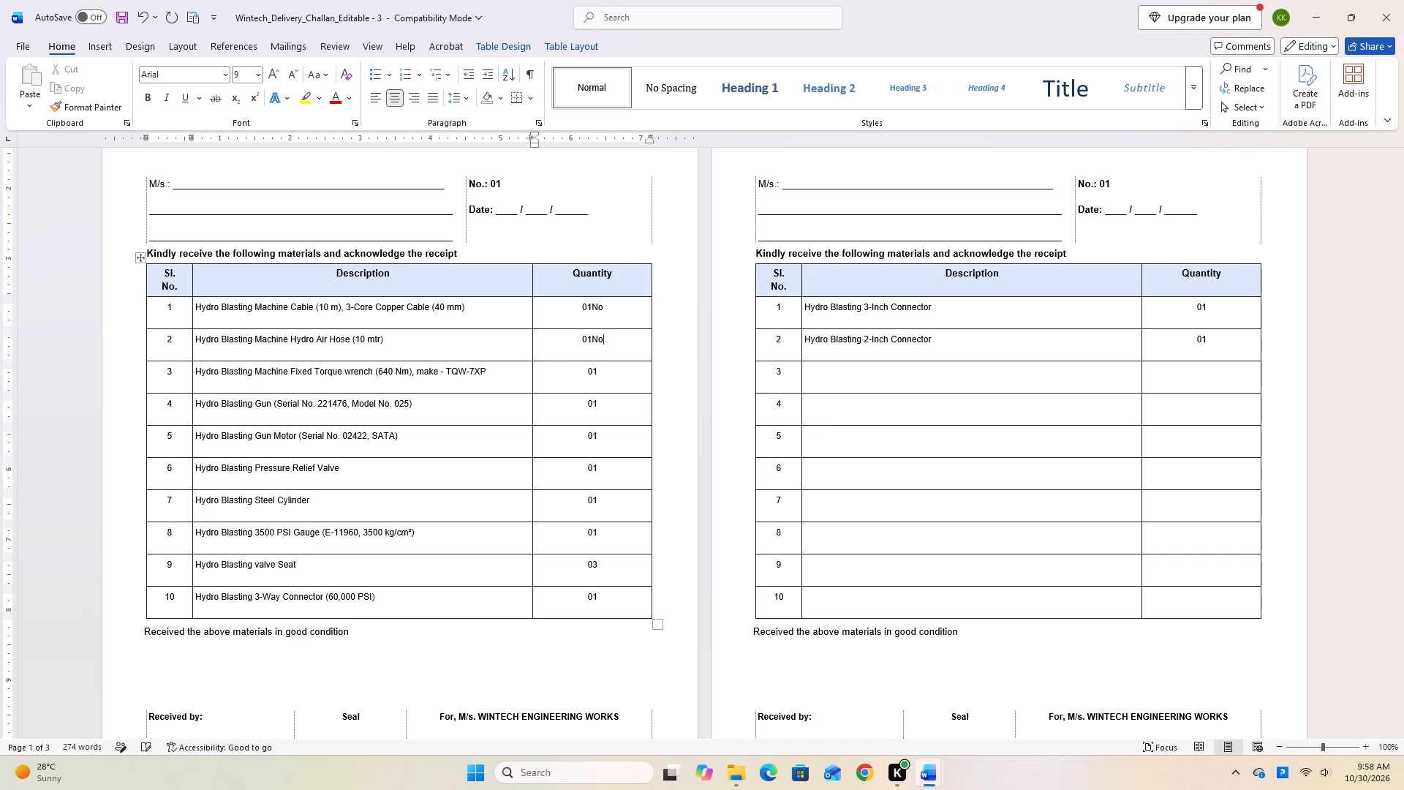
key("Down")
type("No")
key("Down")
type("No")
key("Down")
type("No")
key("Down")
type("No")
key("Down")
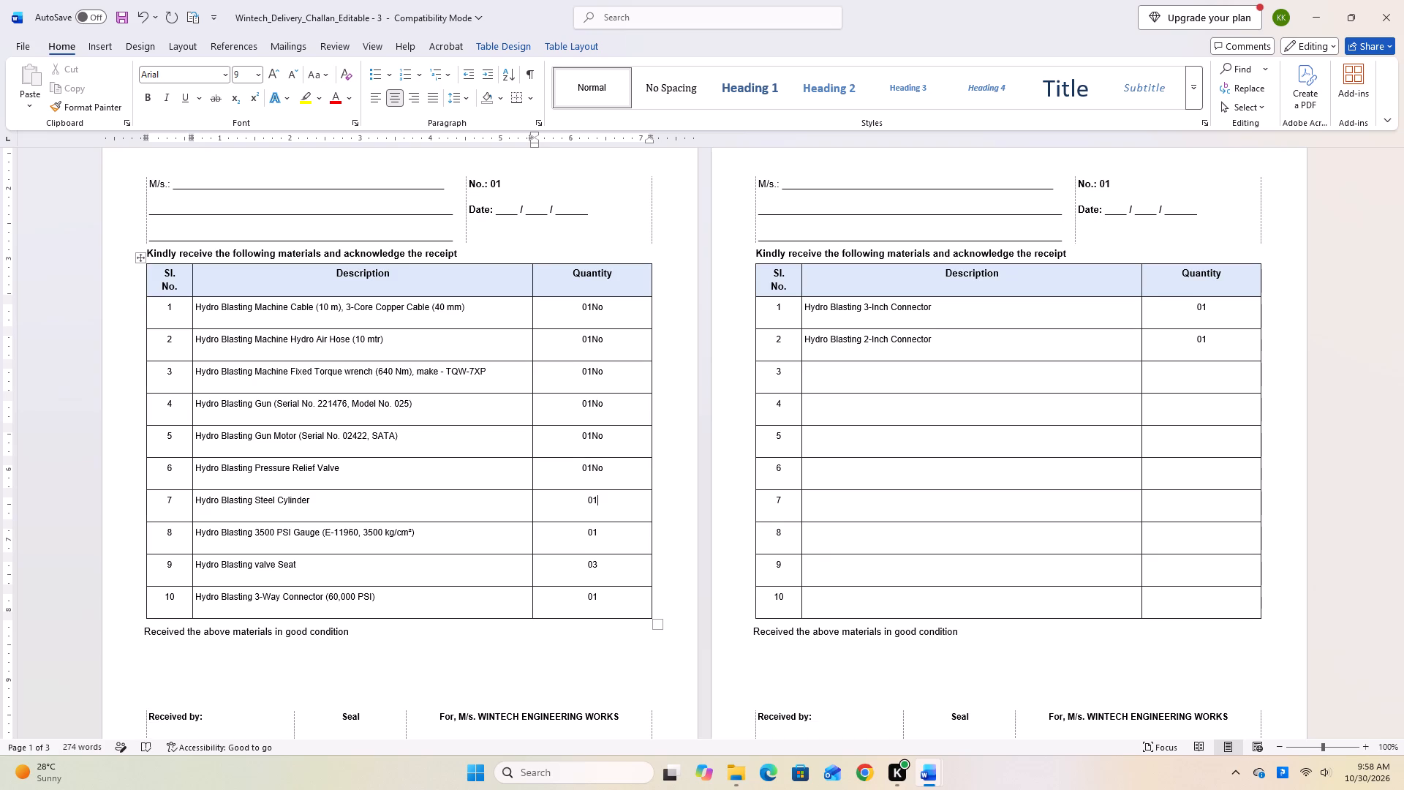
type("No")
key("Down")
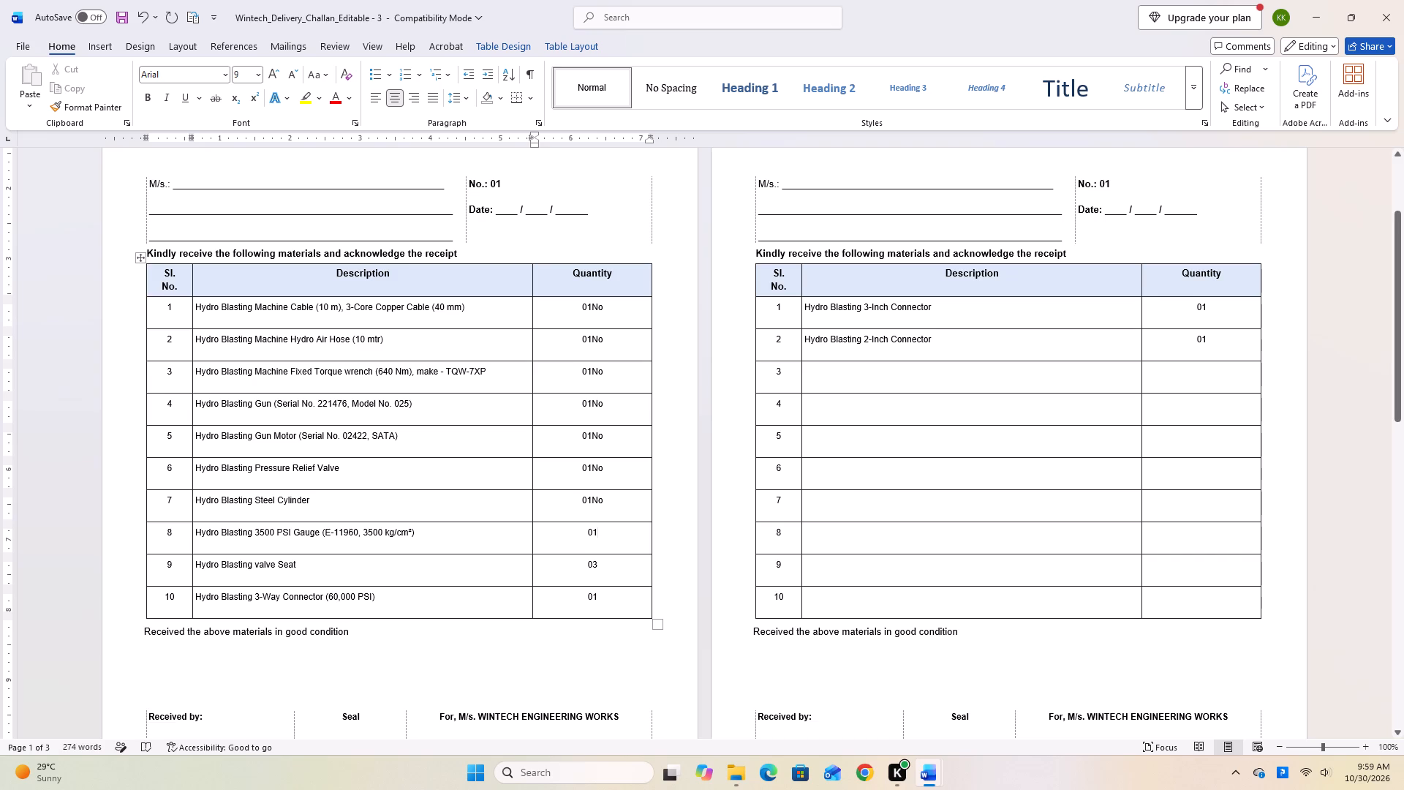
scroll(396, 505, "down", 2)
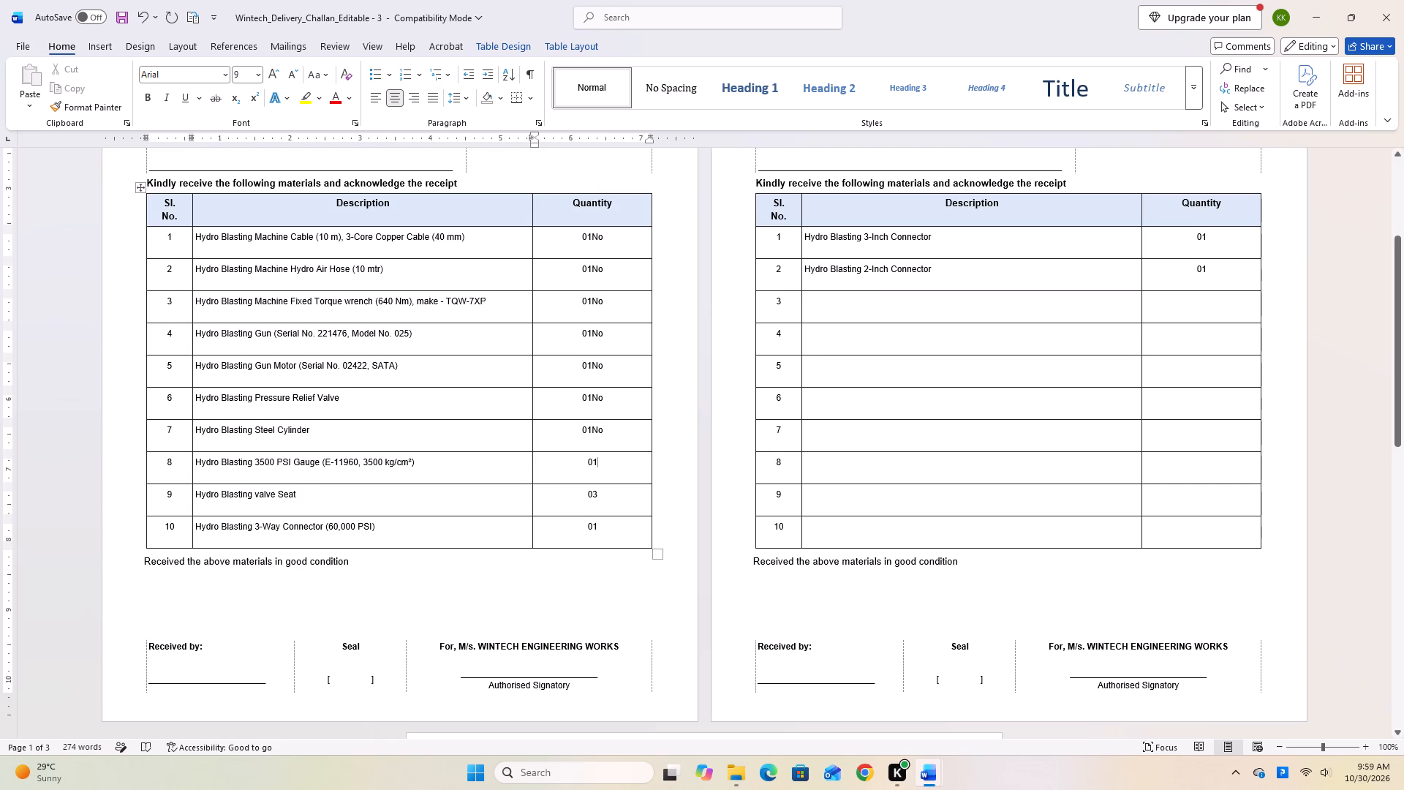
type("No")
Add the unit "Nos" to the row 9 Hydro Blasting valve Seat quantity so it reads 03Nos.
key("Down")
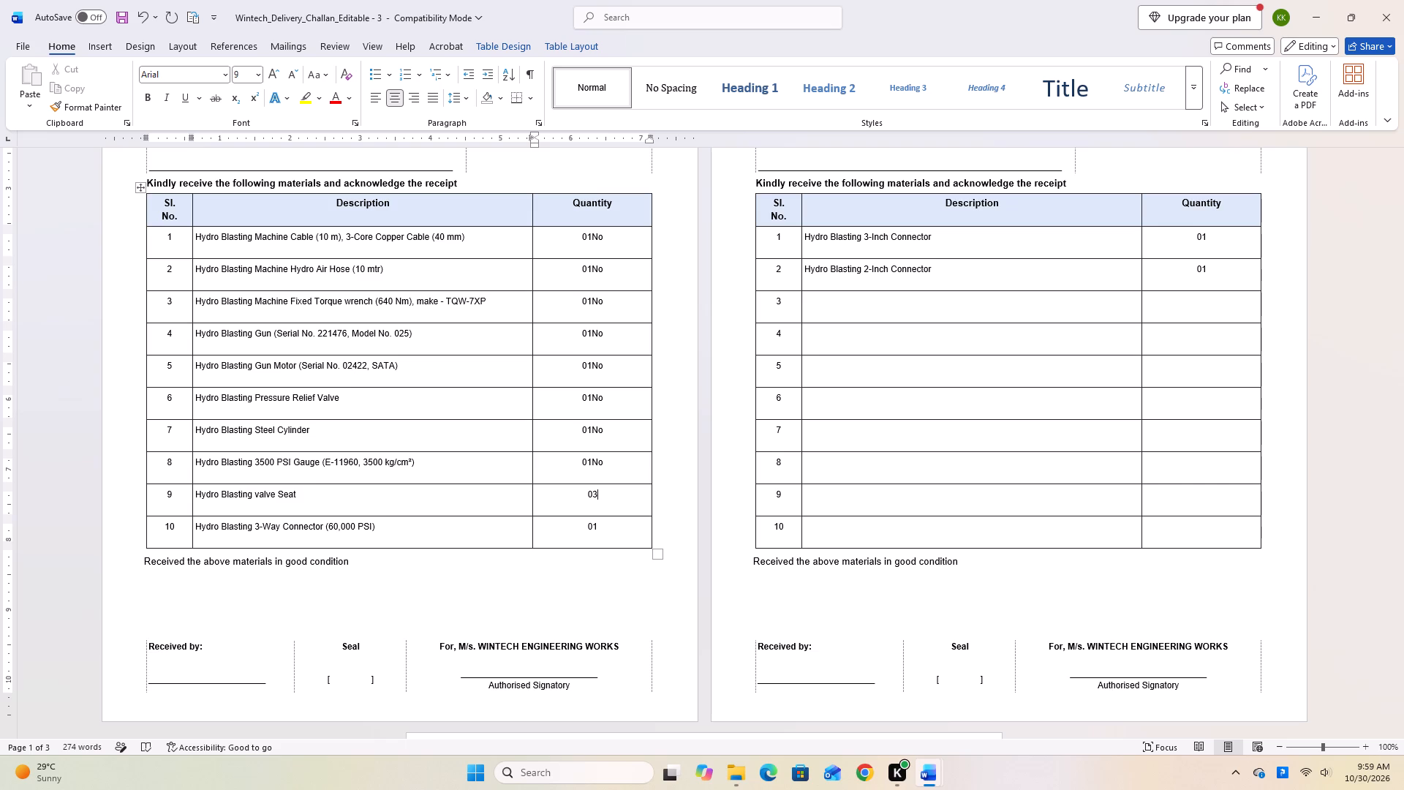
type("Nos")
key("Down")
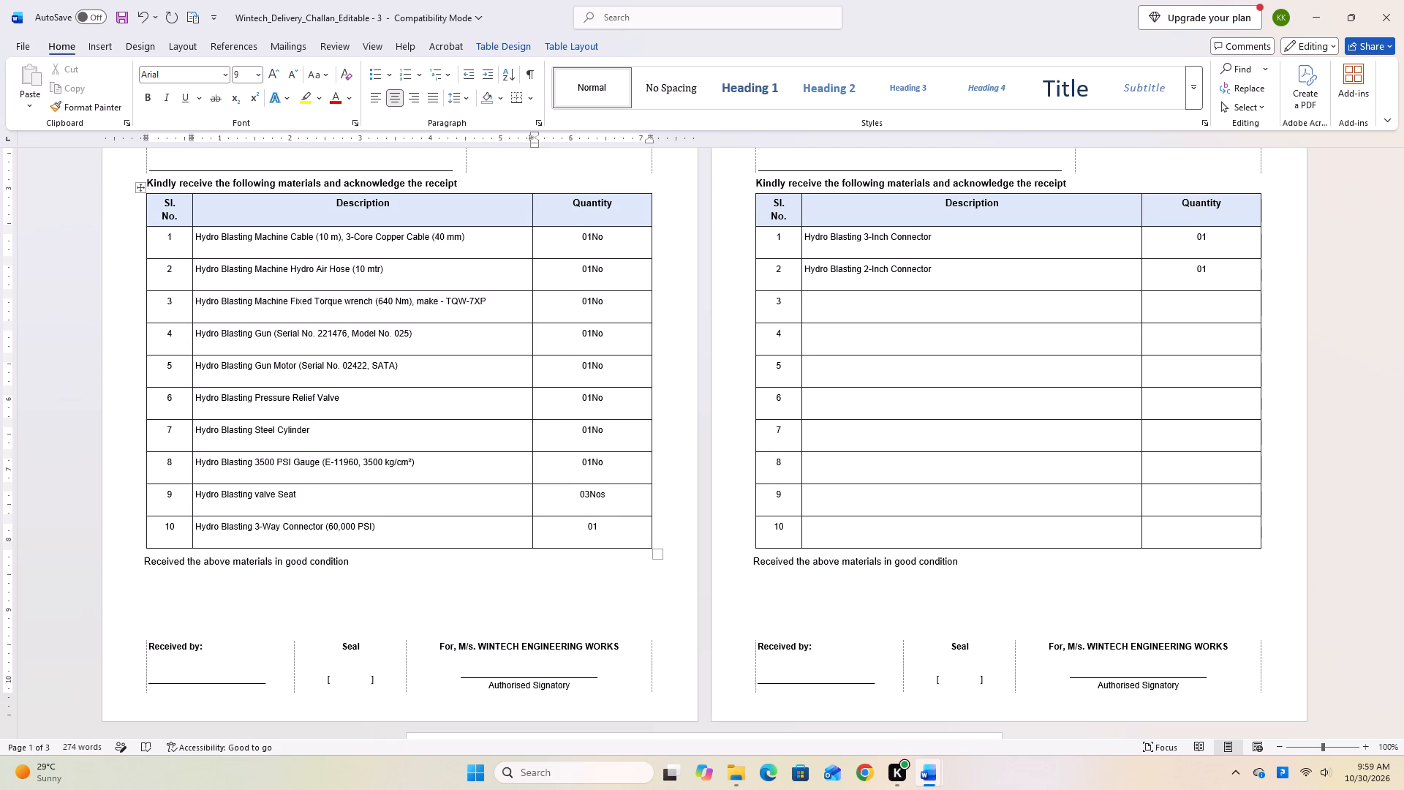
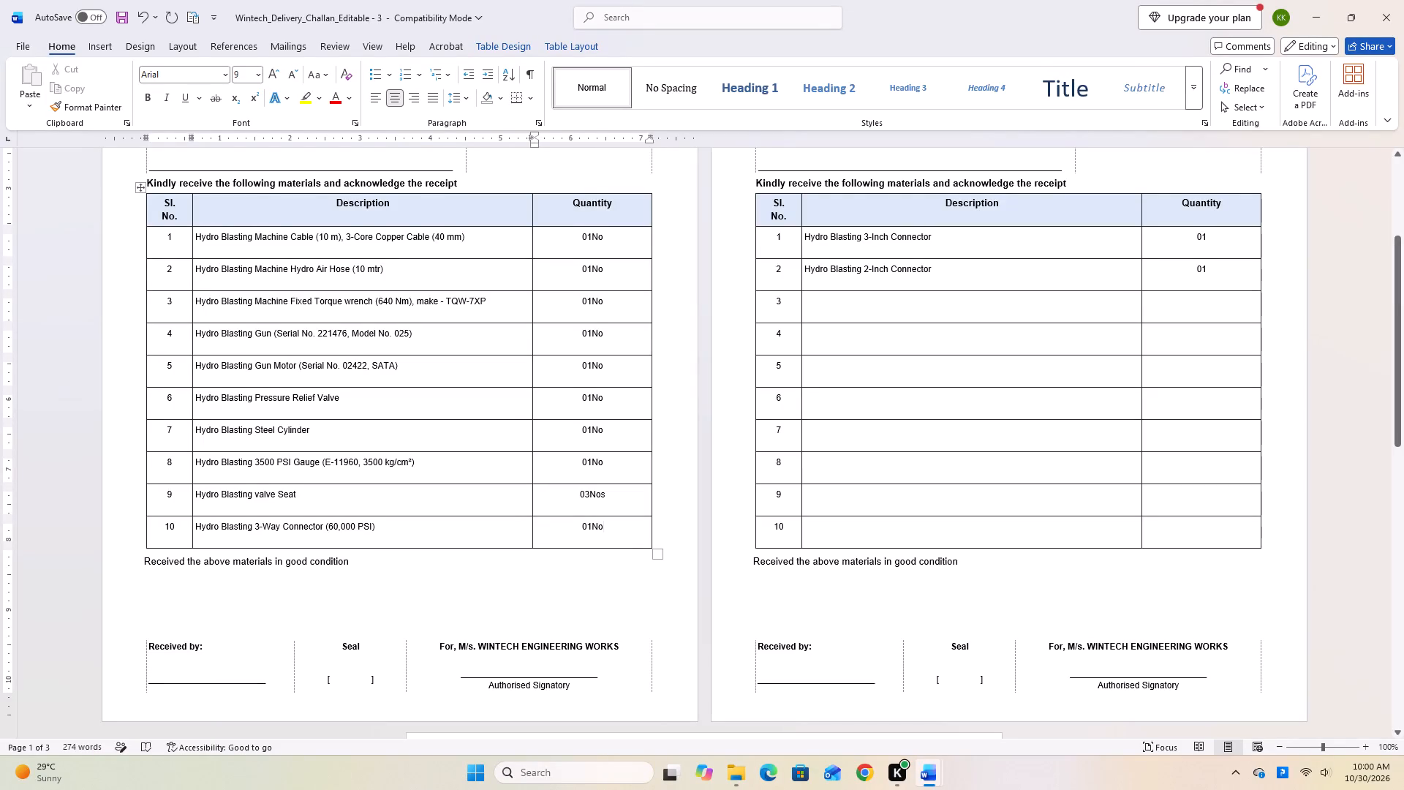
Add the unit "No" to the 3-Inch and 2-Inch Connector quantities in the second page's materials table, so each reads 01No.
left_click(1212, 246)
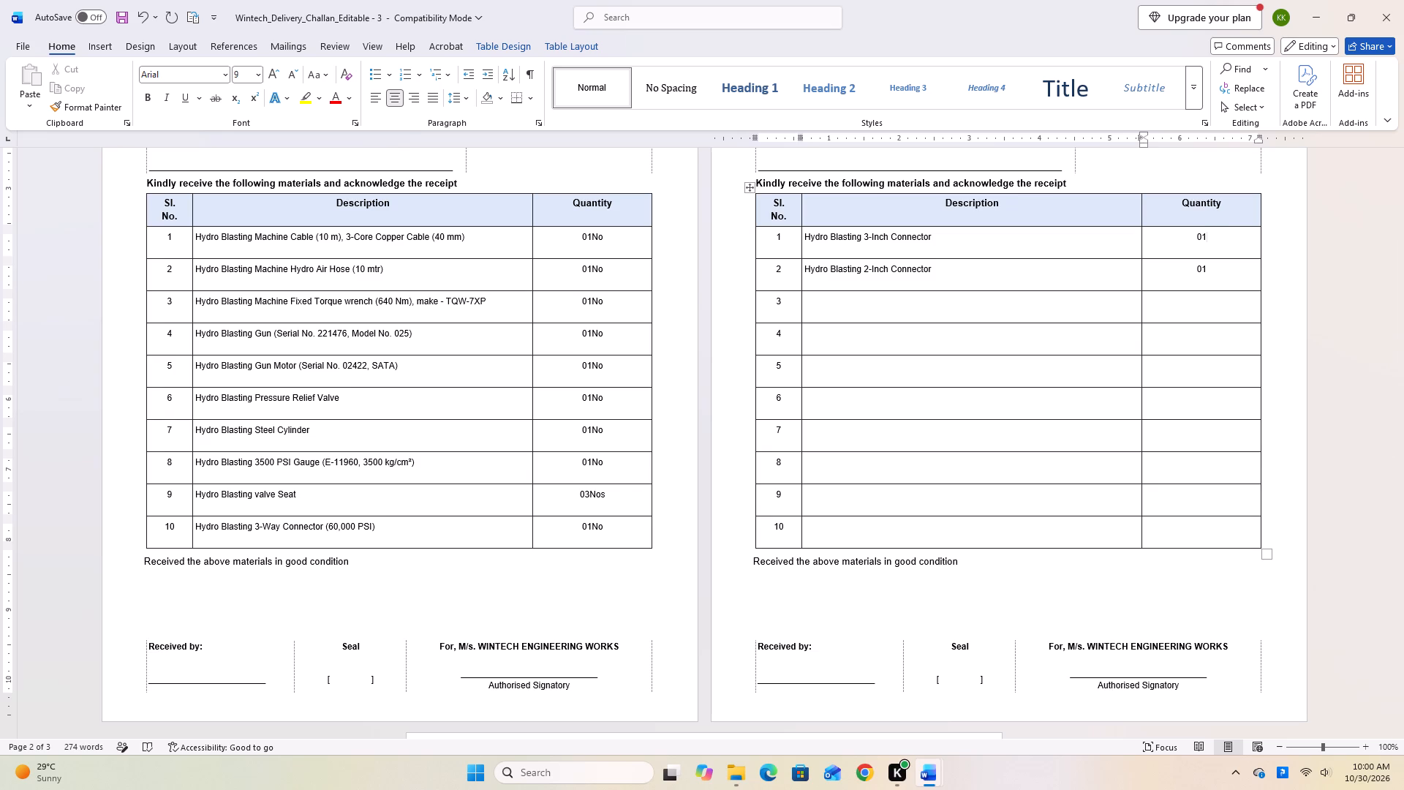
key("shift+n")
key("o")
key("Down")
key("shift+n")
key("o")
Save Wintech_Delivery_Challan_Editable - 3, look over its pages and close it.
double_click(123, 15)
scroll(455, 433, "up", 9)
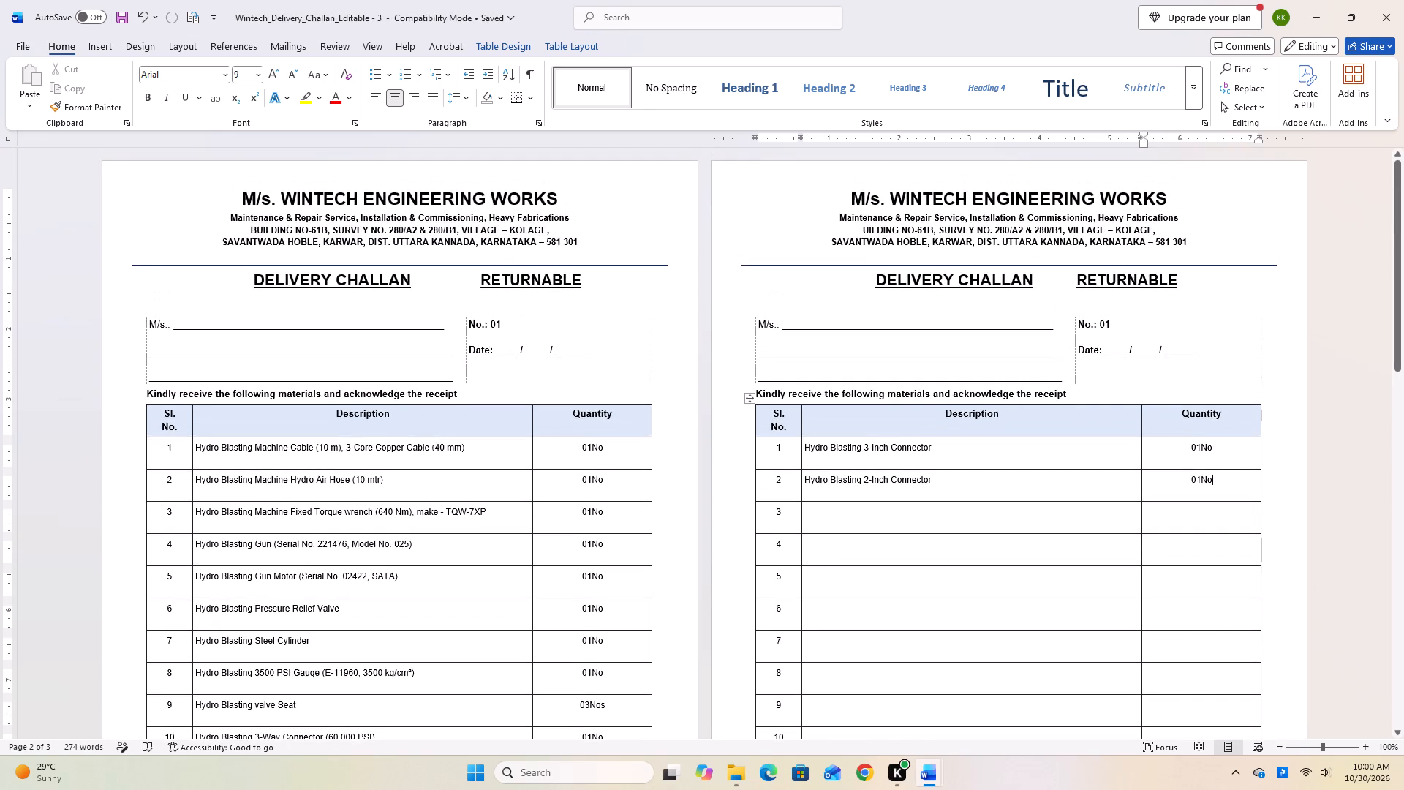
scroll(456, 426, "down", 11)
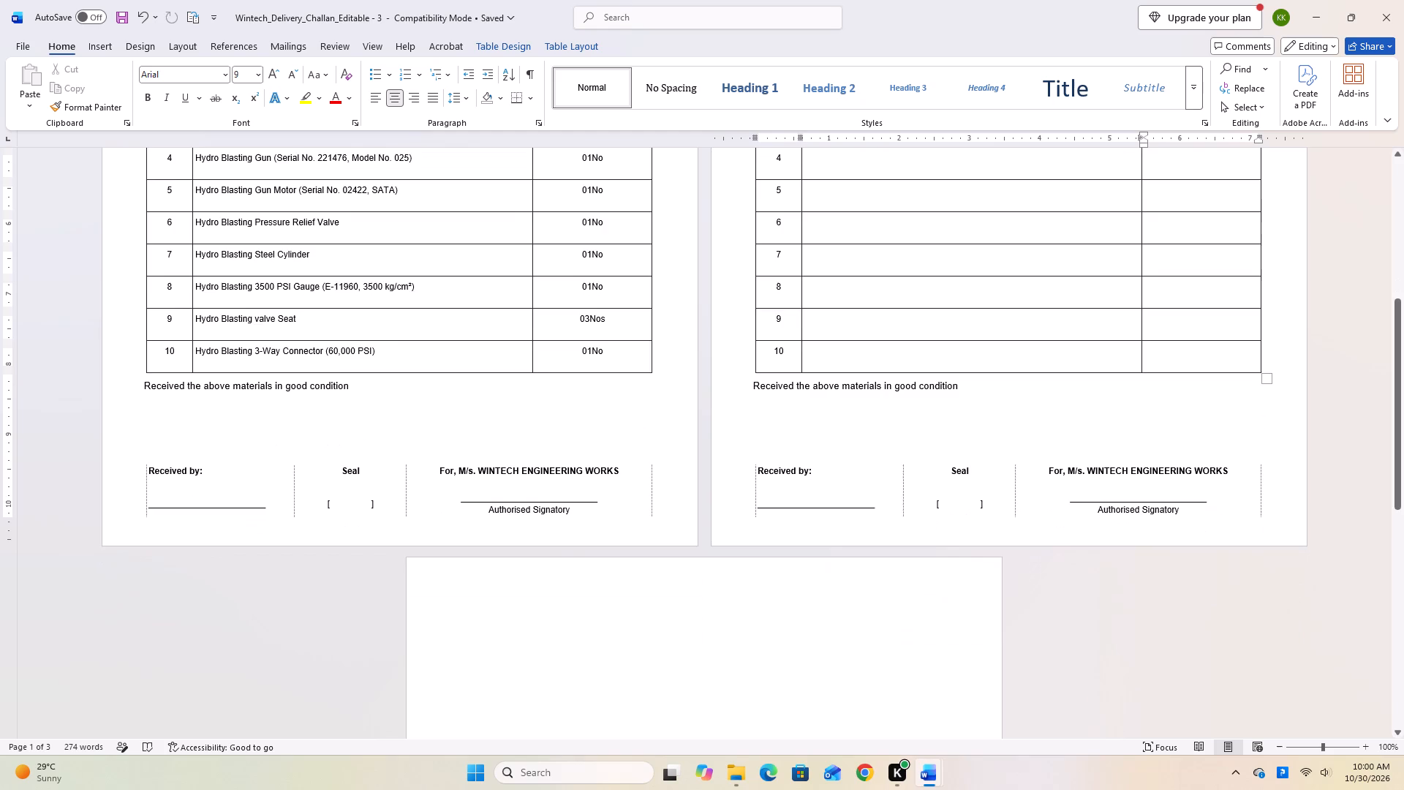
scroll(456, 426, "up", 6)
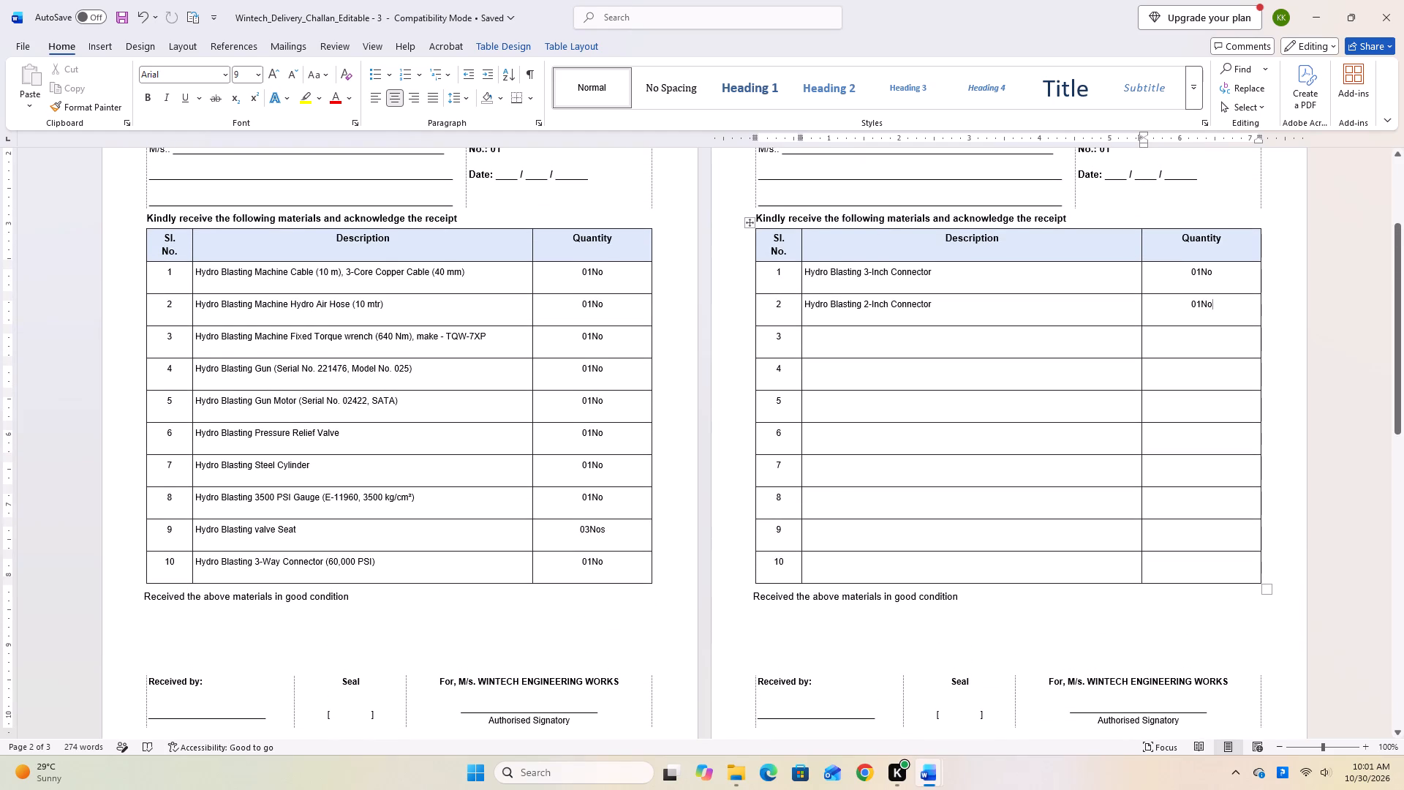
scroll(456, 426, "up", 6)
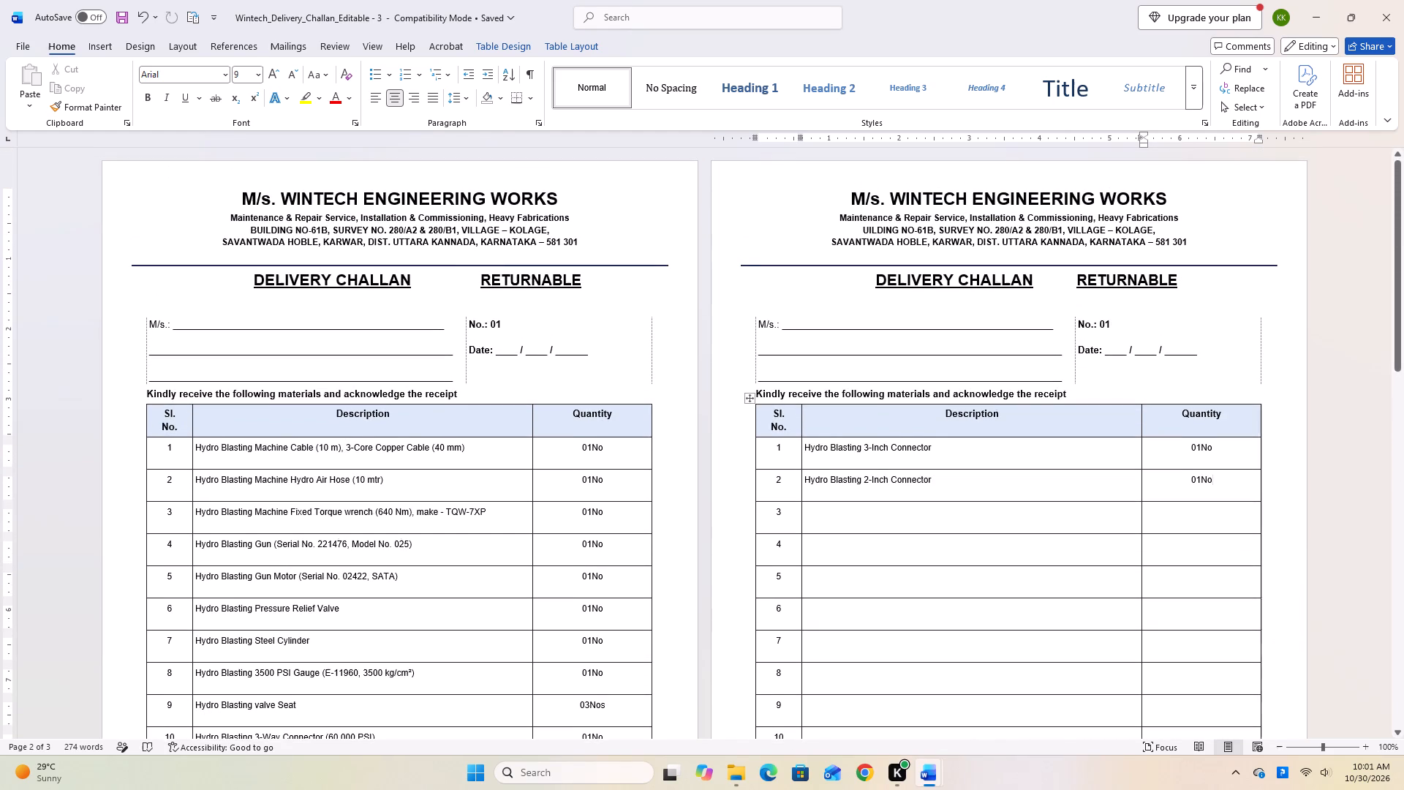
triple_click(121, 21)
scroll(490, 276, "down", 4)
scroll(490, 276, "up", 5)
scroll(490, 276, "down", 5)
scroll(490, 276, "up", 4)
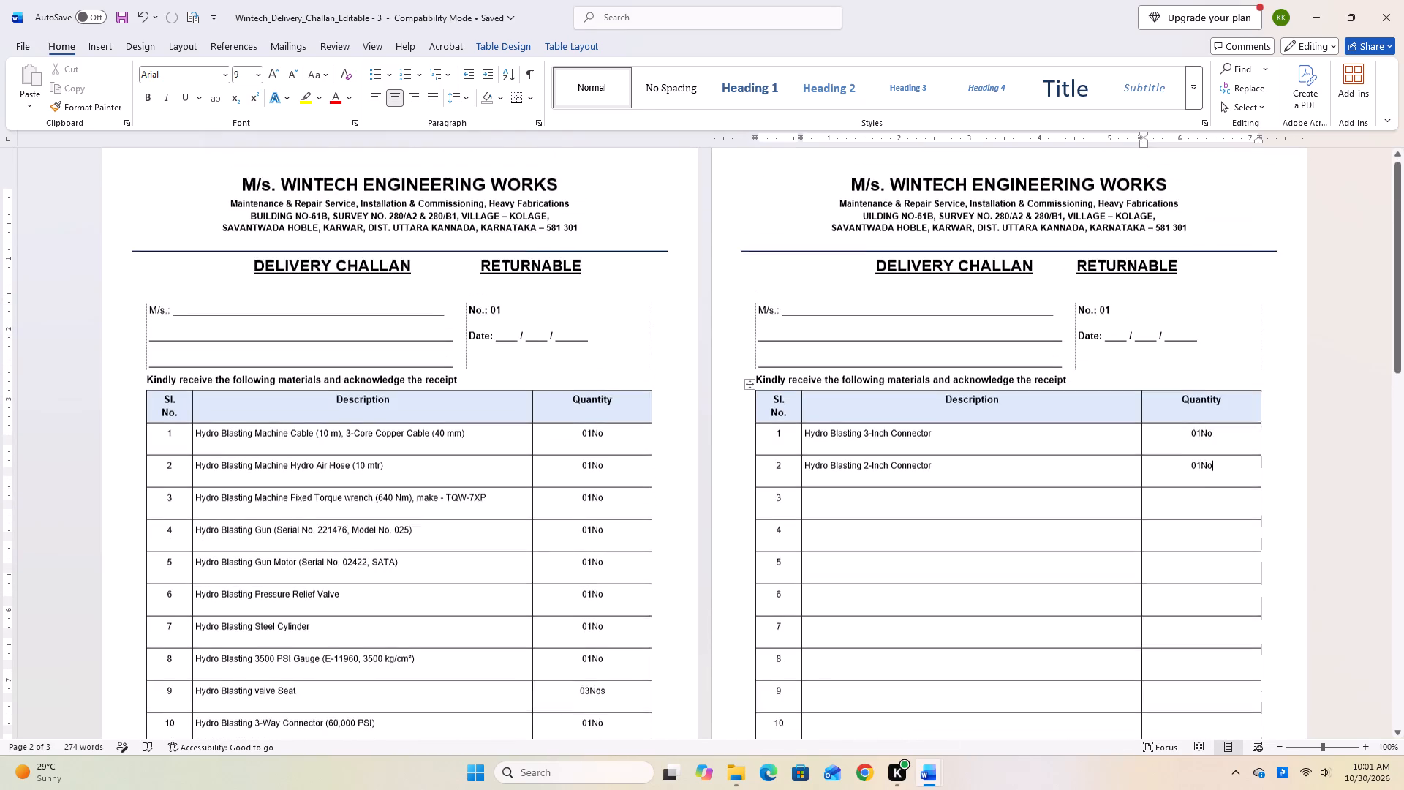
scroll(490, 269, "up", 2)
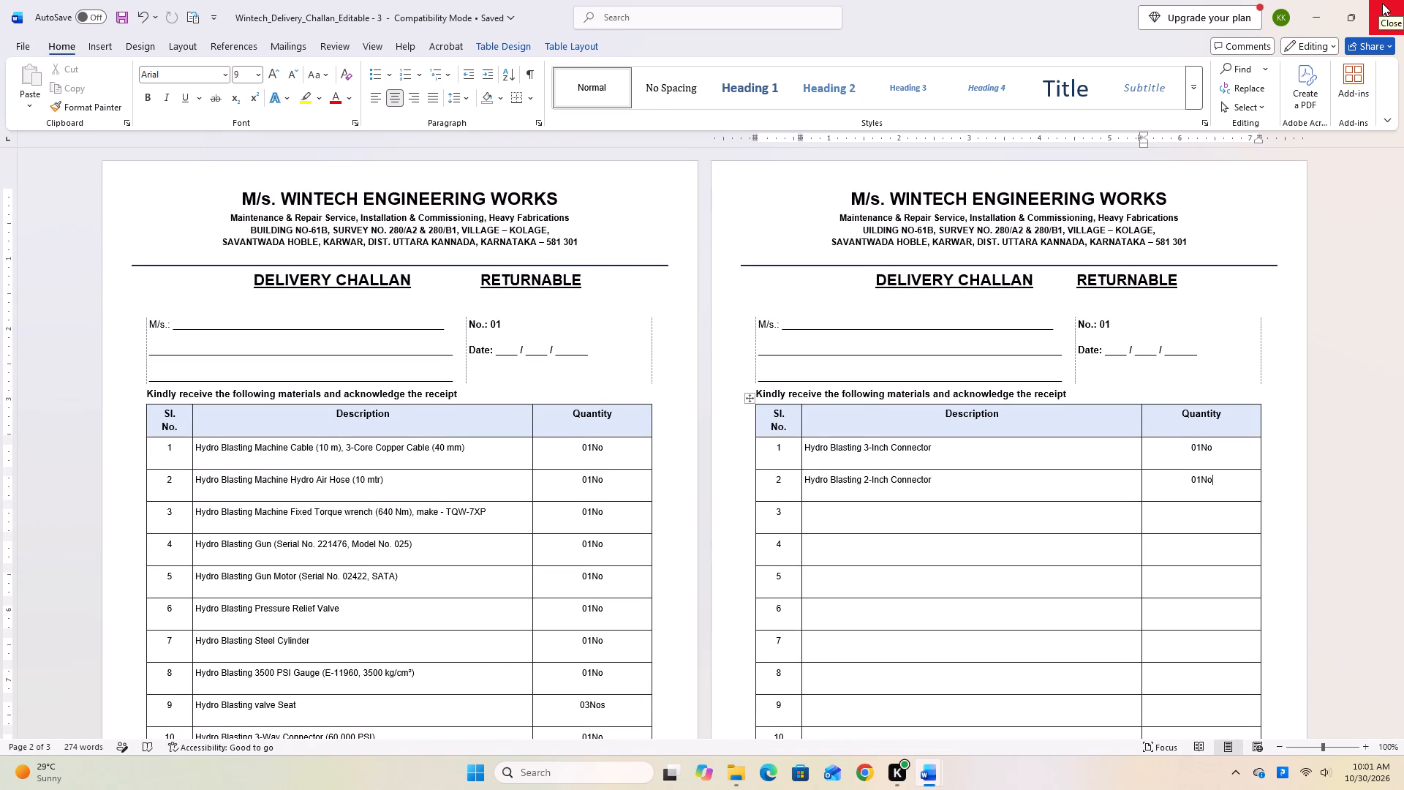
left_click(1382, 3)
Save and close Wintech_Delivery_Challan_Editable - 1.
scroll(746, 563, "up", 4)
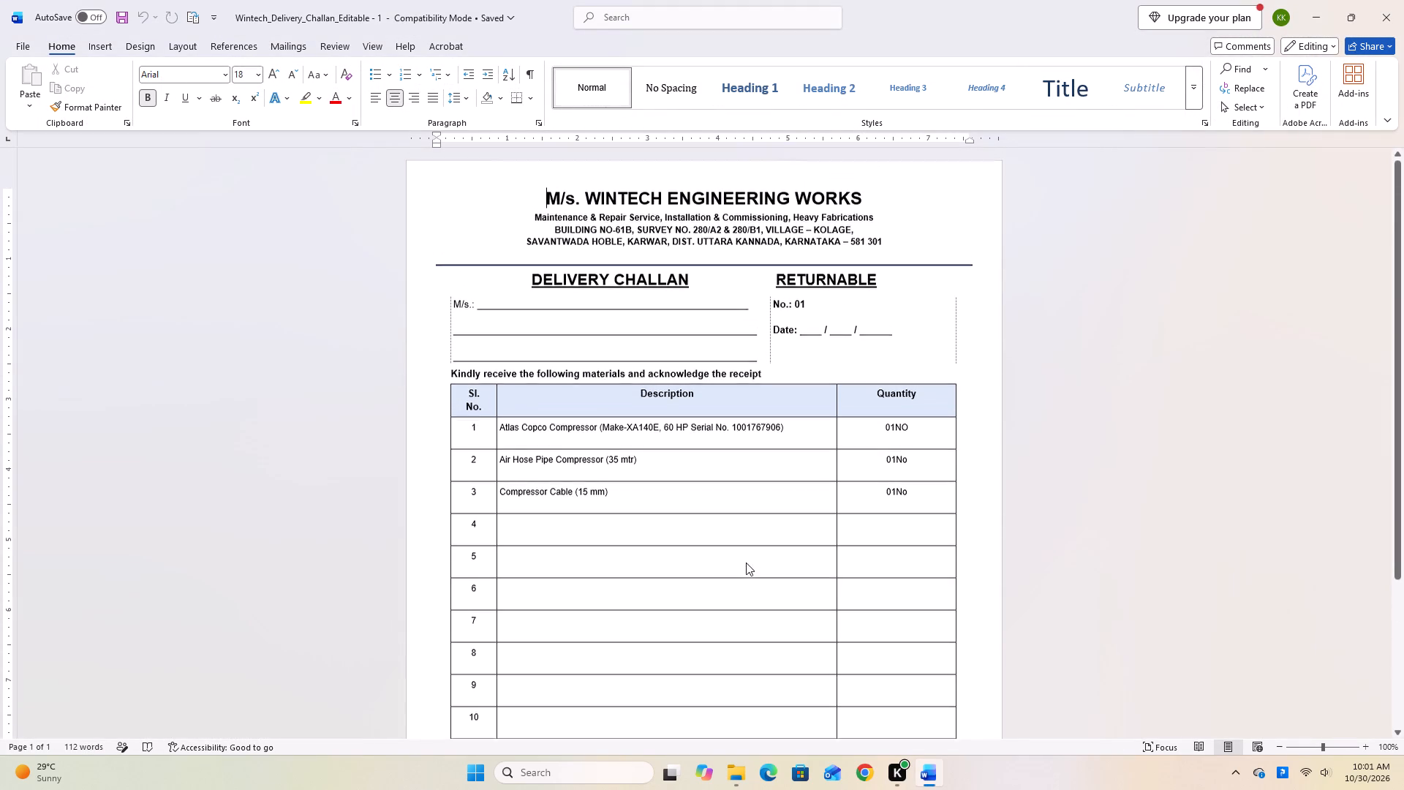
scroll(746, 561, "up", 1)
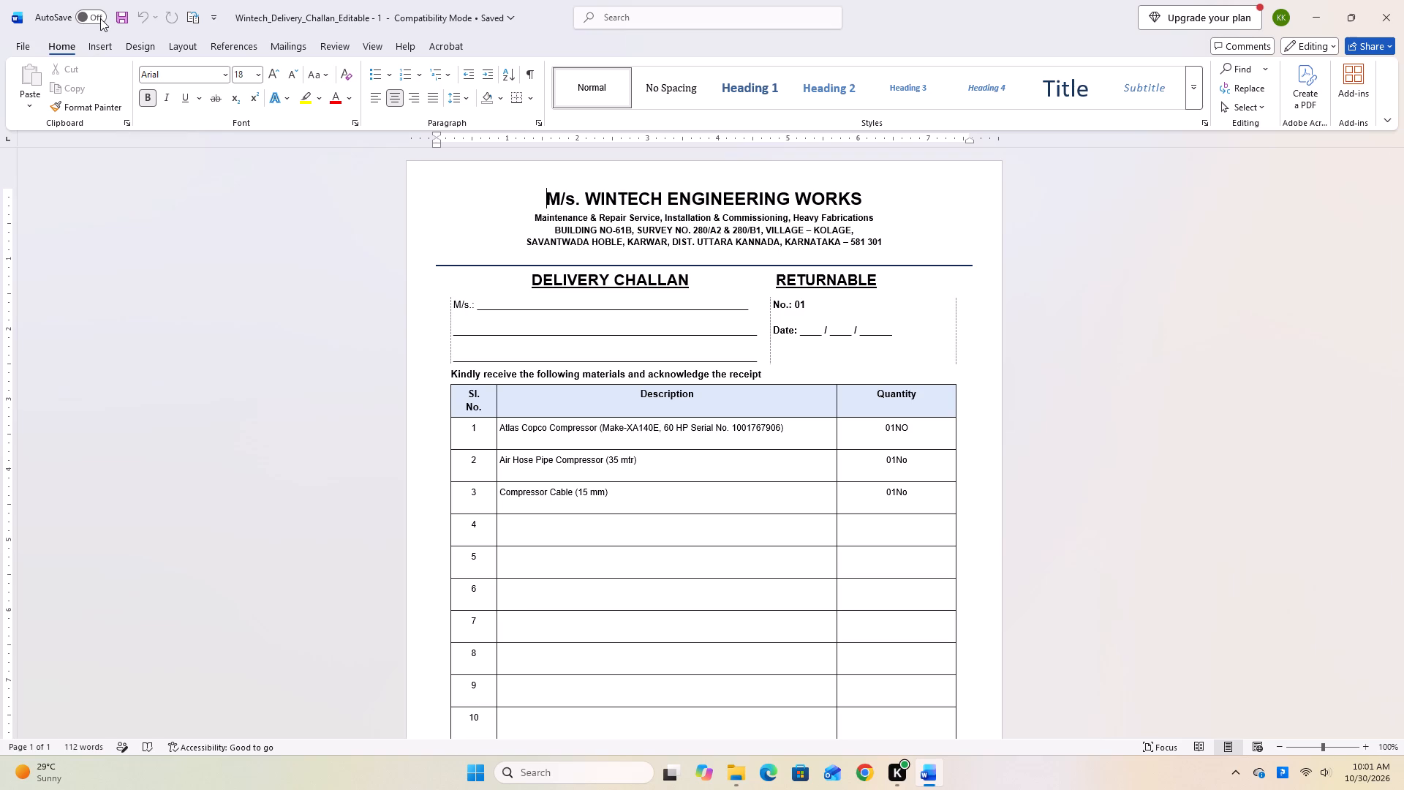
double_click(124, 23)
left_click(1385, 4)
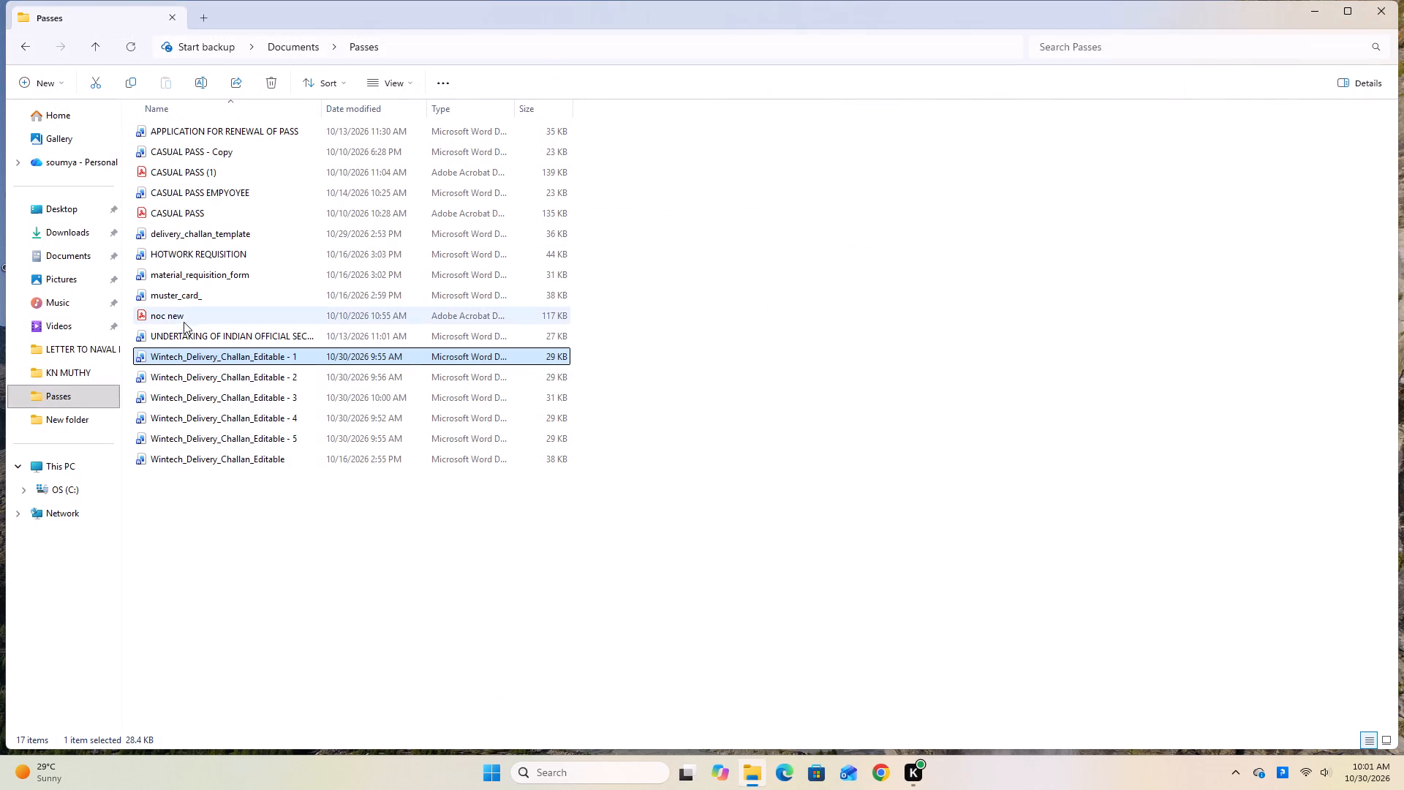
Open Wintech_Delivery_Challan_Editable - 2 from the Passes folder, look over its materials table and save it.
double_click(478, 361)
double_click(495, 372)
scroll(876, 633, "down", 1)
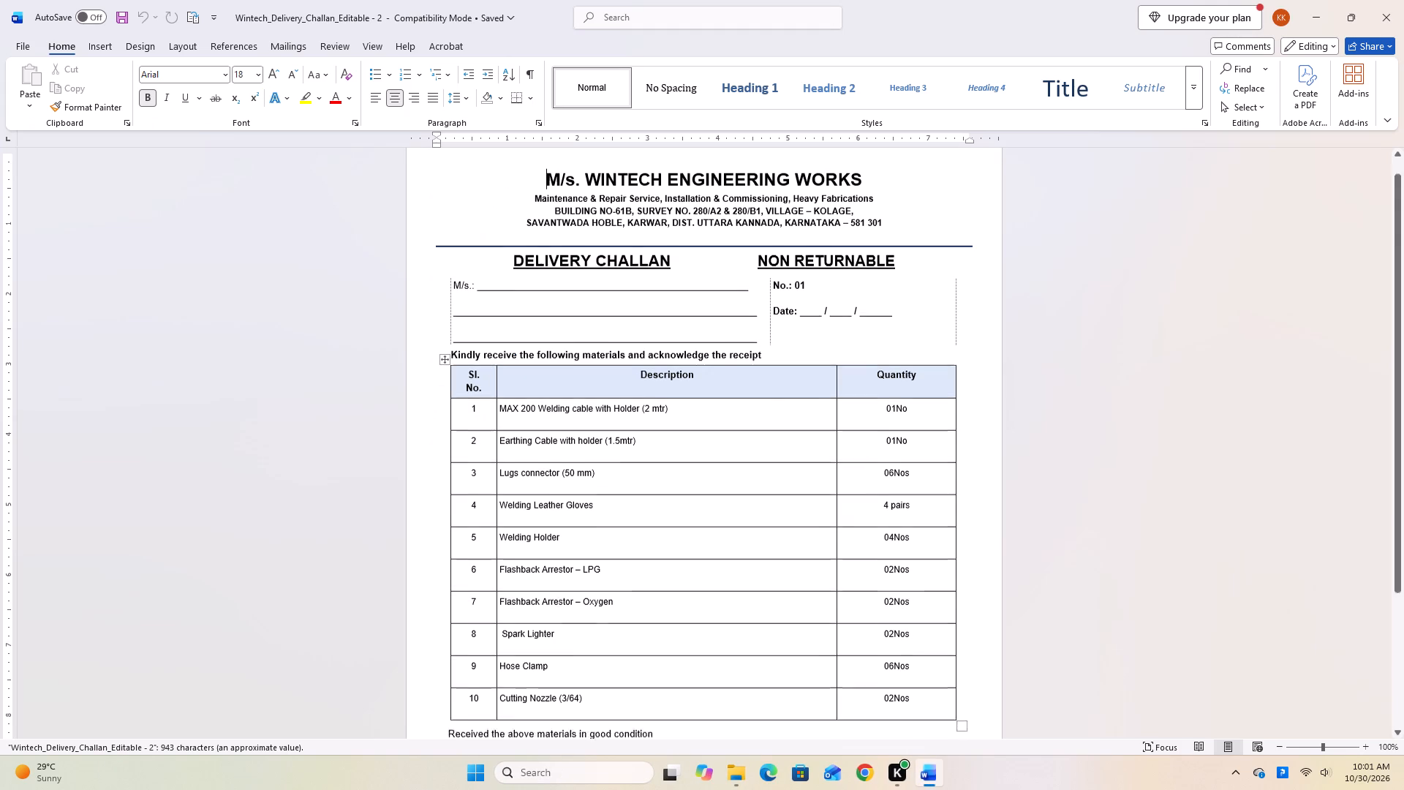
scroll(876, 633, "down", 2)
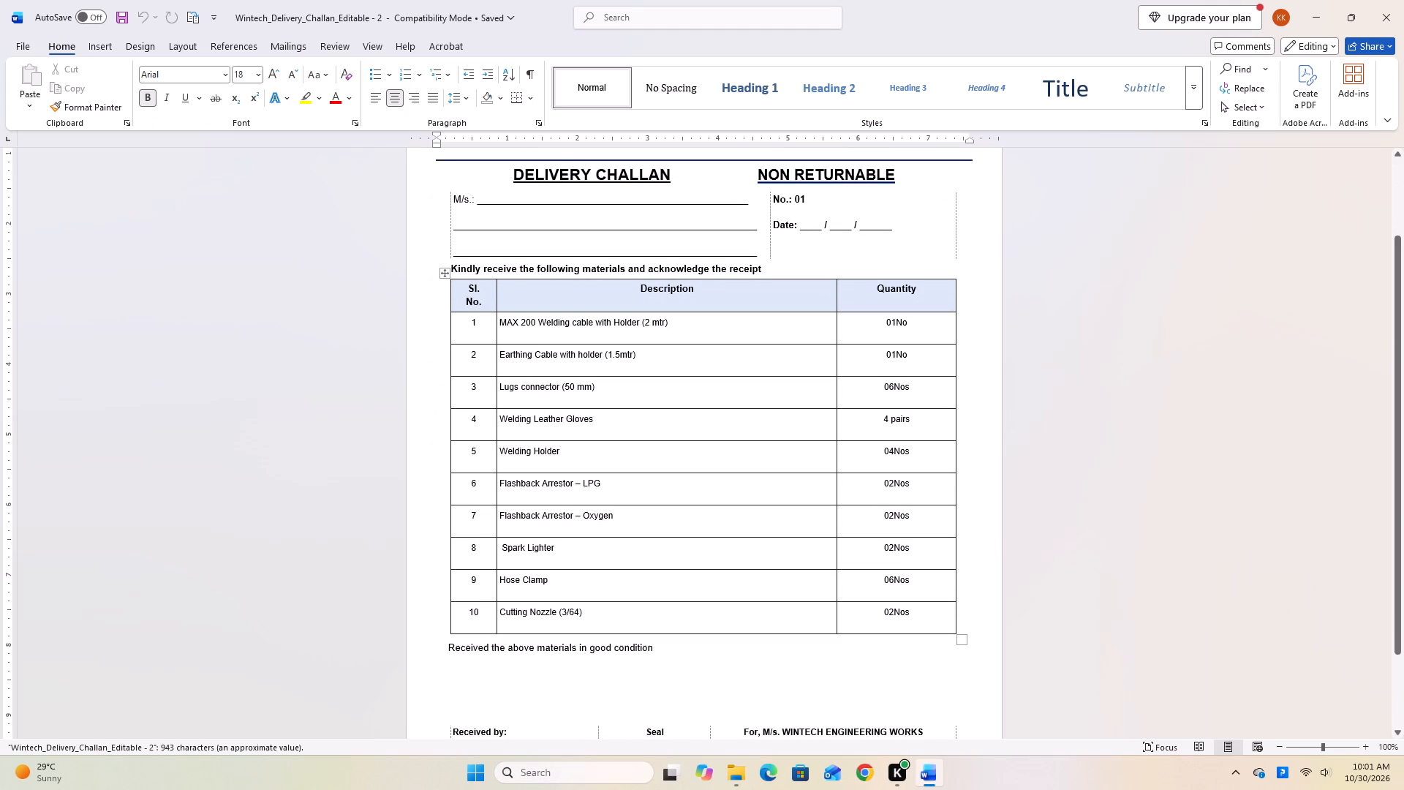
scroll(483, 184, "up", 3)
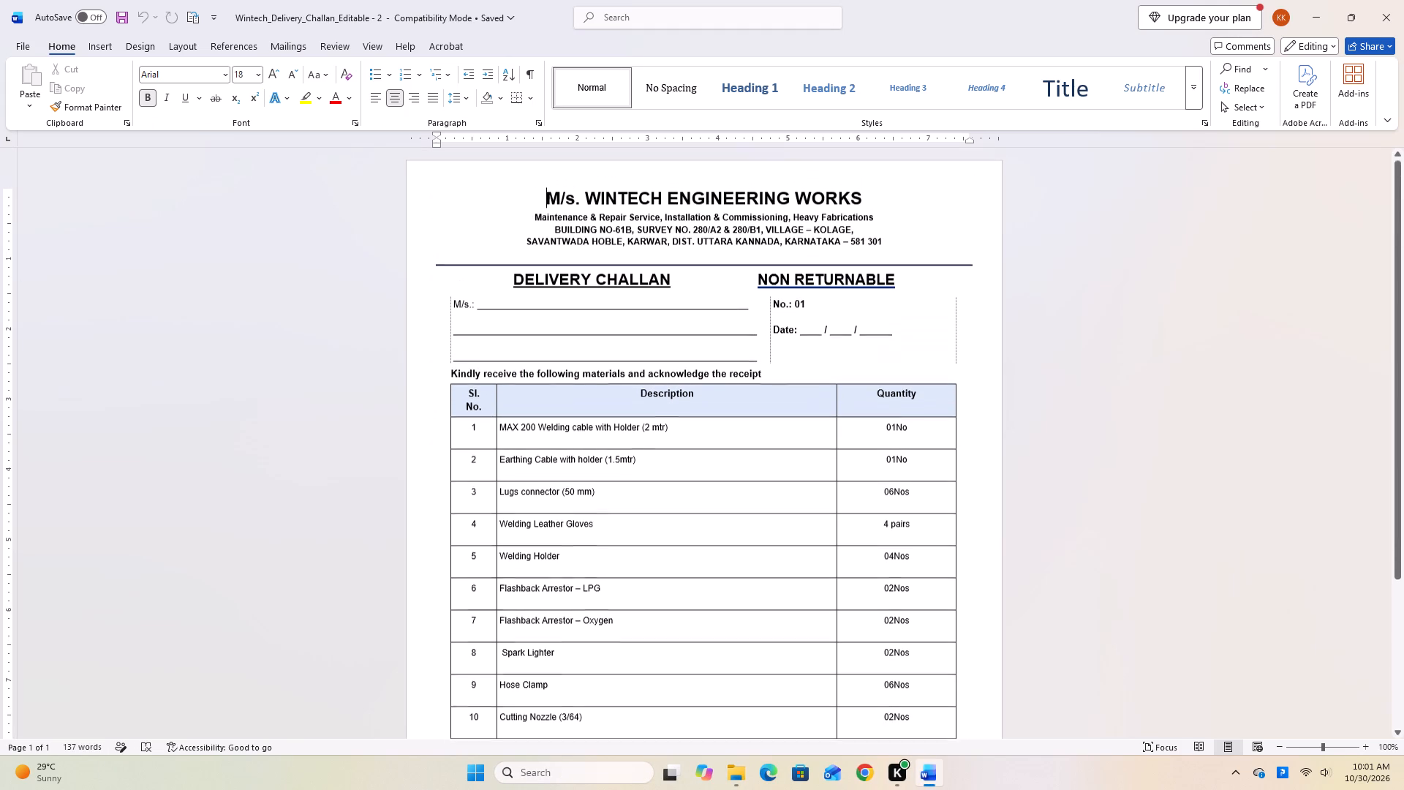
left_click(118, 20)
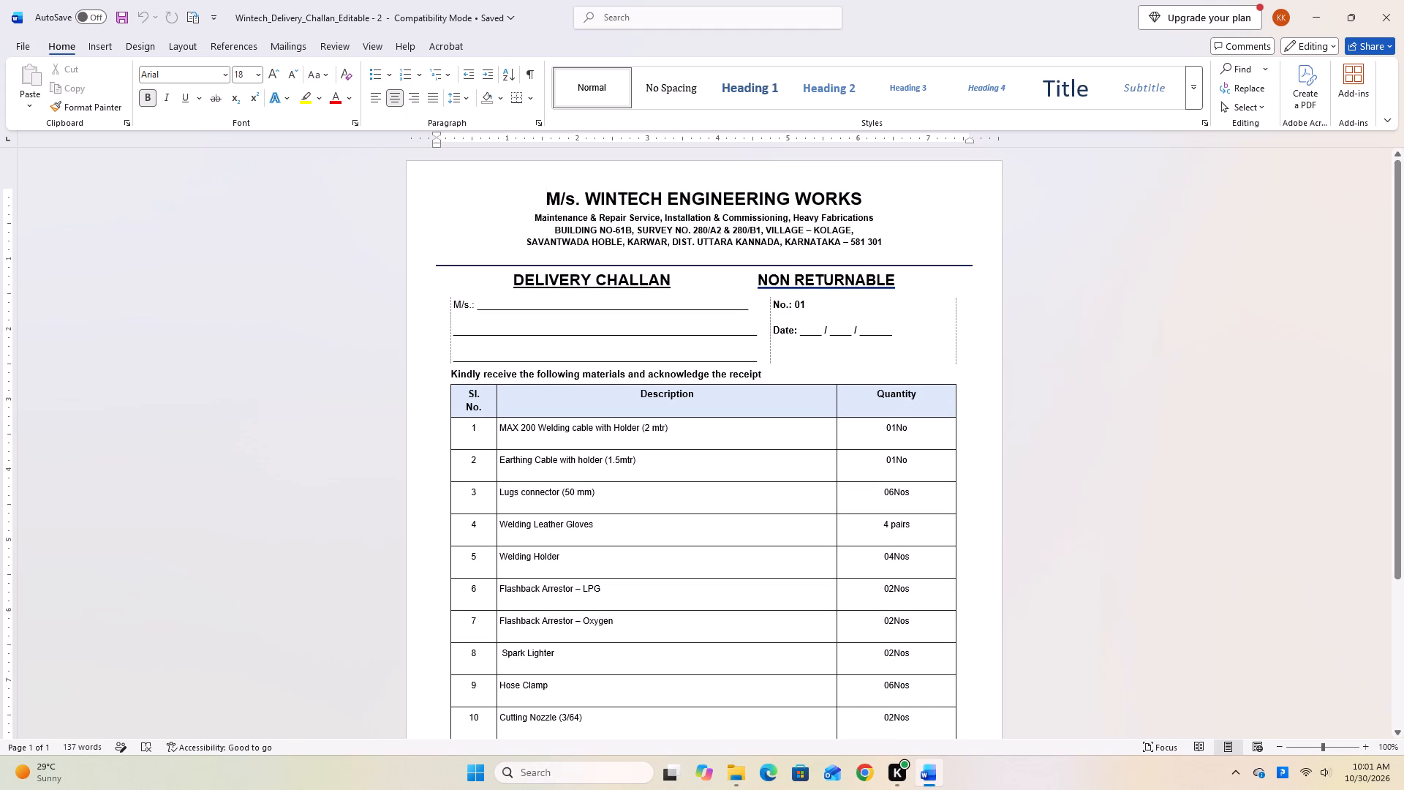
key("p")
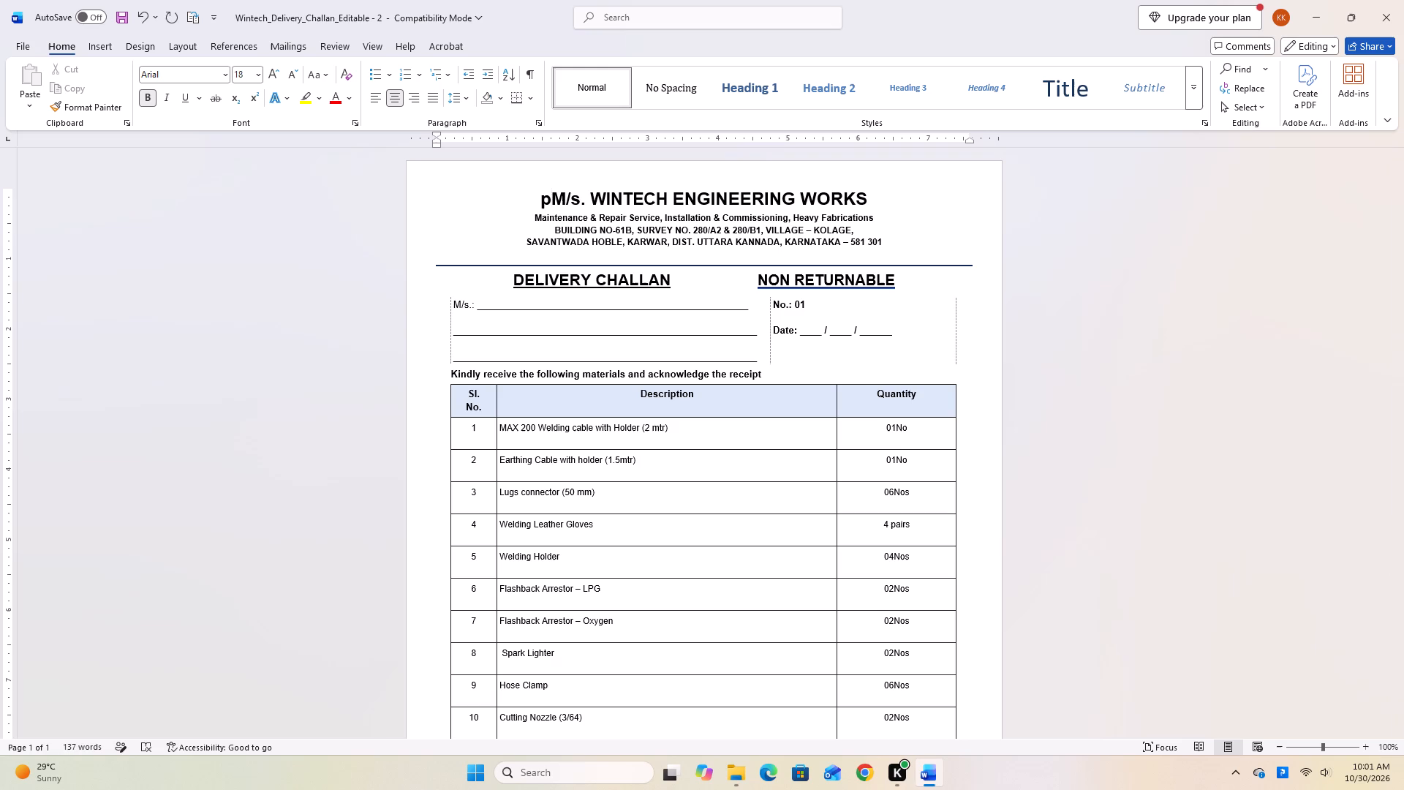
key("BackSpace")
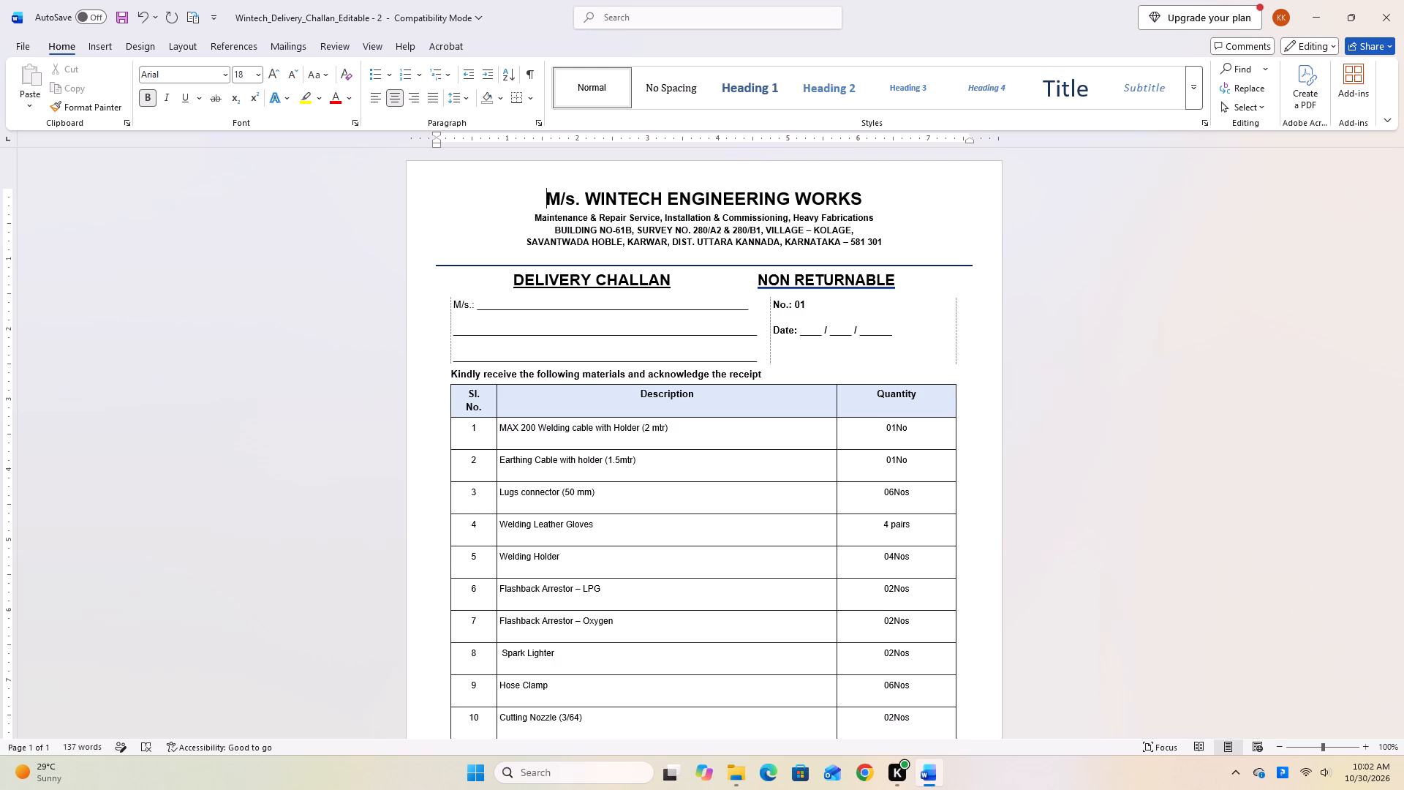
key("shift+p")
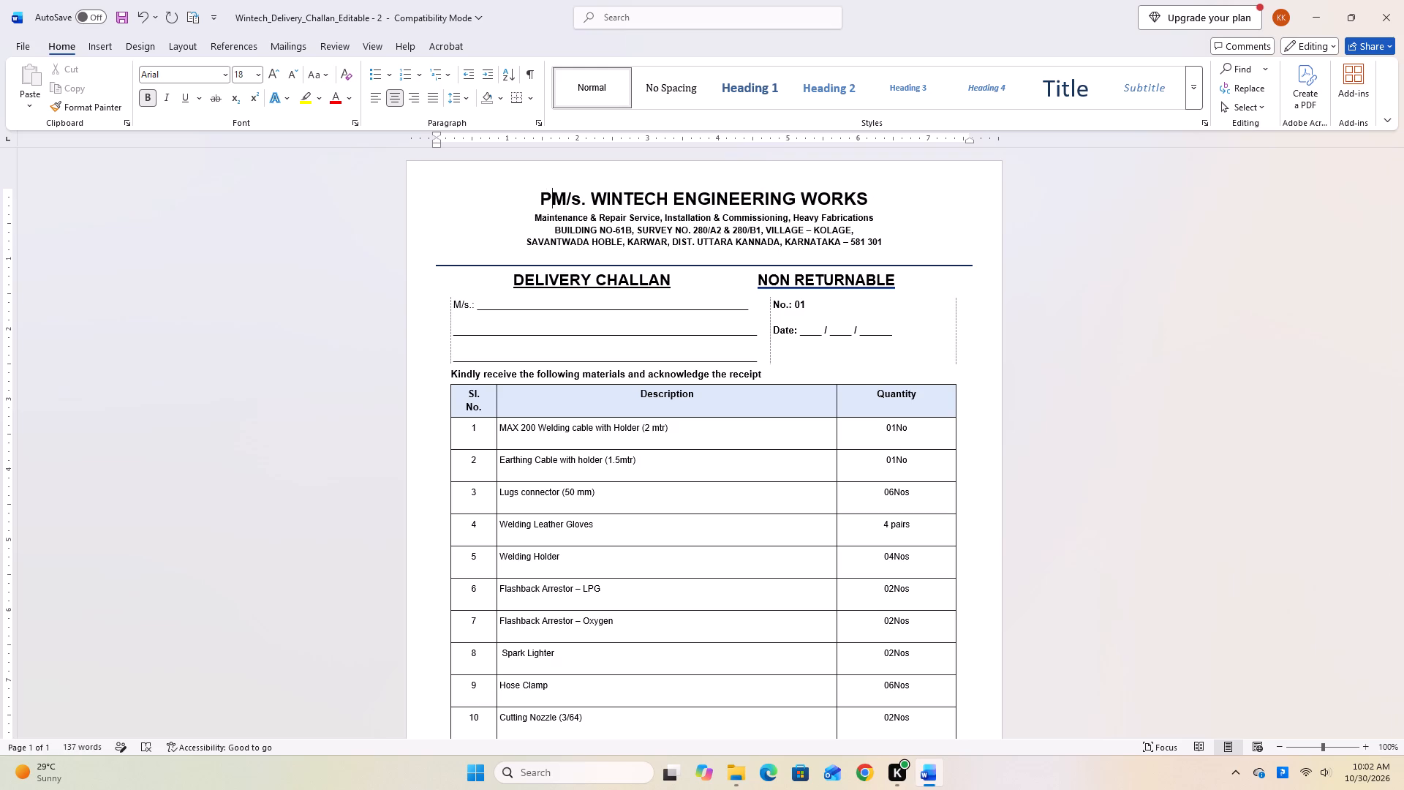
Set the print paper size to A4 in portrait orientation, check the print preview and return to the document.
key("ctrl+p")
scroll(265, 276, "up", 1)
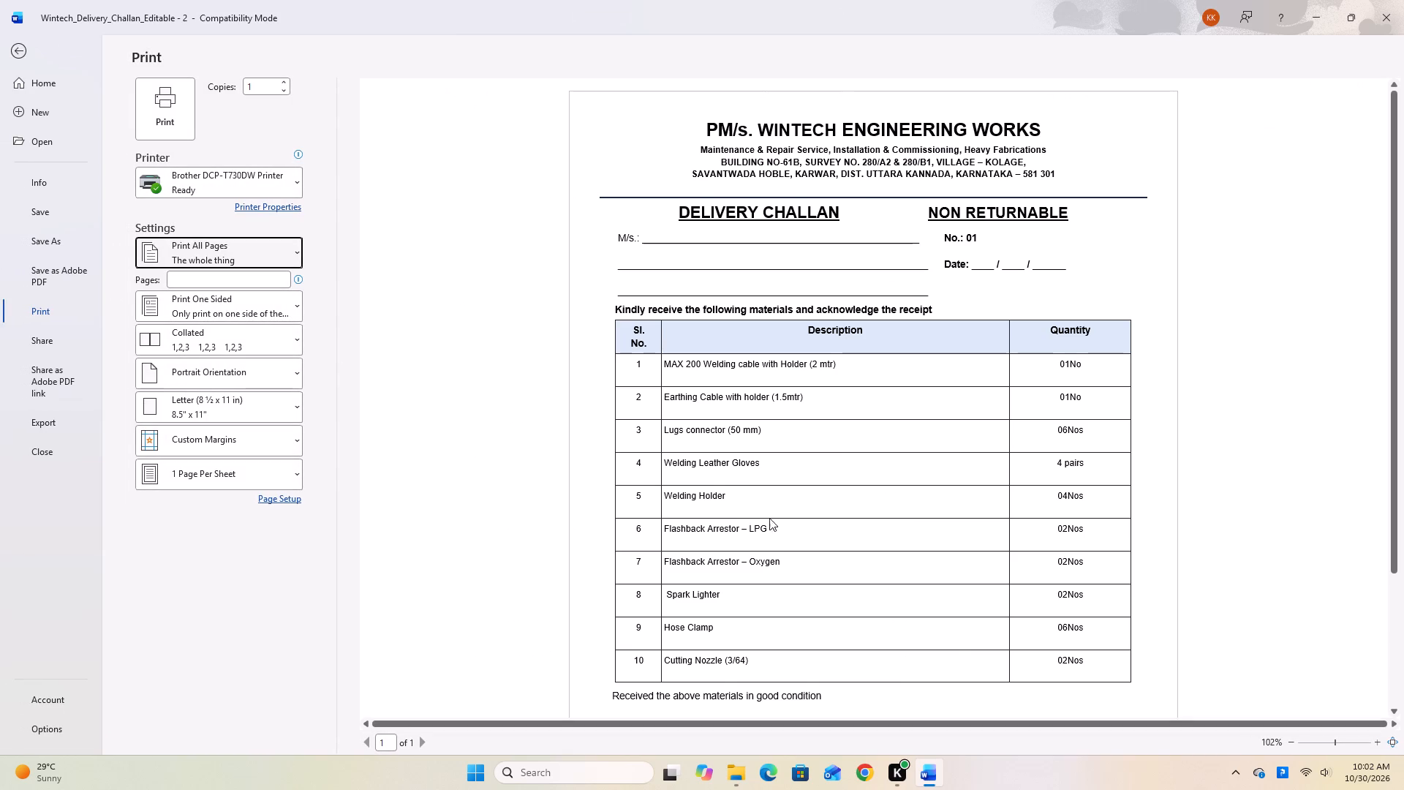
scroll(859, 518, "down", 6)
scroll(859, 518, "up", 5)
left_click(212, 246)
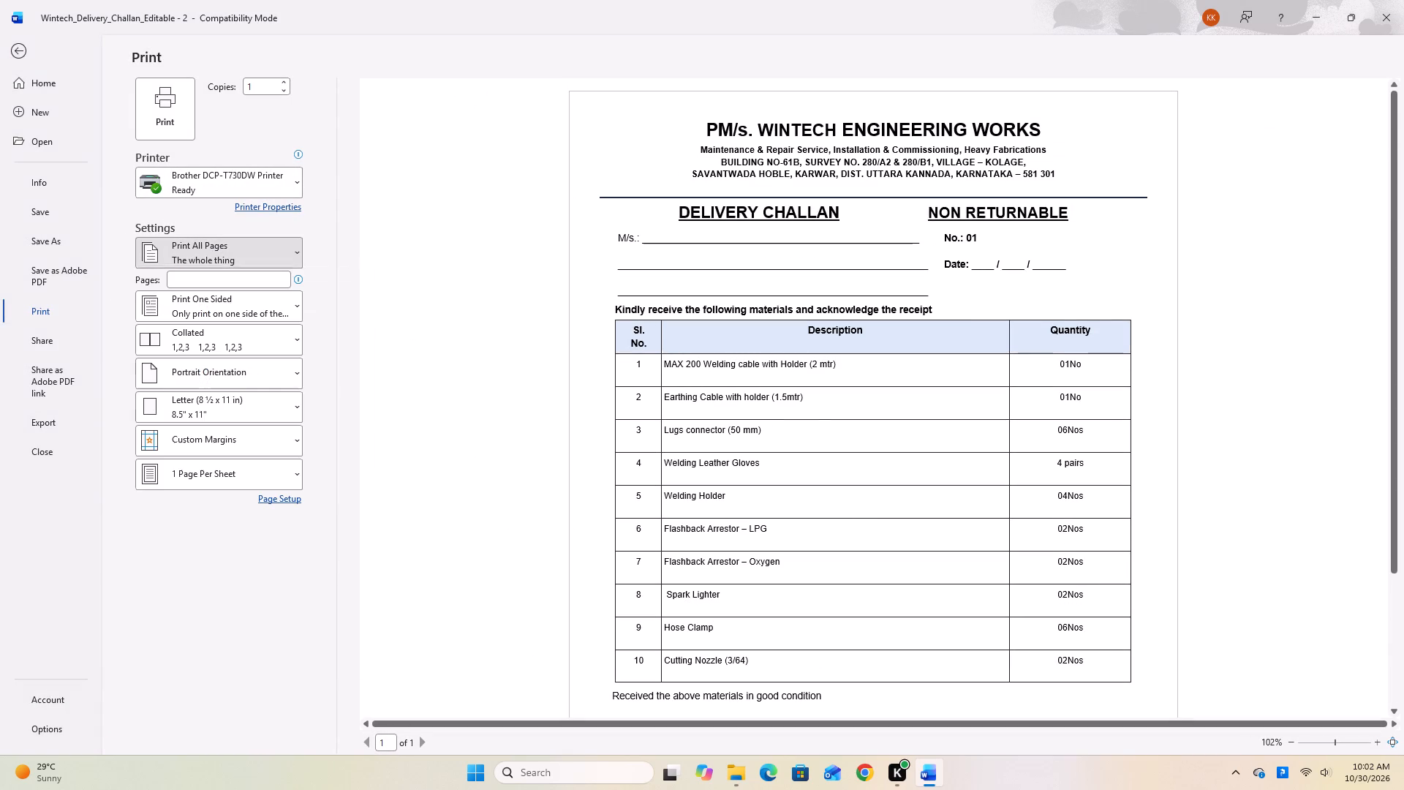
left_click(407, 328)
left_click(244, 380)
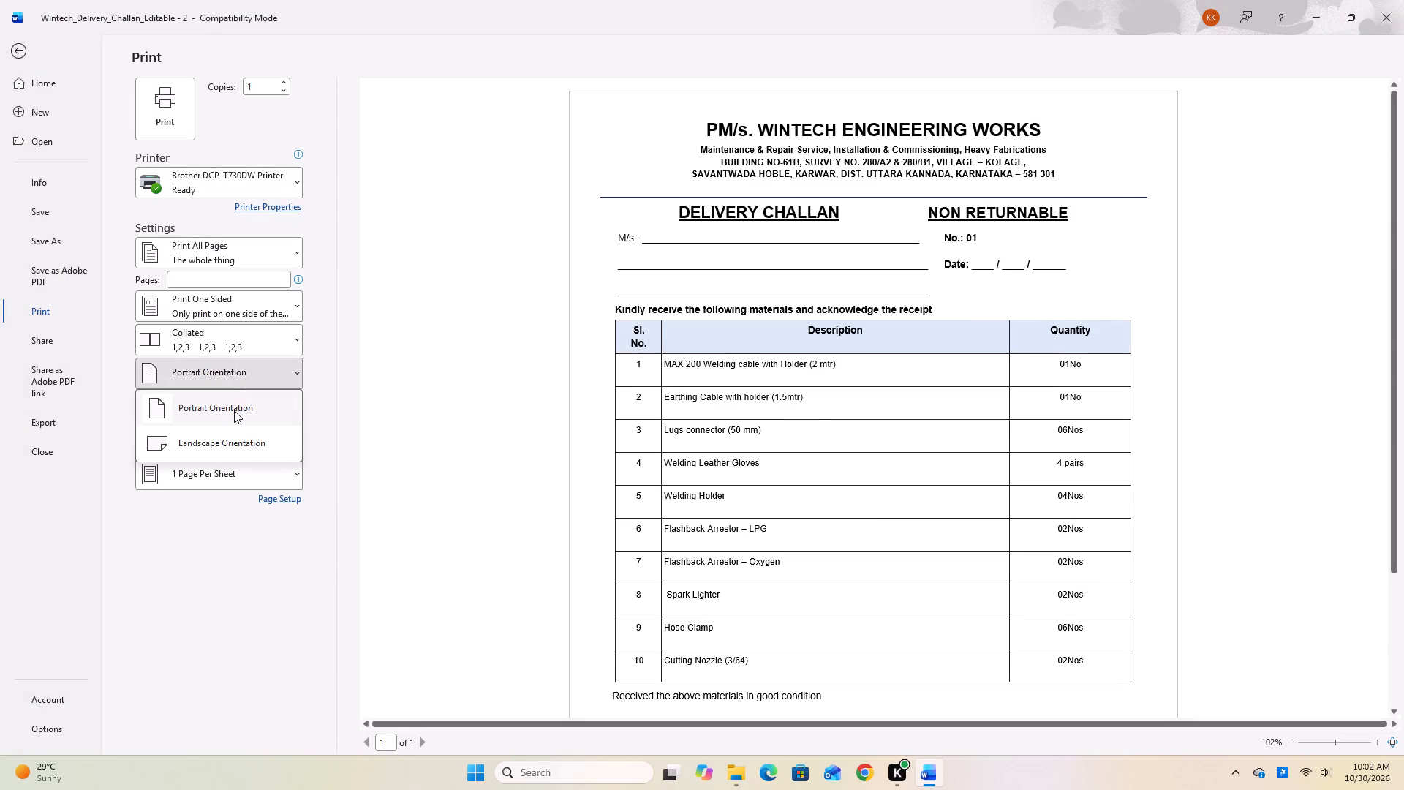
left_click(234, 410)
left_click(246, 410)
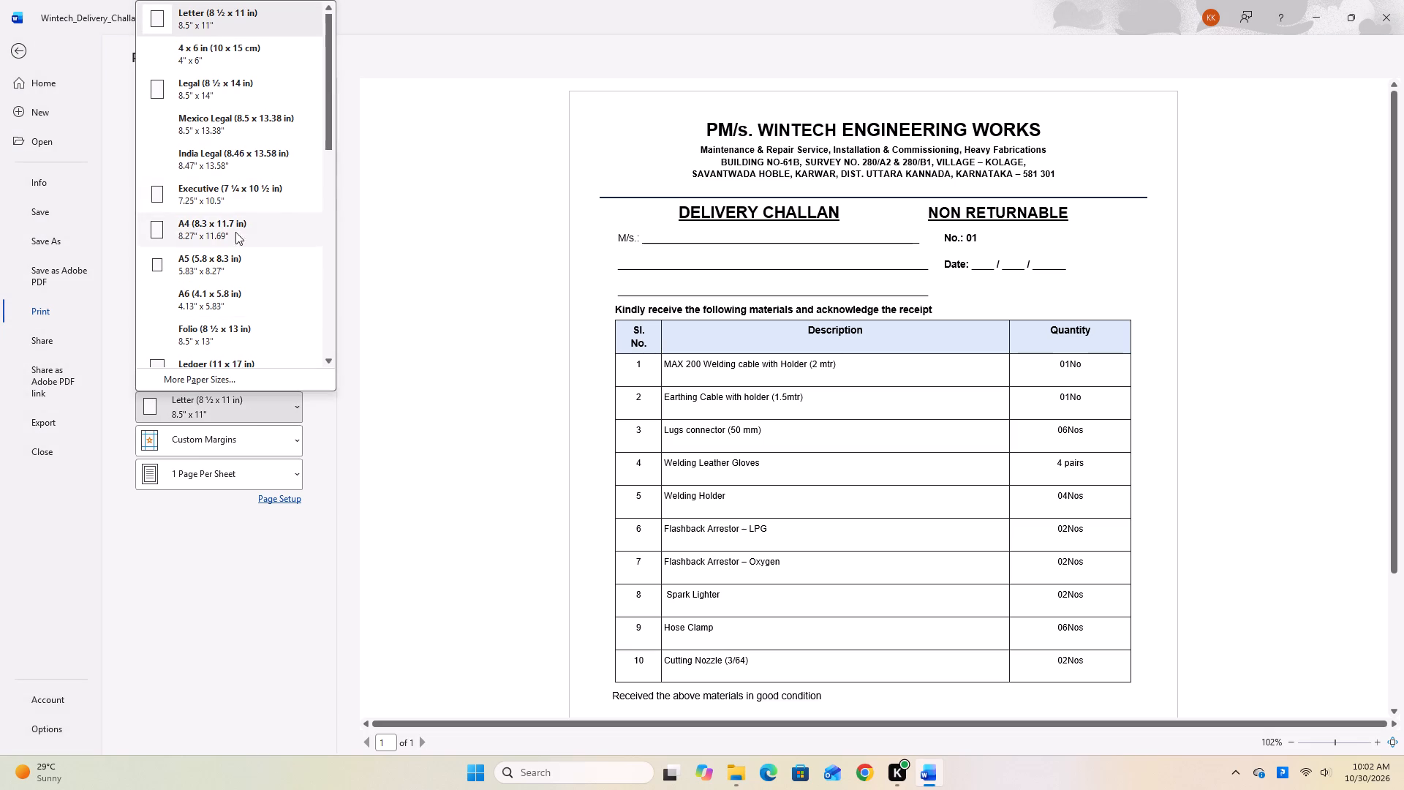
left_click(224, 236)
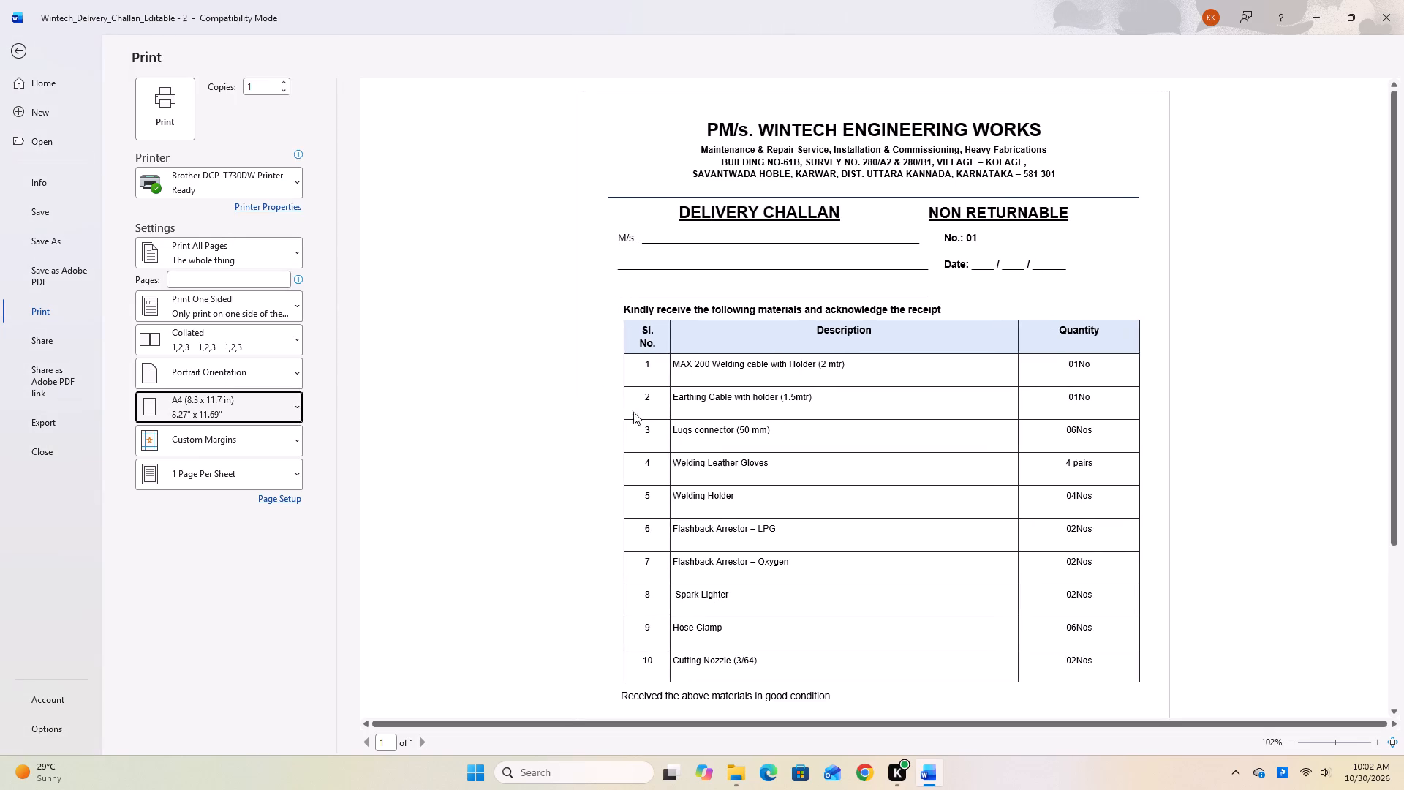
scroll(723, 467, "down", 9)
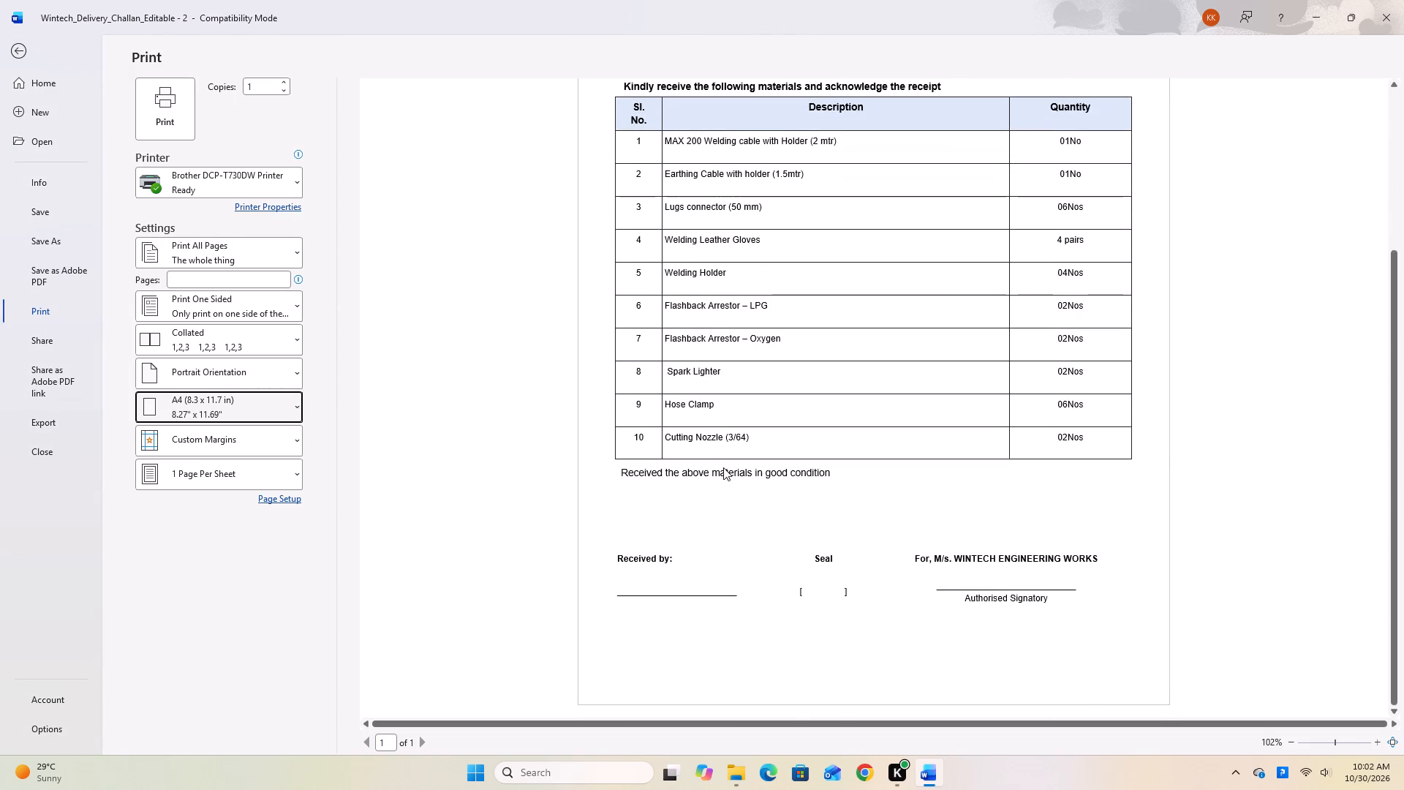
scroll(723, 467, "up", 10)
scroll(796, 494, "down", 4, "ctrl")
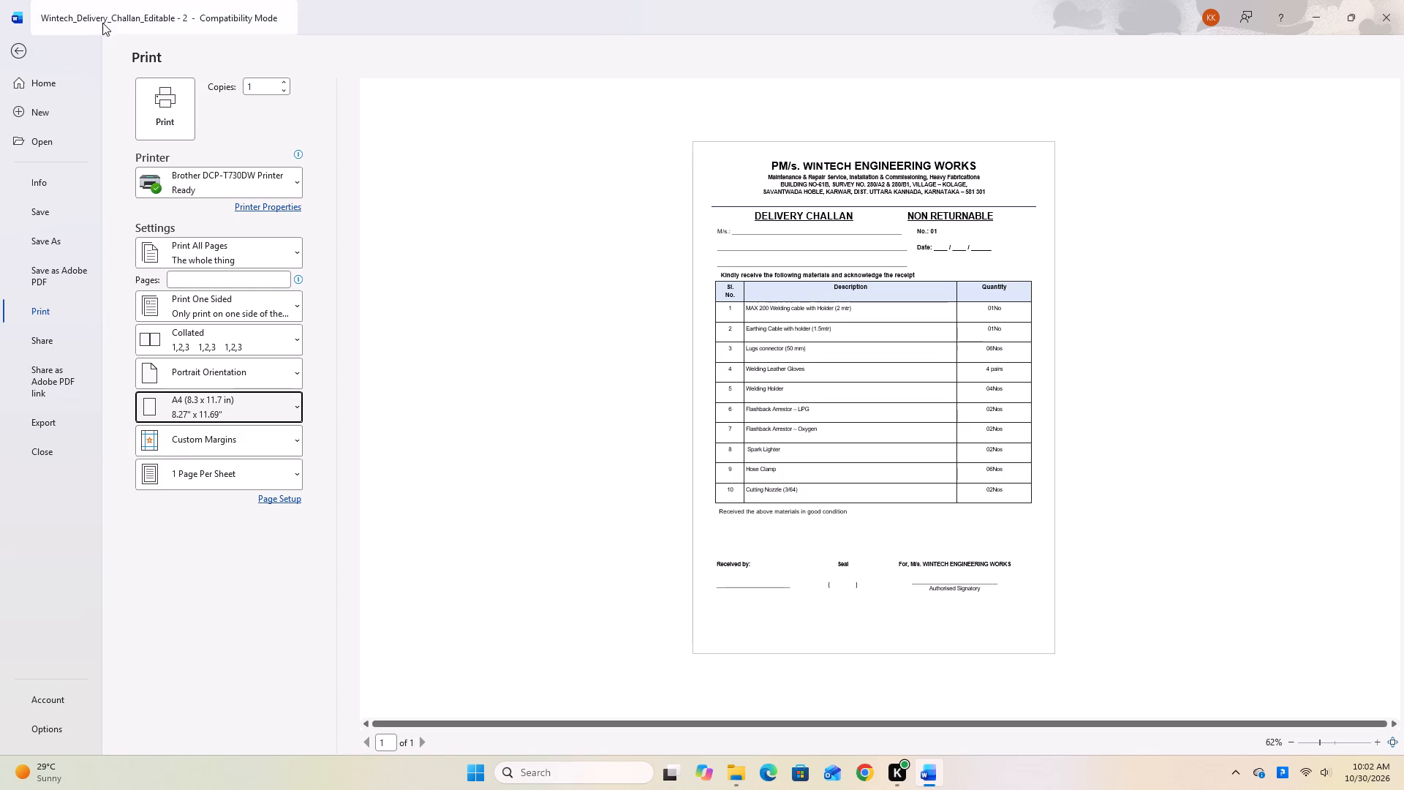
left_click(17, 58)
Move the signature table with Received by, Seal and Authorised Signatory slightly up, closer to the good-condition receipt line.
scroll(540, 514, "down", 5)
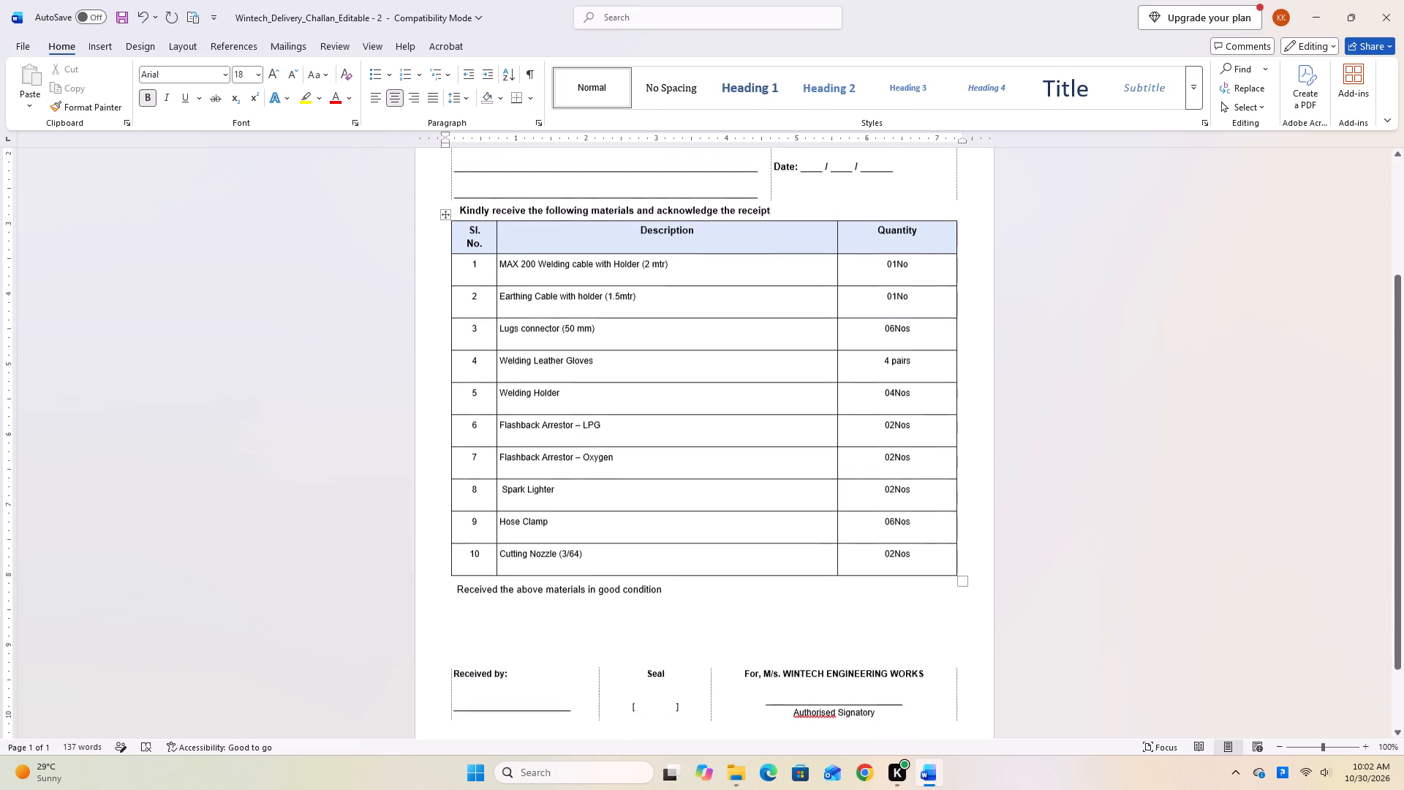
scroll(622, 511, "down", 5)
left_click(966, 601)
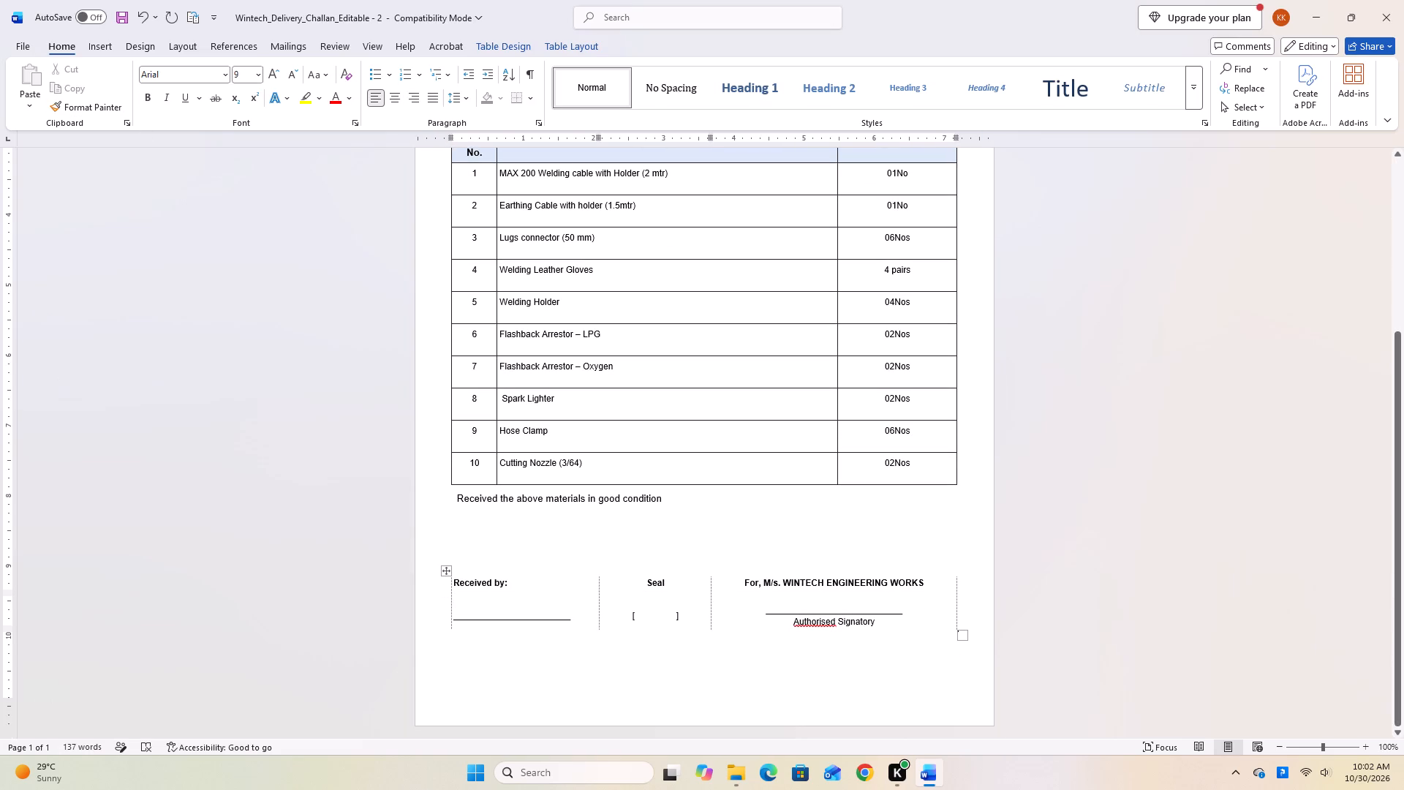
left_click_drag(446, 571, 477, 571)
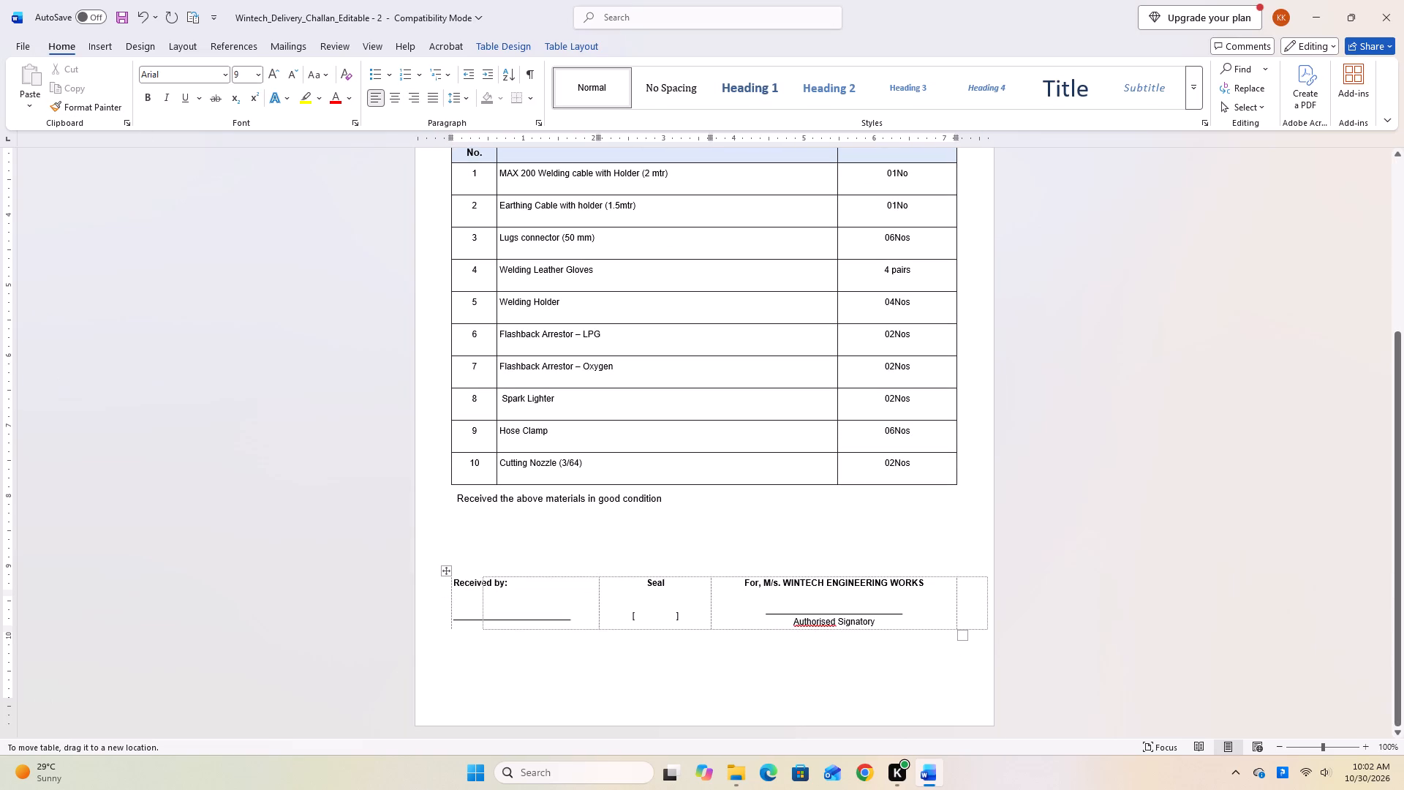
left_click_drag(477, 571, 453, 554)
left_click_drag(439, 556, 456, 551)
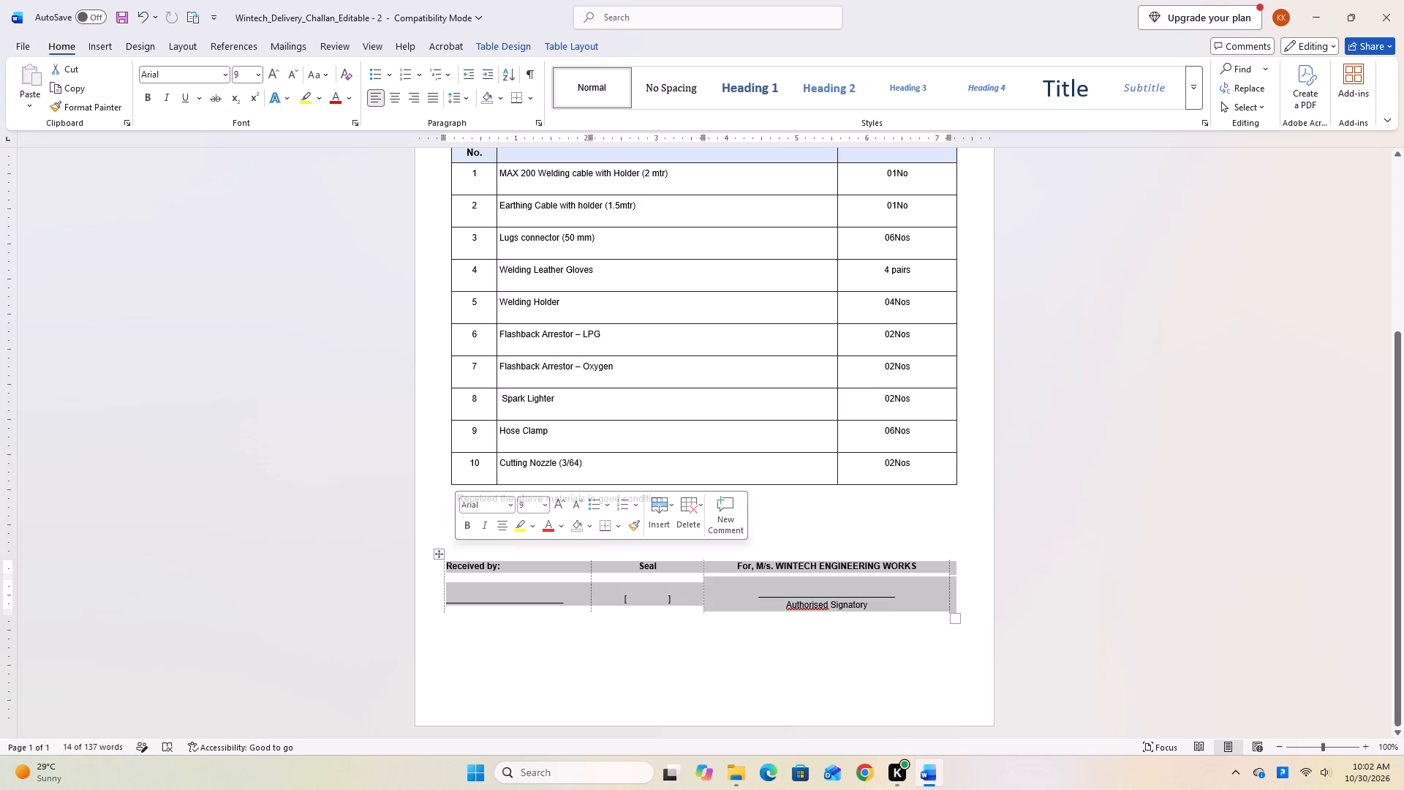
left_click_drag(442, 551, 462, 553)
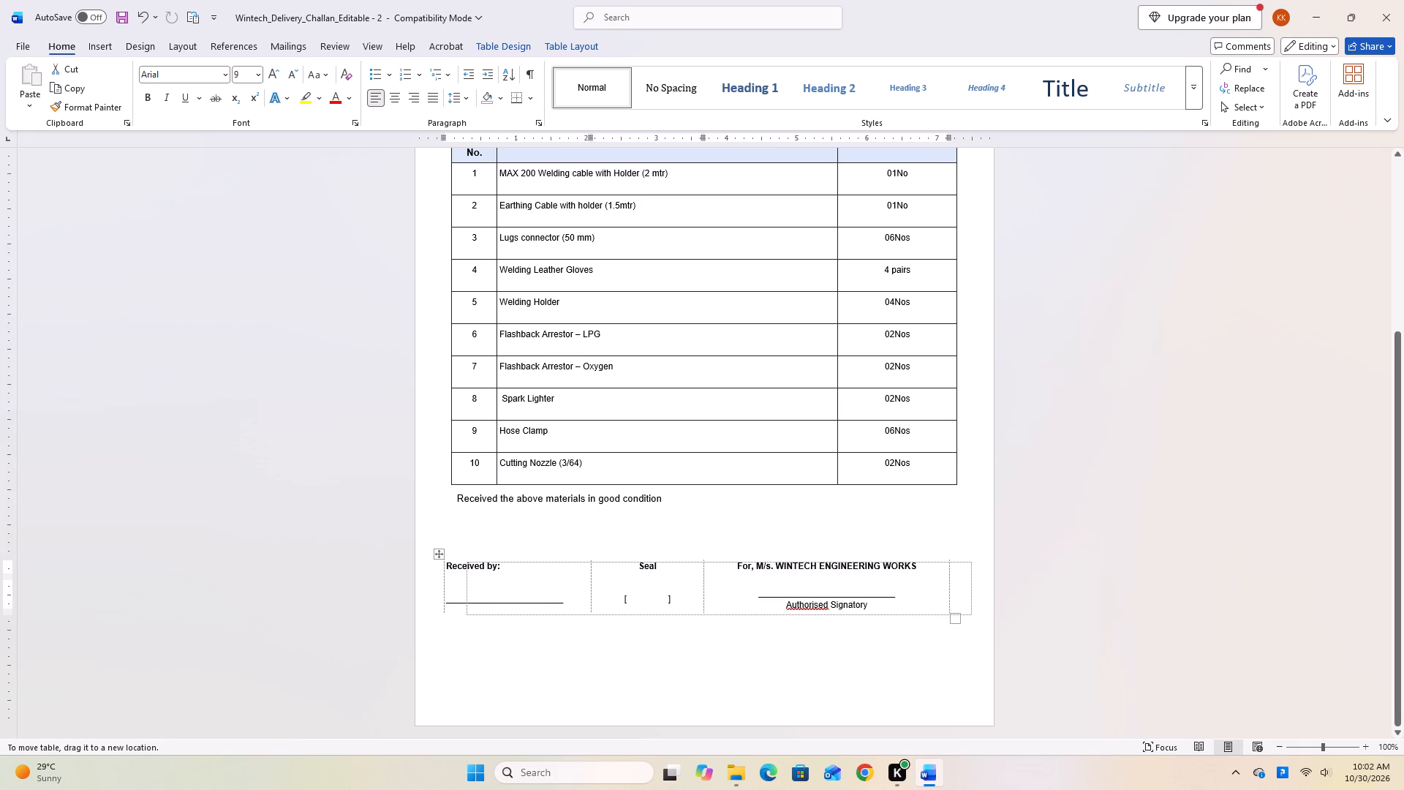
left_click_drag(462, 553, 449, 549)
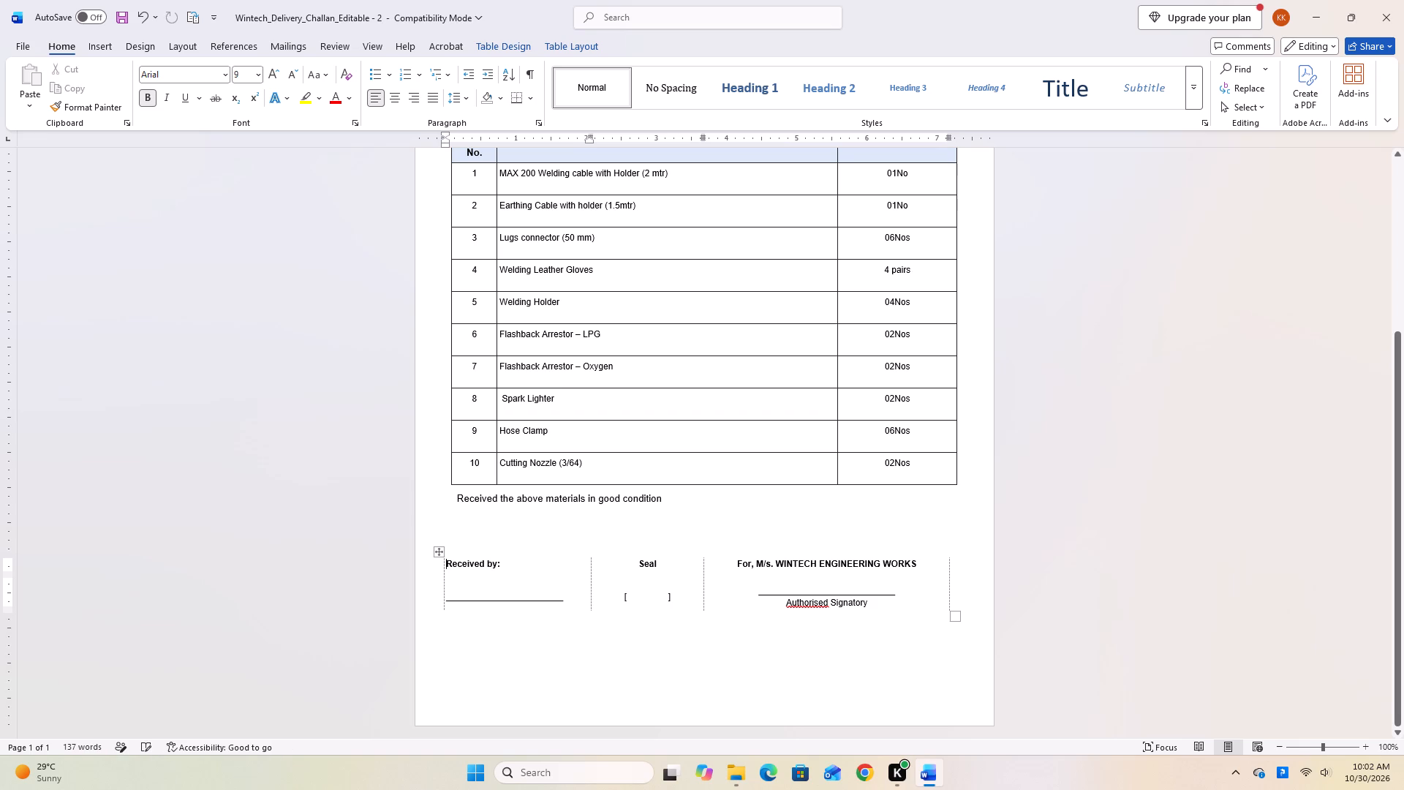
left_click(469, 669)
Look over the whole challan page and save the document.
scroll(527, 655, "down", 1)
scroll(528, 654, "up", 4)
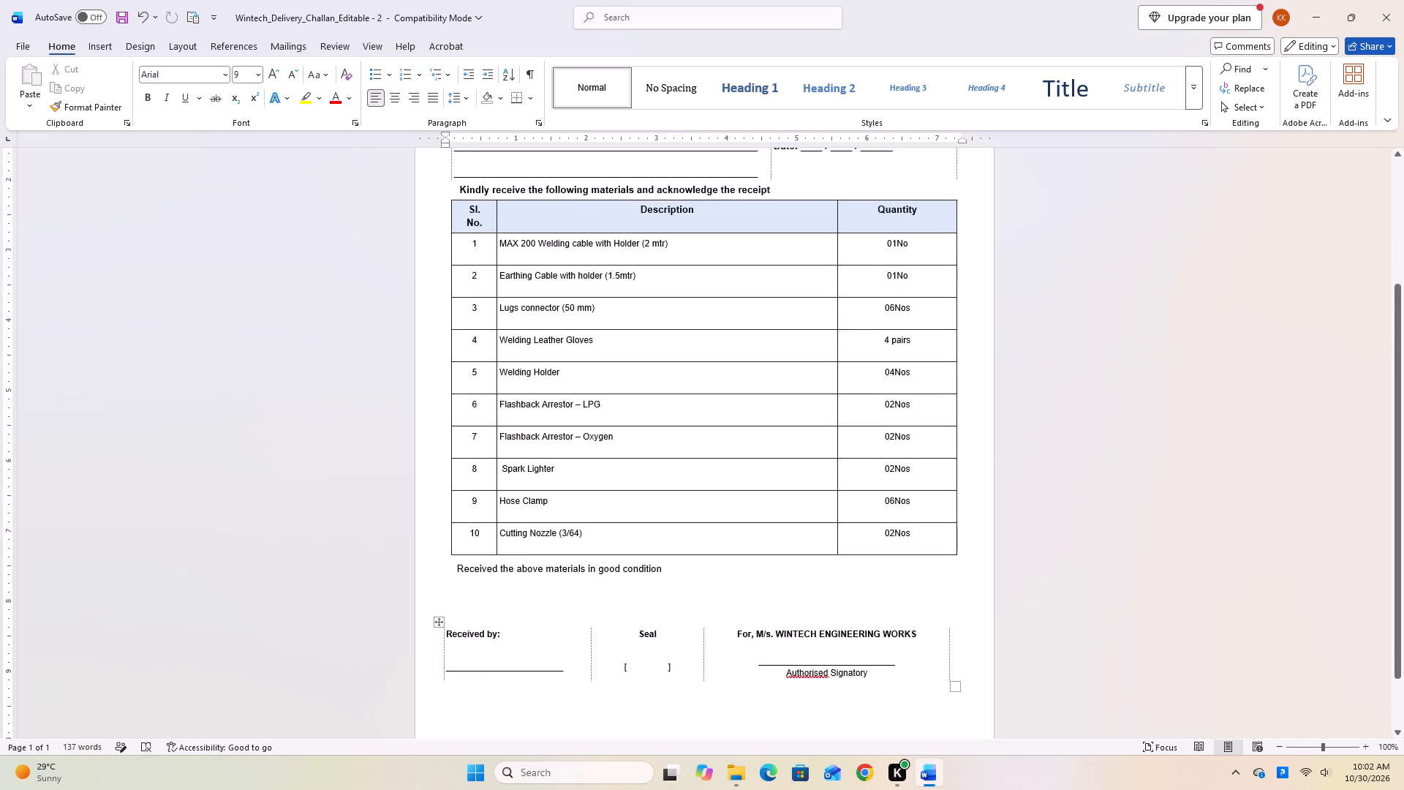
scroll(528, 654, "up", 3)
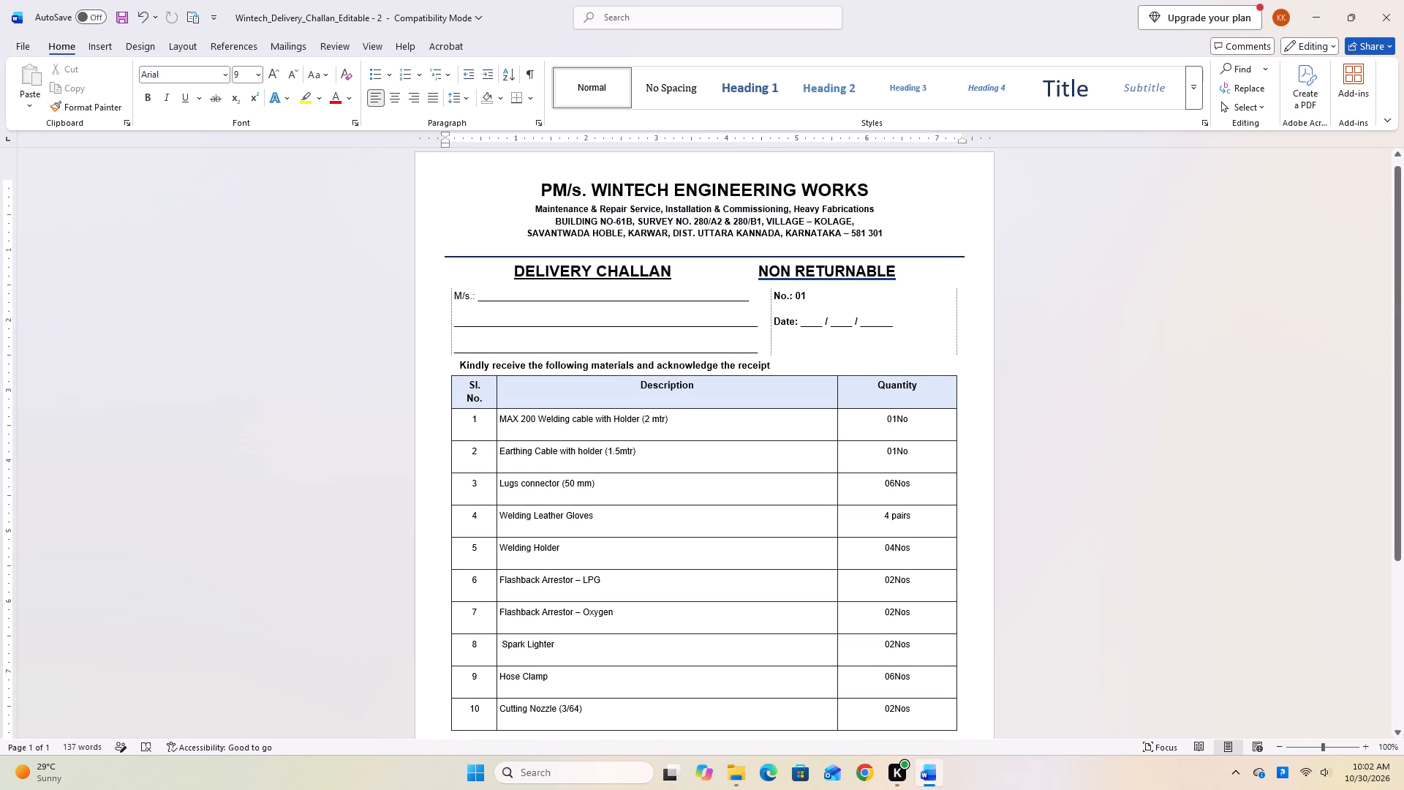
scroll(707, 553, "down", 4)
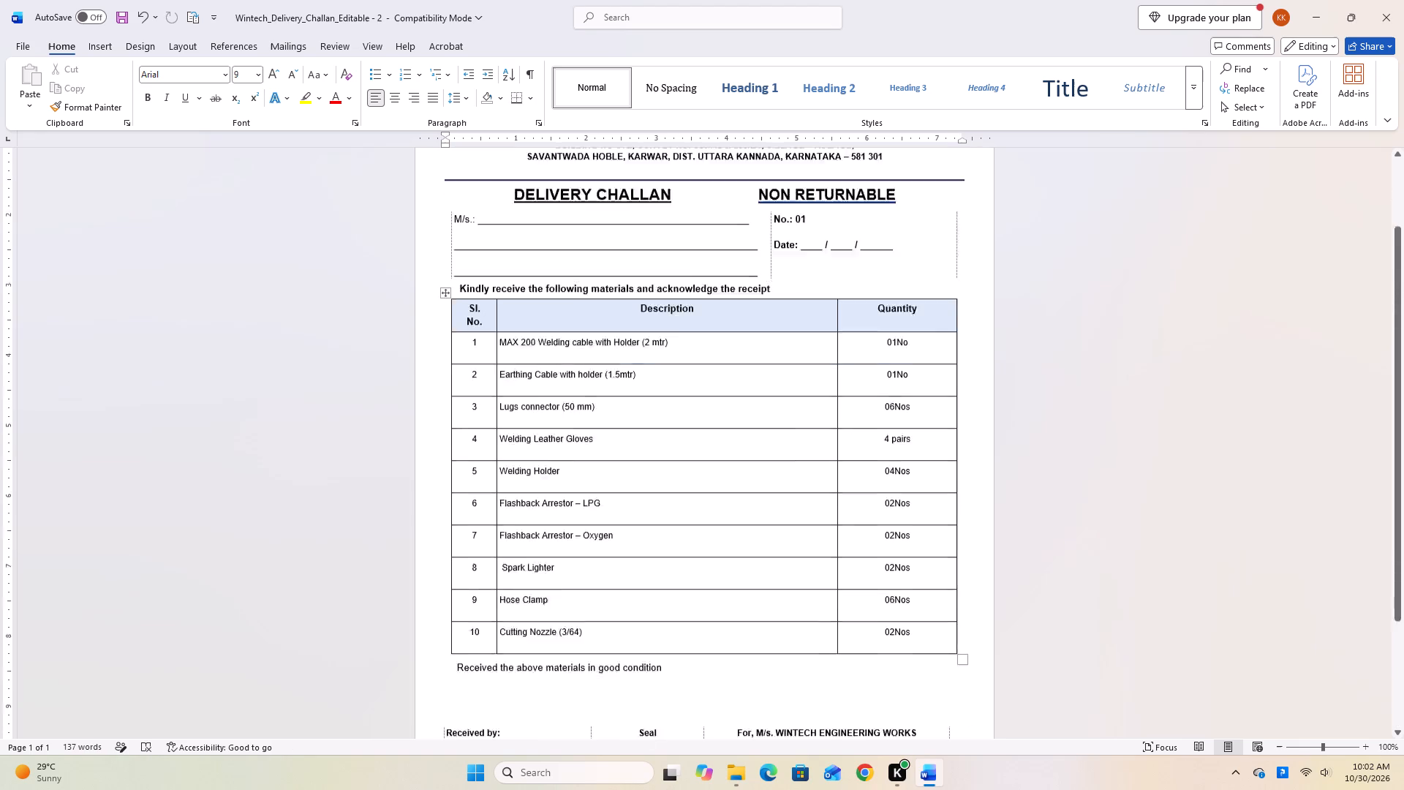
scroll(707, 553, "up", 4)
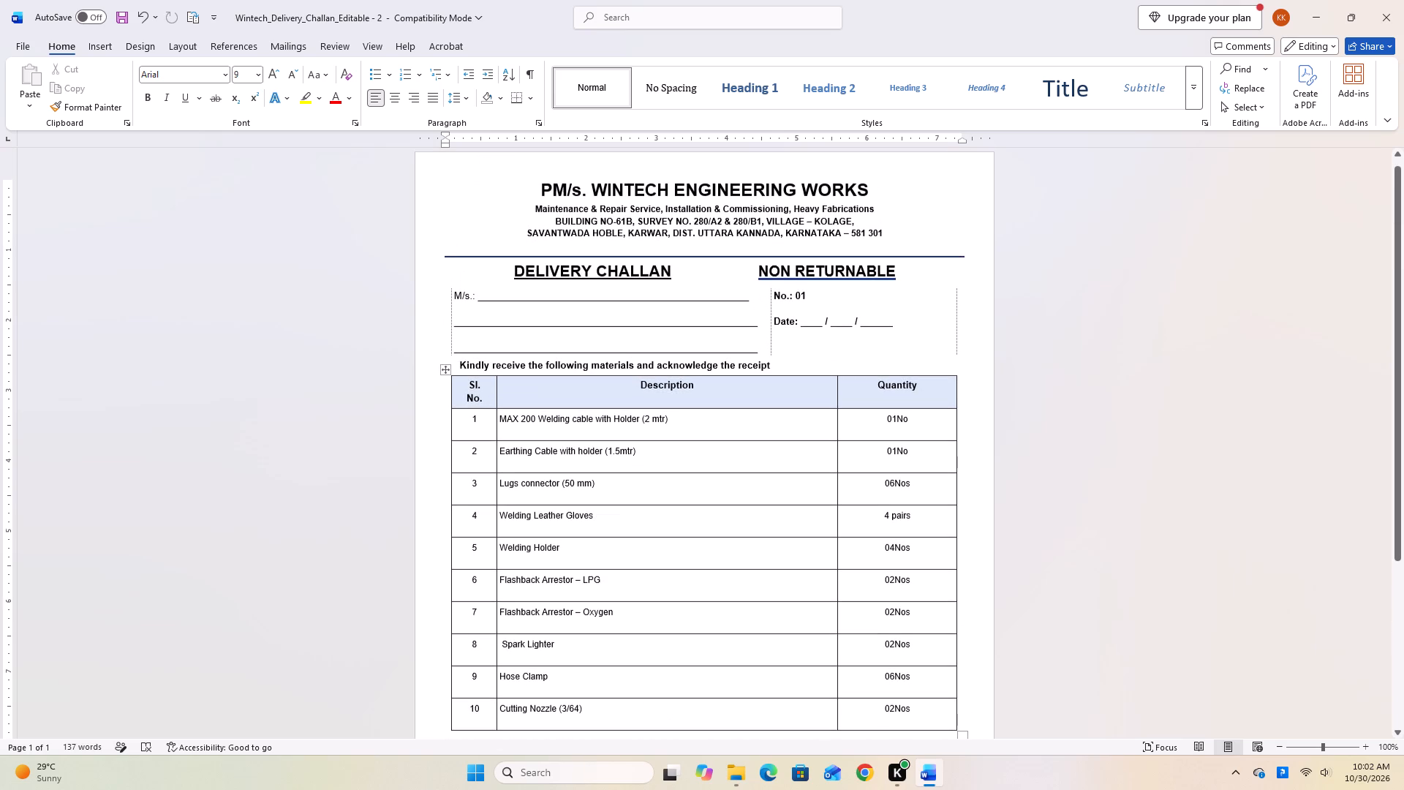
scroll(705, 554, "up", 3)
triple_click(116, 15)
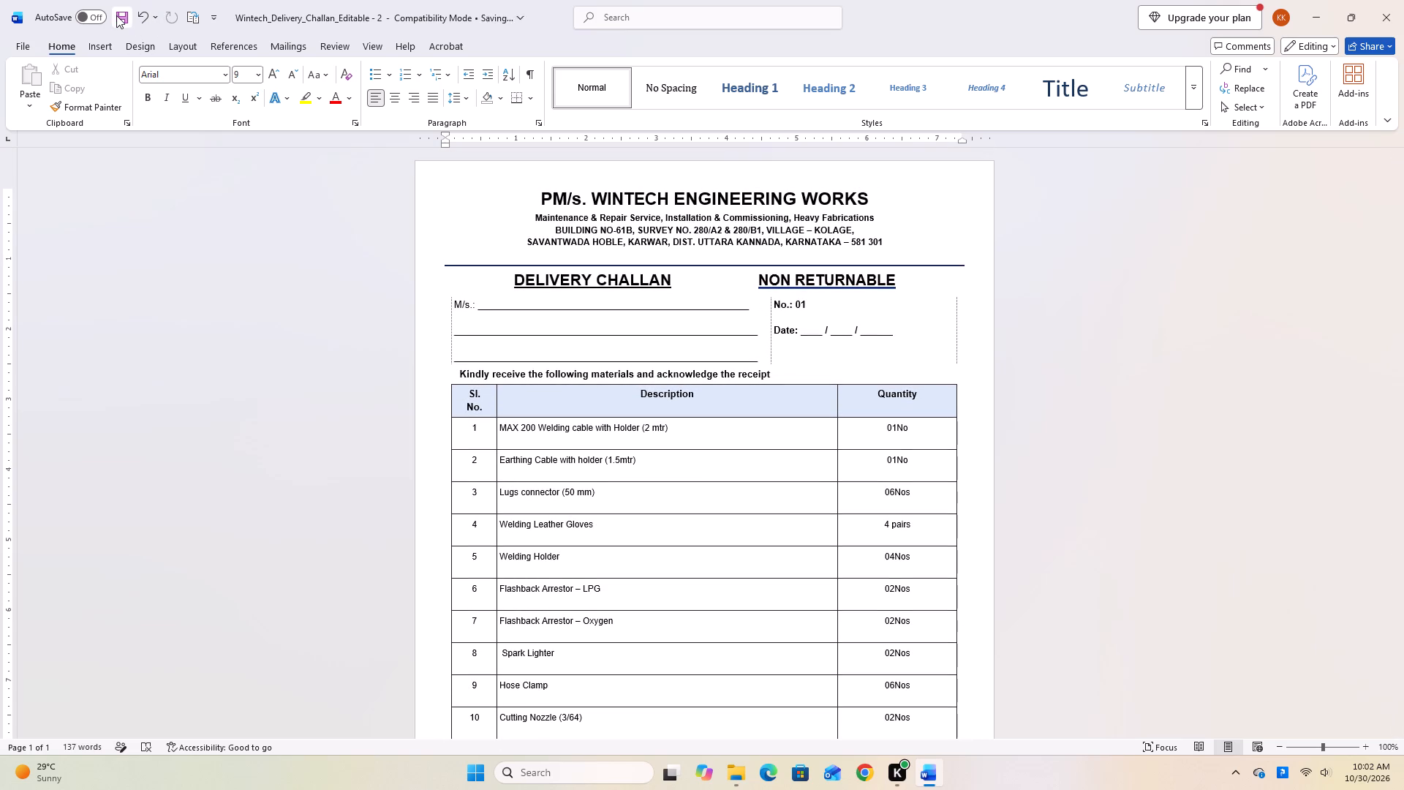
triple_click(116, 15)
triple_click(116, 15)
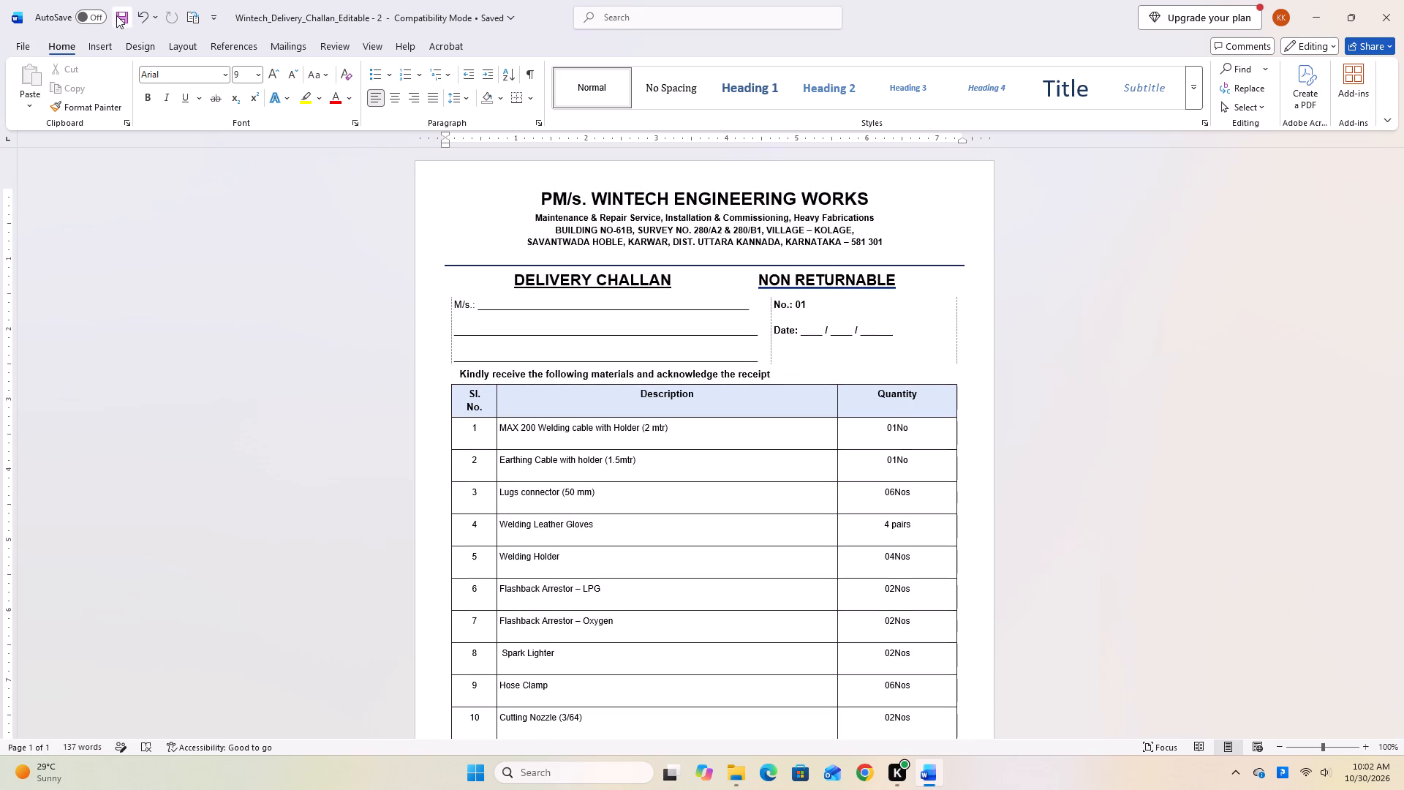
double_click(116, 15)
Check the challan's layout in the print preview and return to the document.
scroll(603, 434, "down", 1)
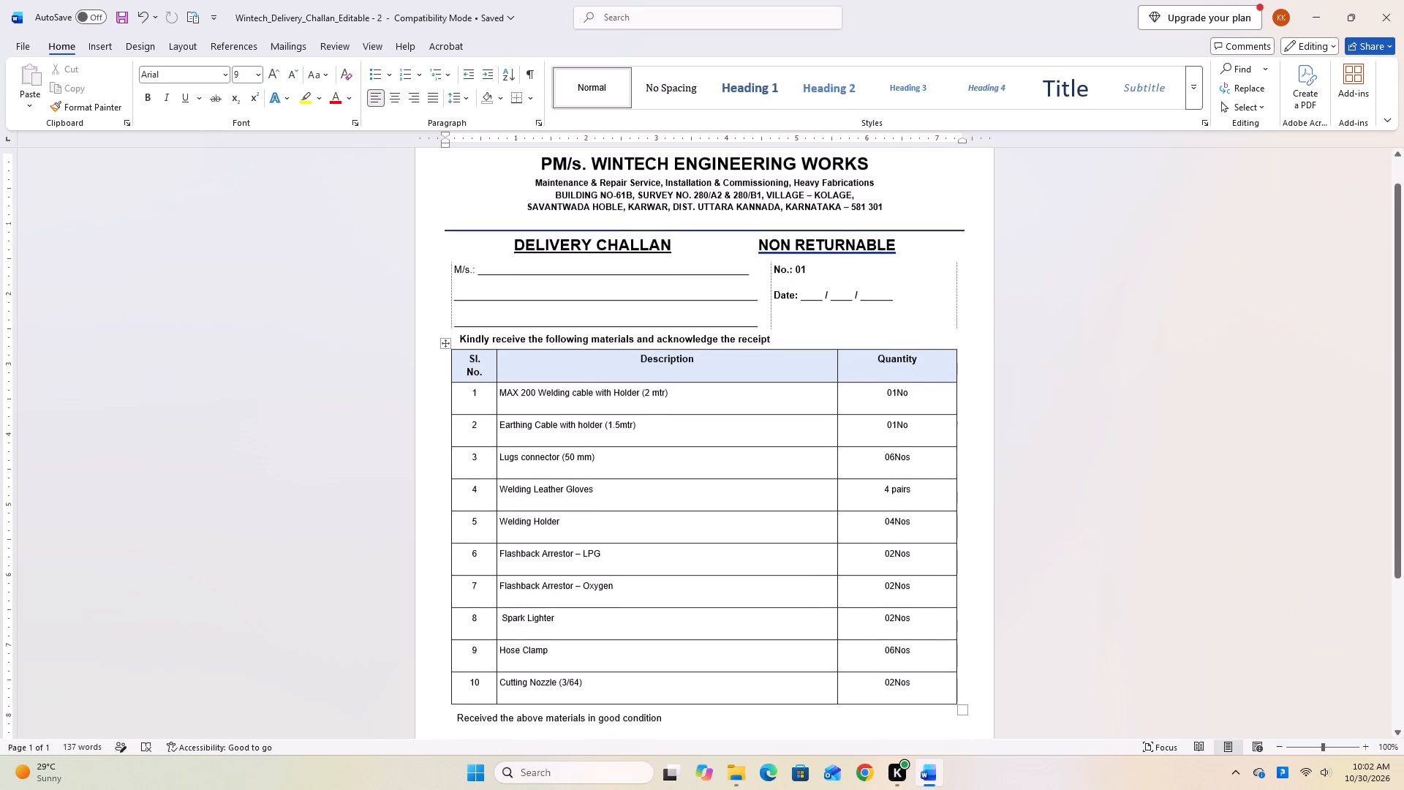
key("ctrl+p")
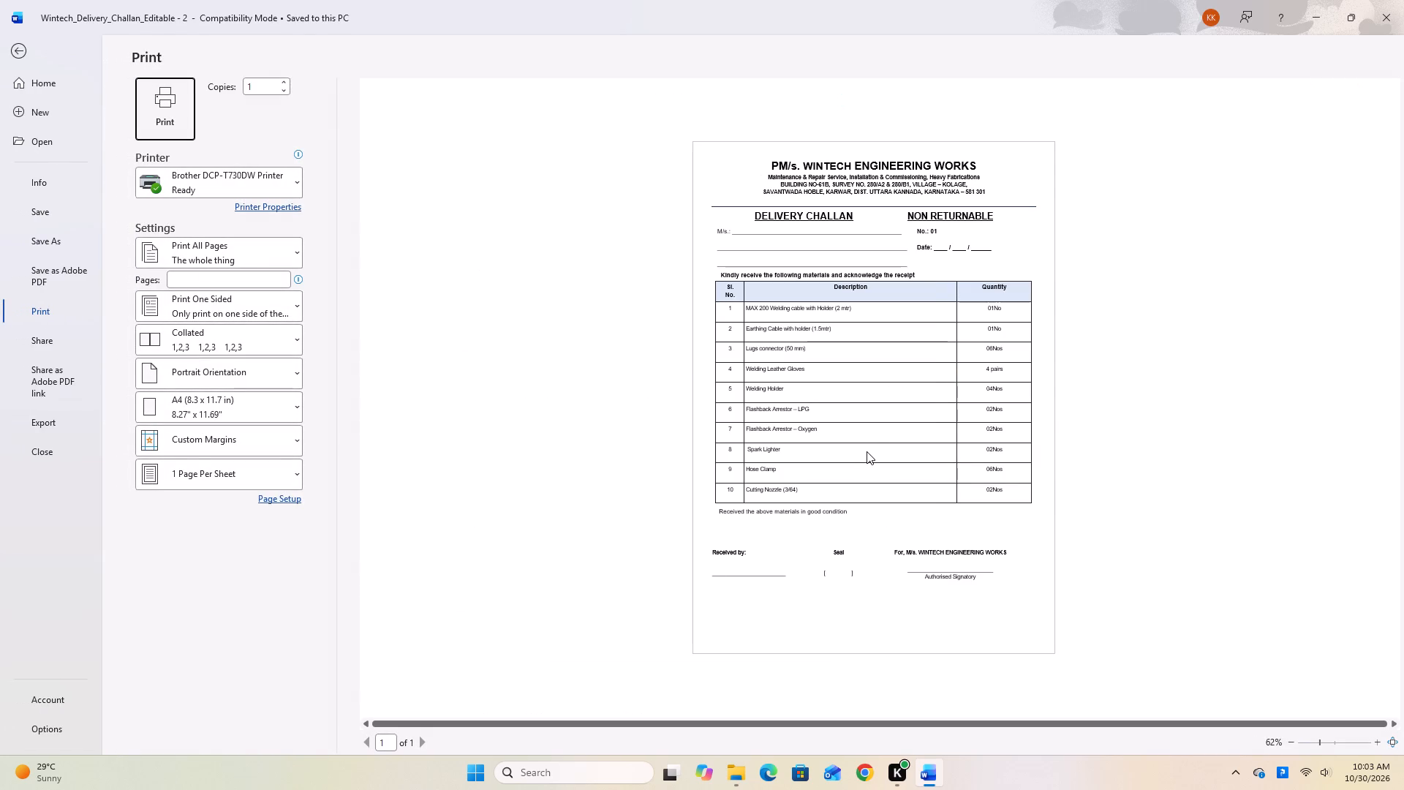
left_click(15, 57)
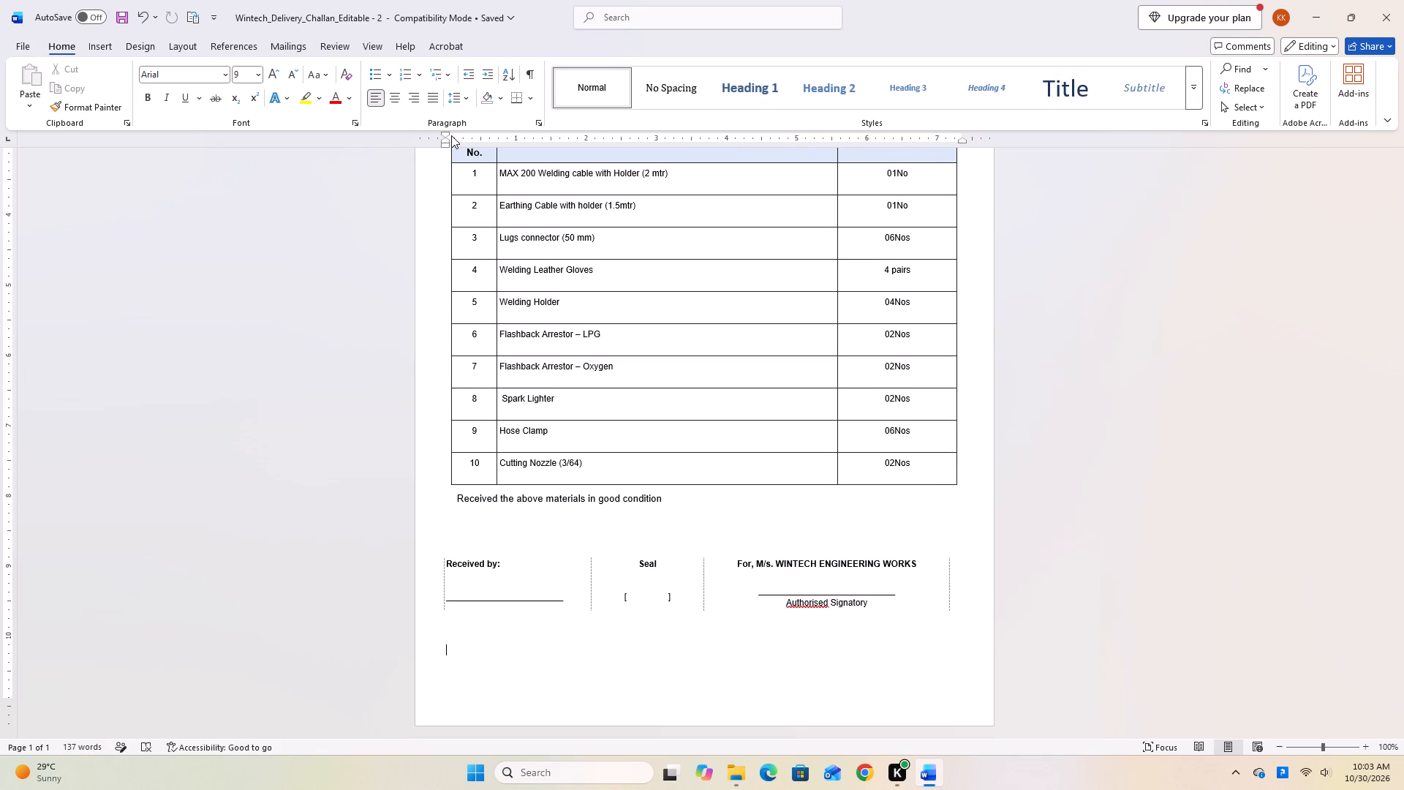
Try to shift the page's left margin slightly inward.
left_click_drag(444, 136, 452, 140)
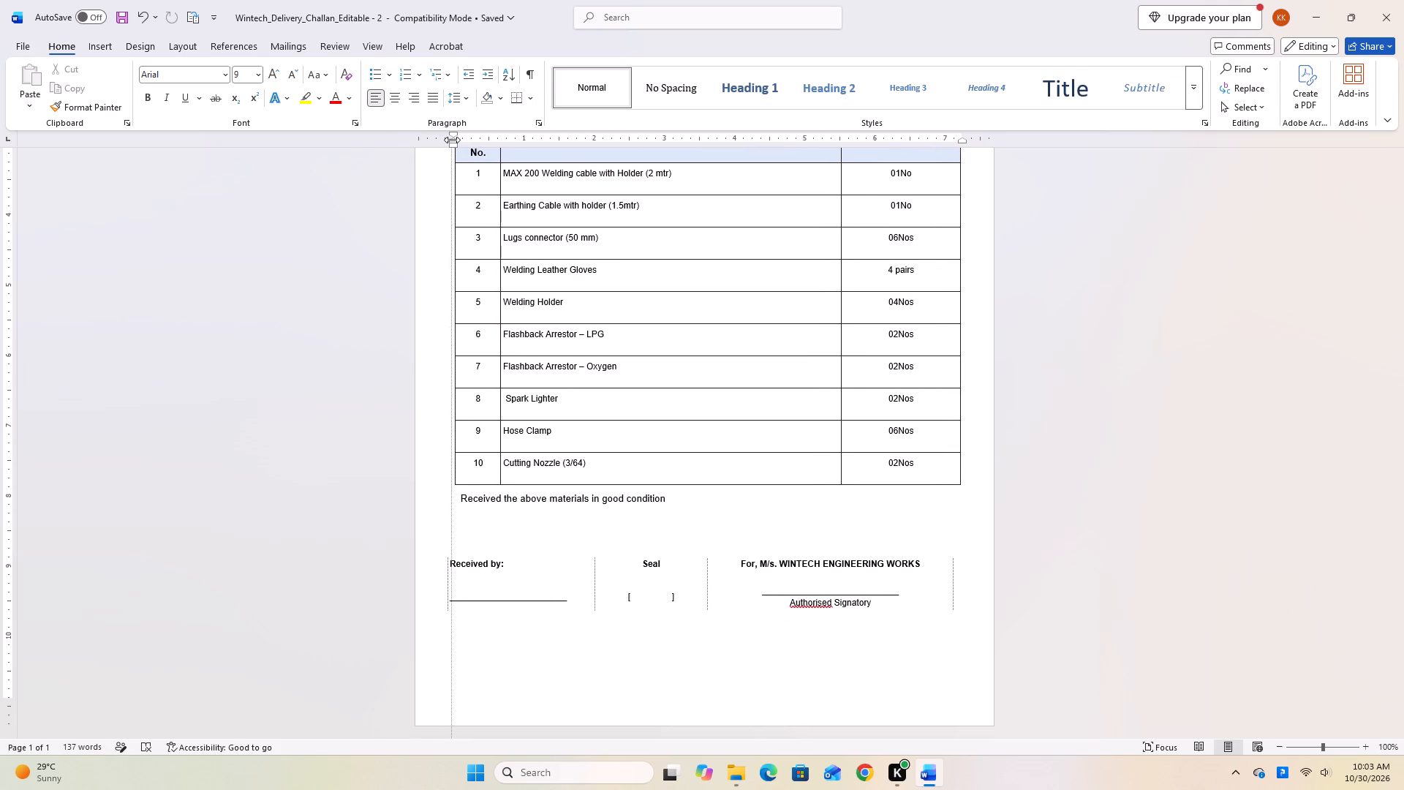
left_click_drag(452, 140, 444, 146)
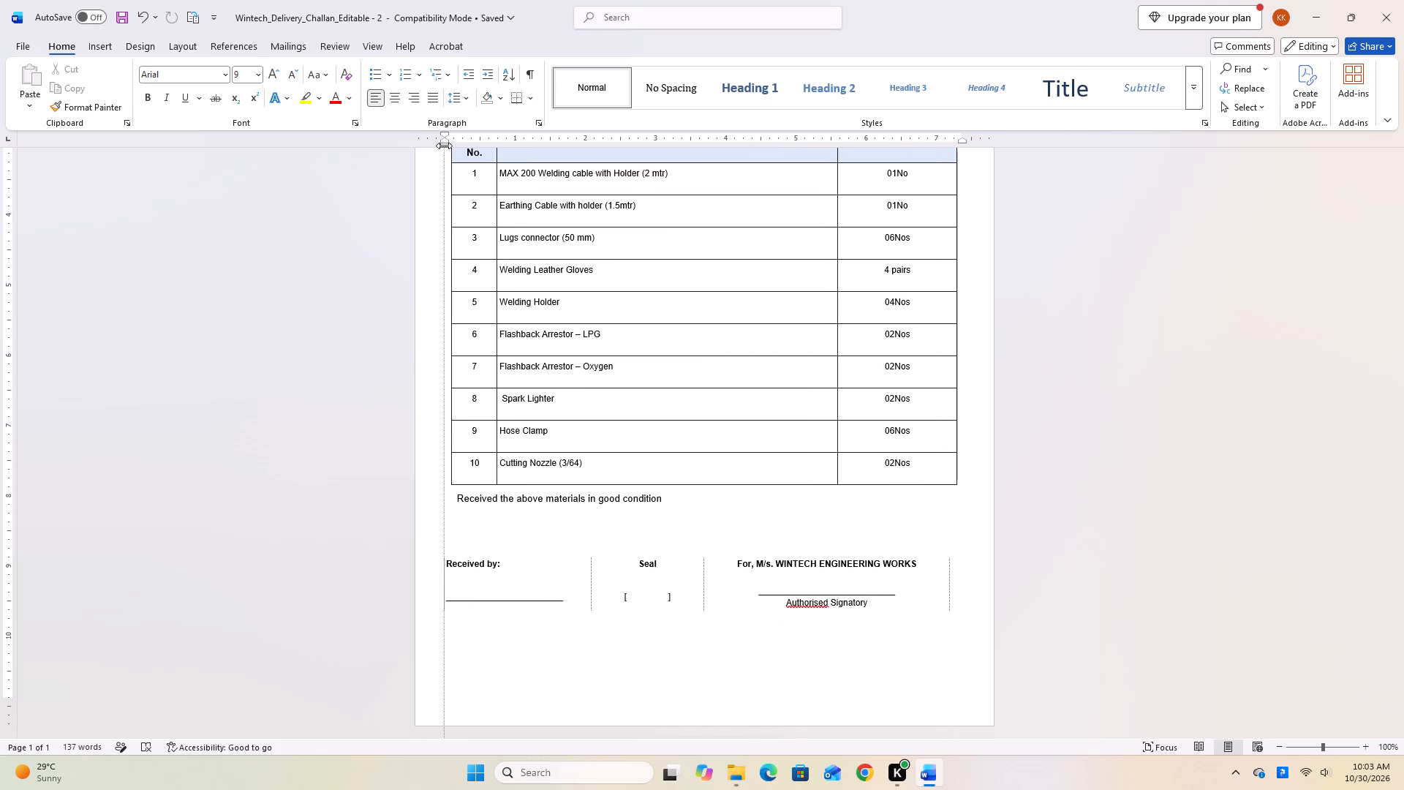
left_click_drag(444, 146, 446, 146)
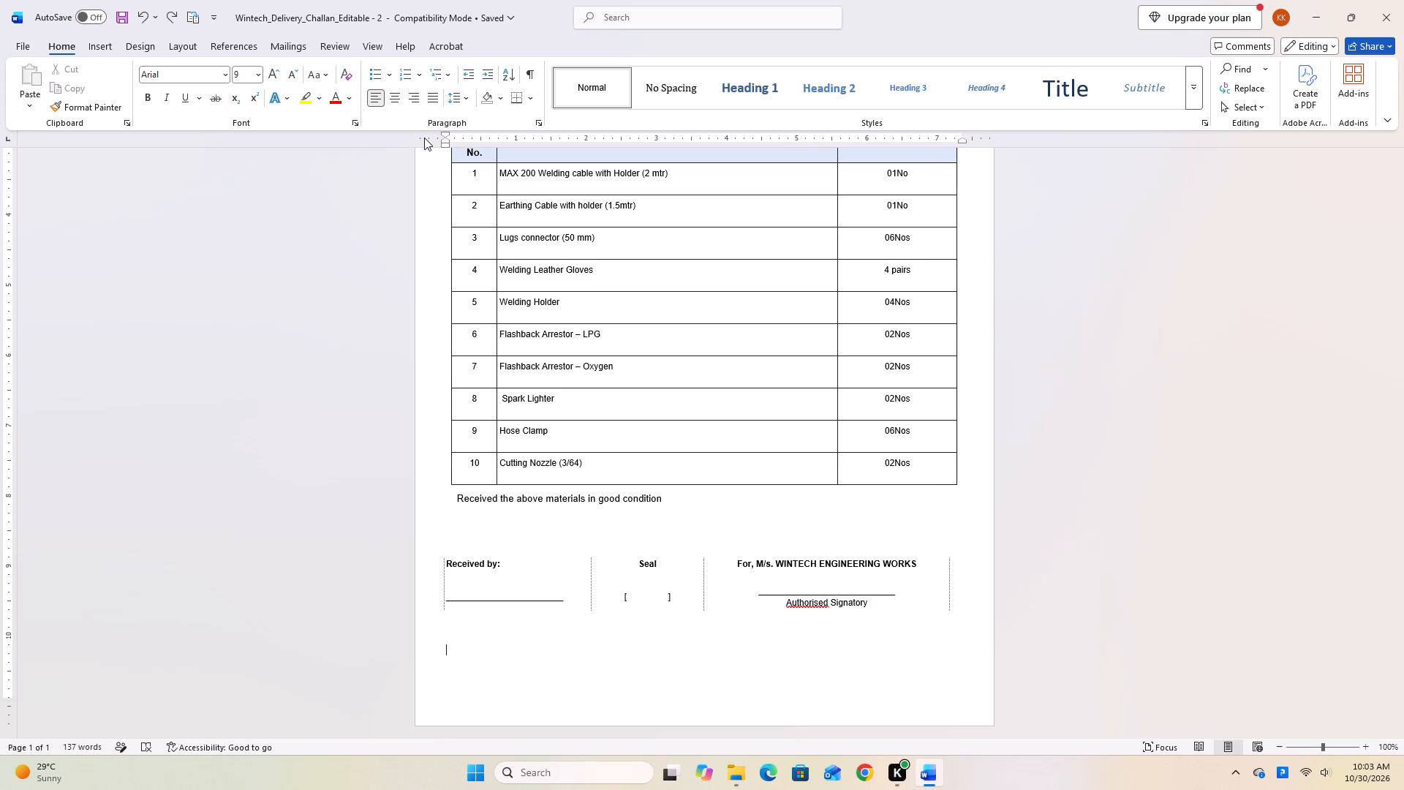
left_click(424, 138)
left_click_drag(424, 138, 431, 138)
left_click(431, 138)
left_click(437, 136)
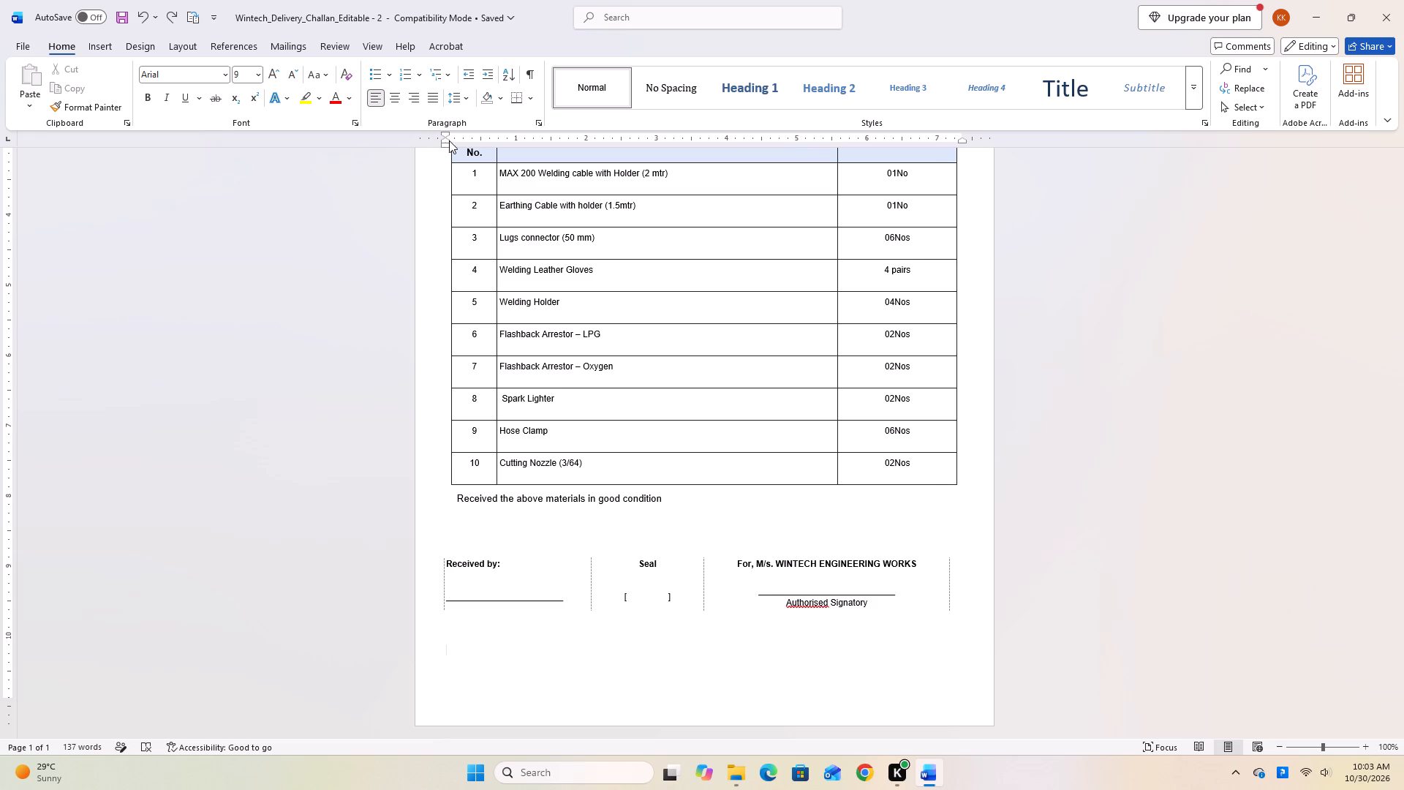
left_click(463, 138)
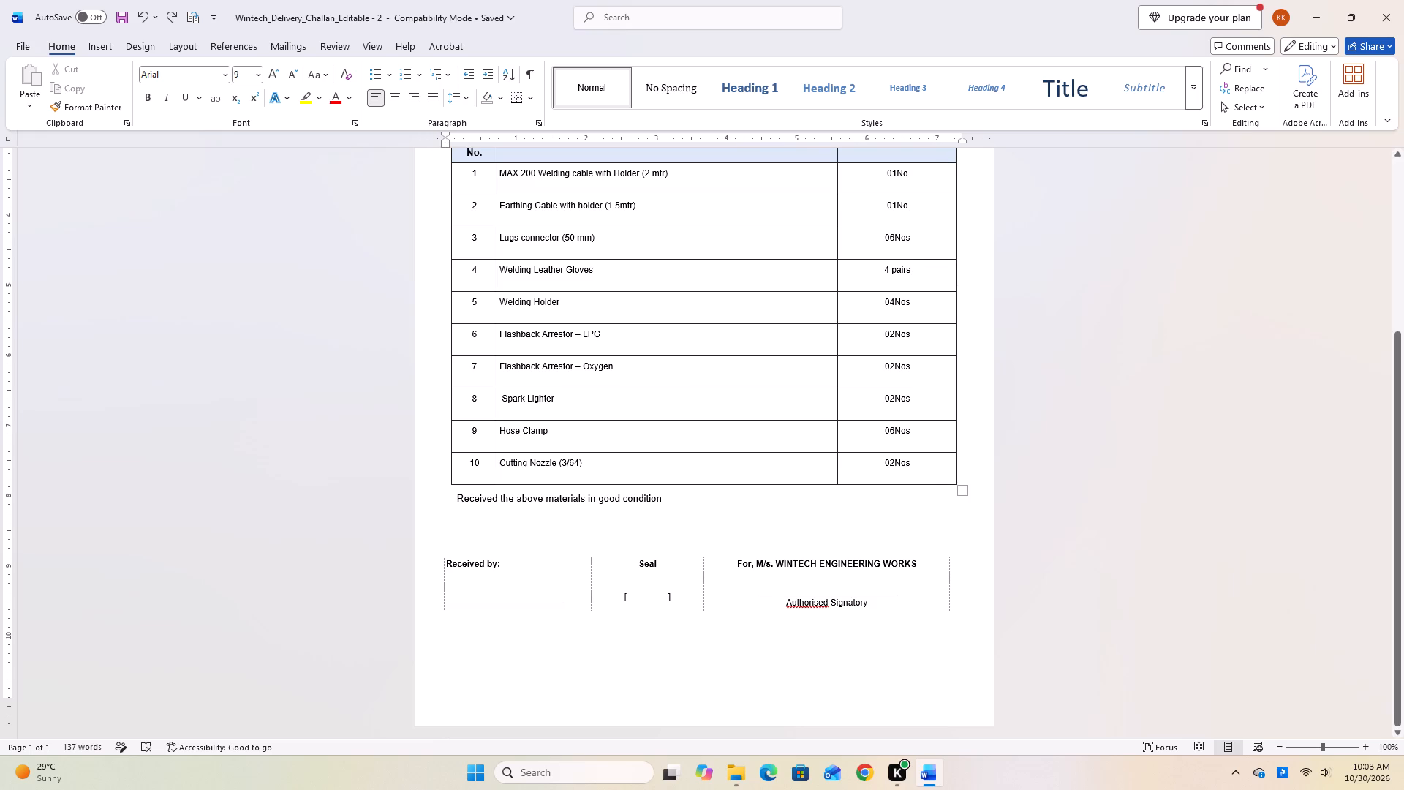
Set the print range to the current page only.
key("ctrl+p")
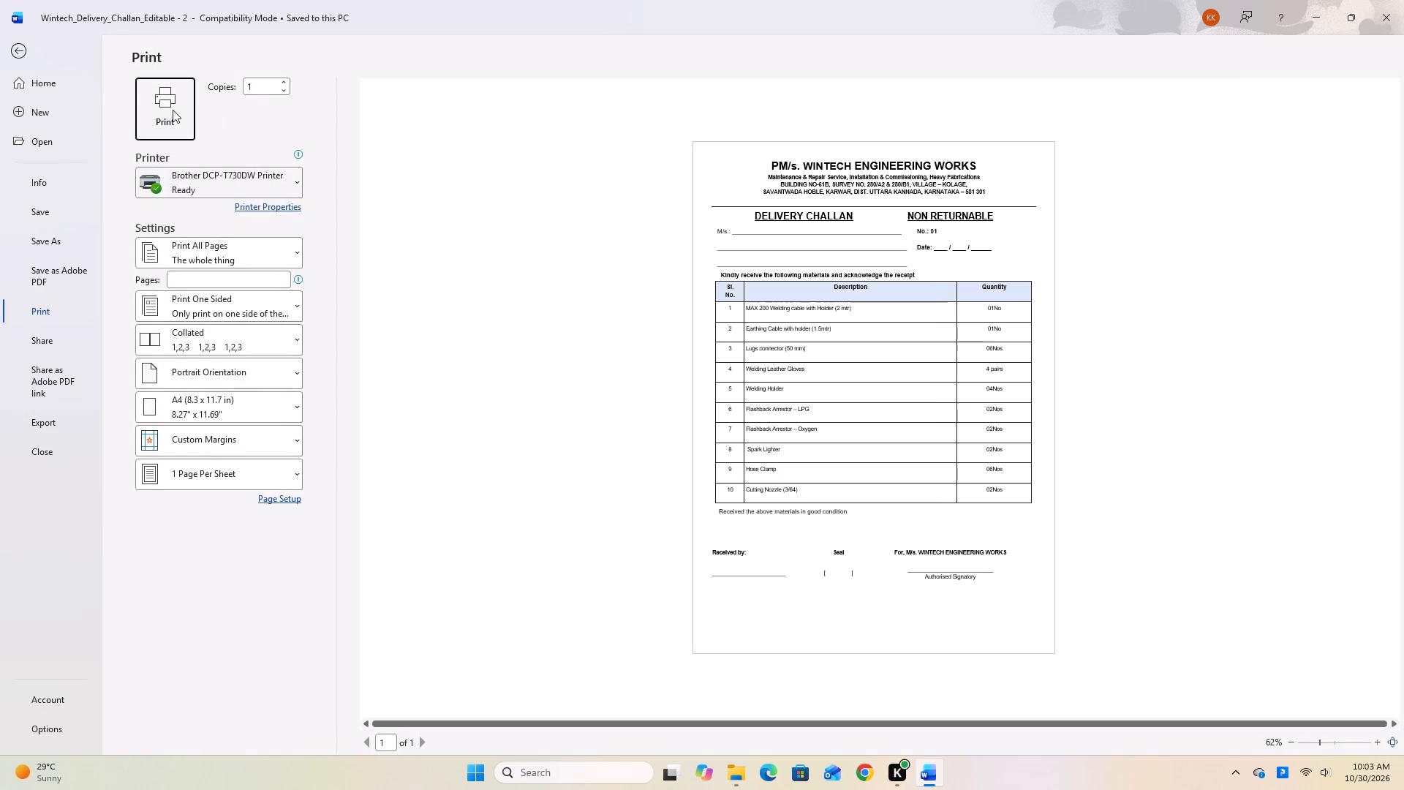
left_click(205, 249)
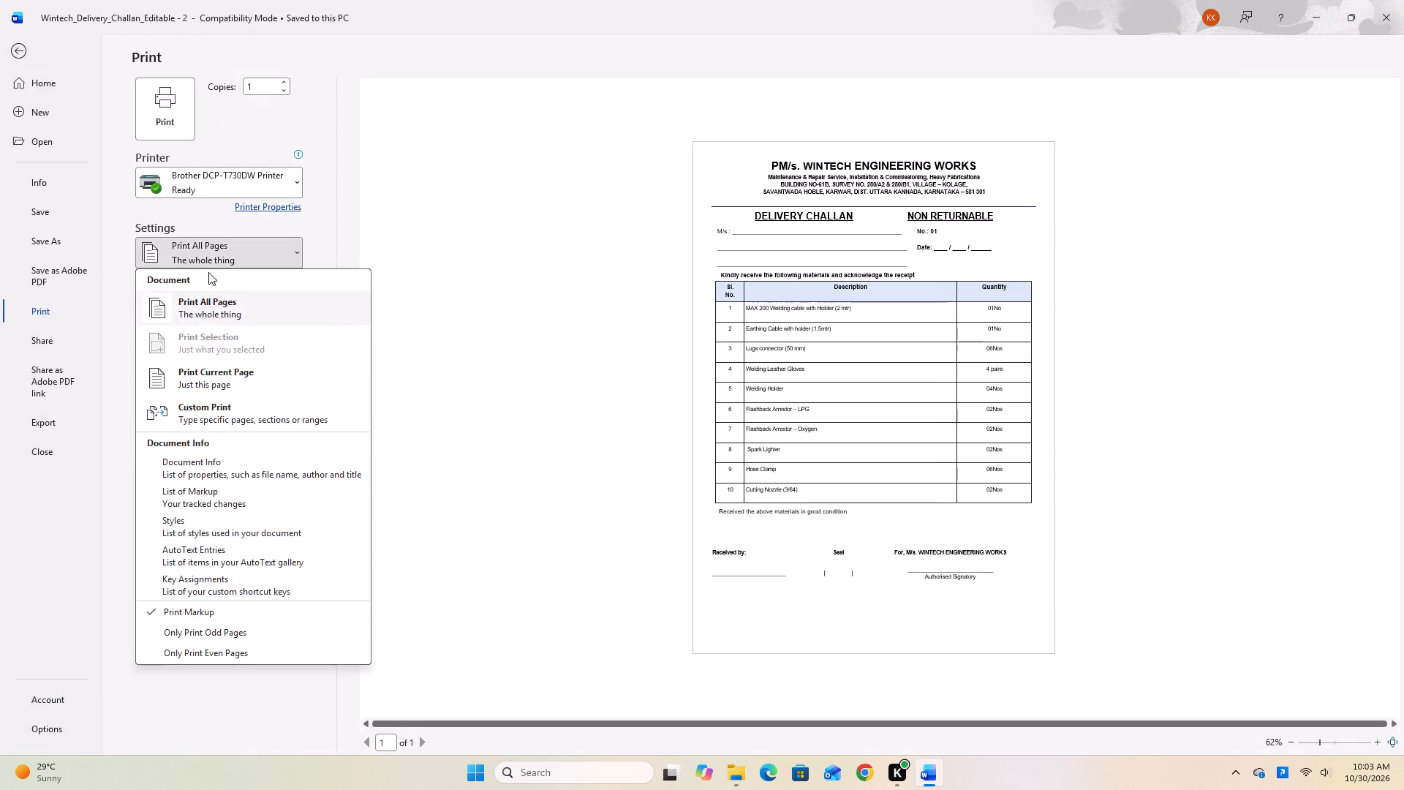
left_click(222, 380)
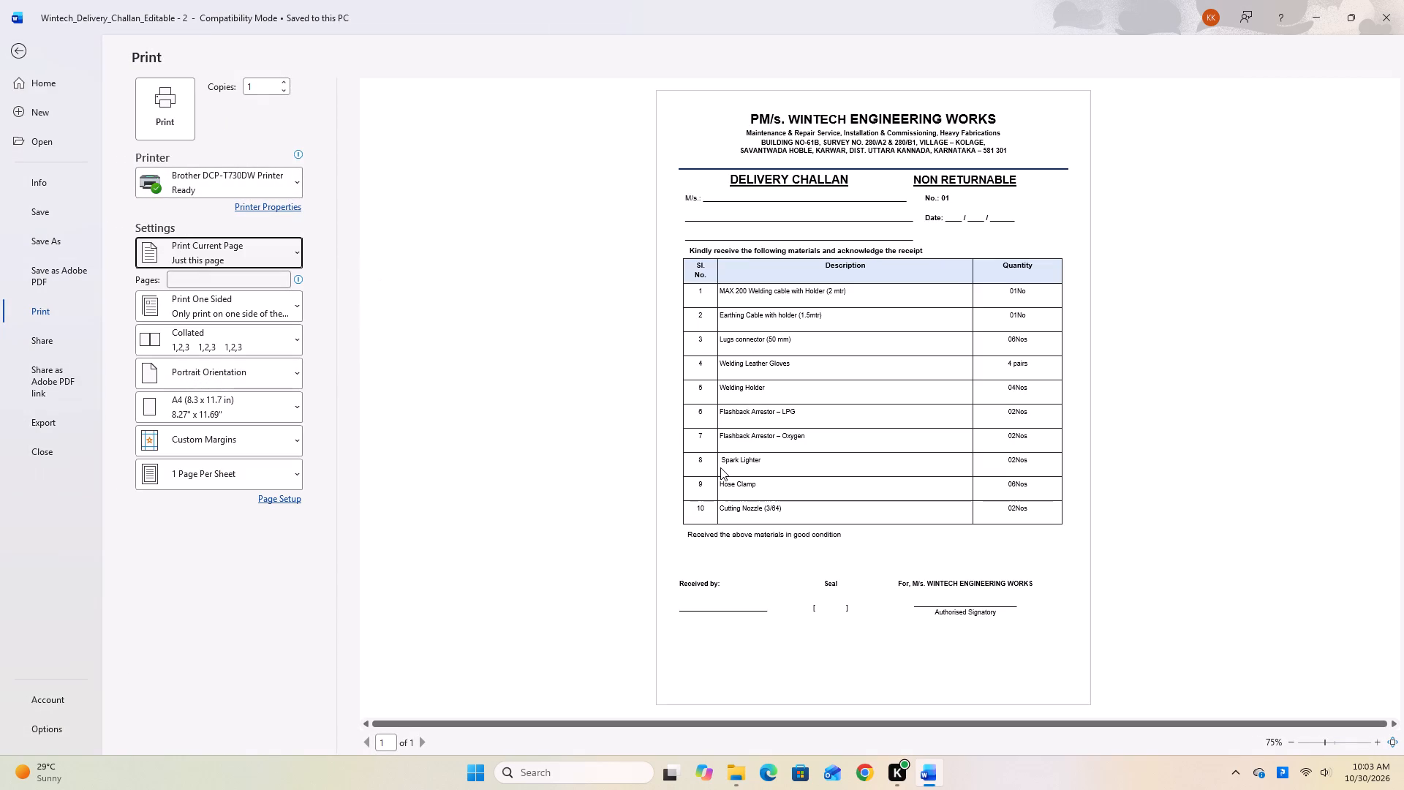
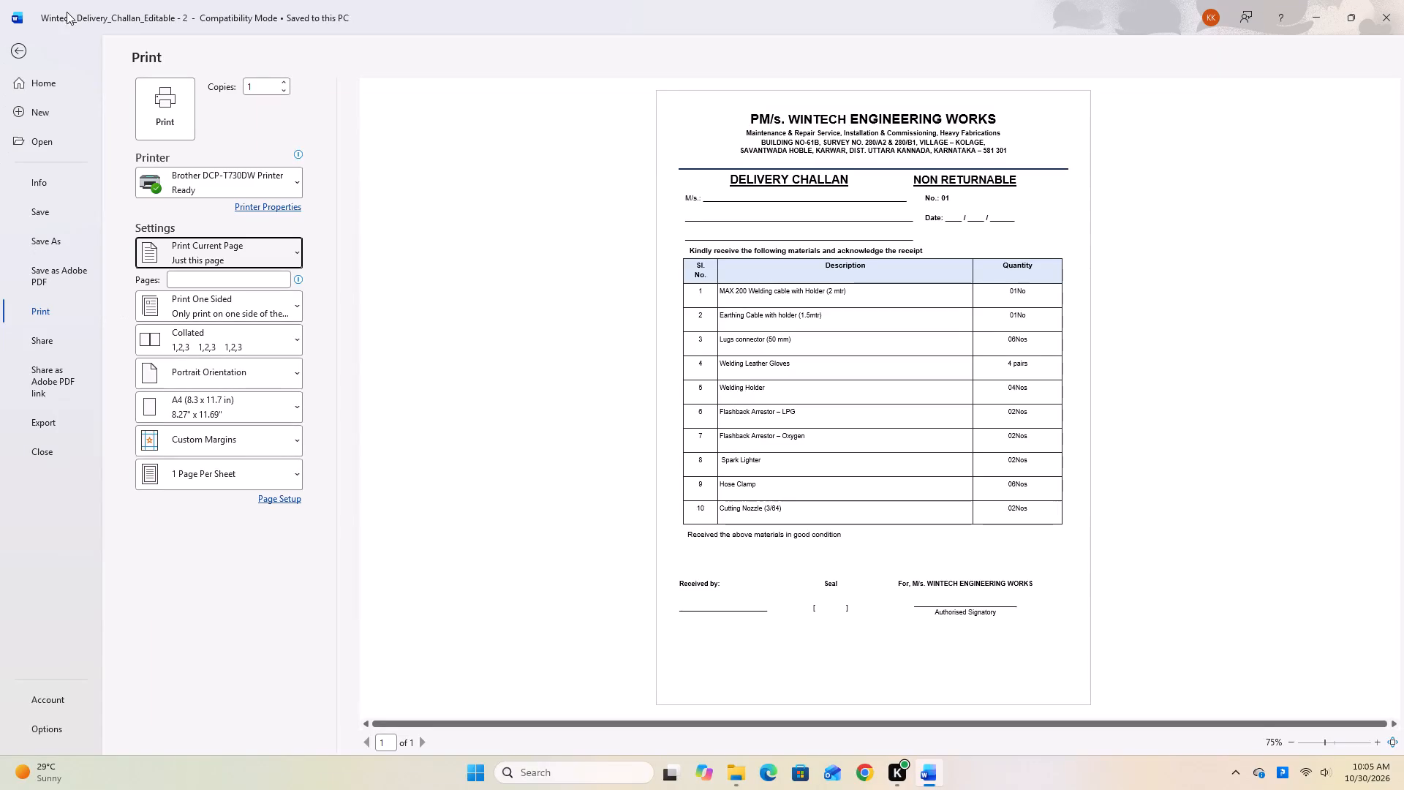
Return to the challan and try to shift the Seal brackets in the signature block by adding spaces after the closing bracket.
left_click(24, 51)
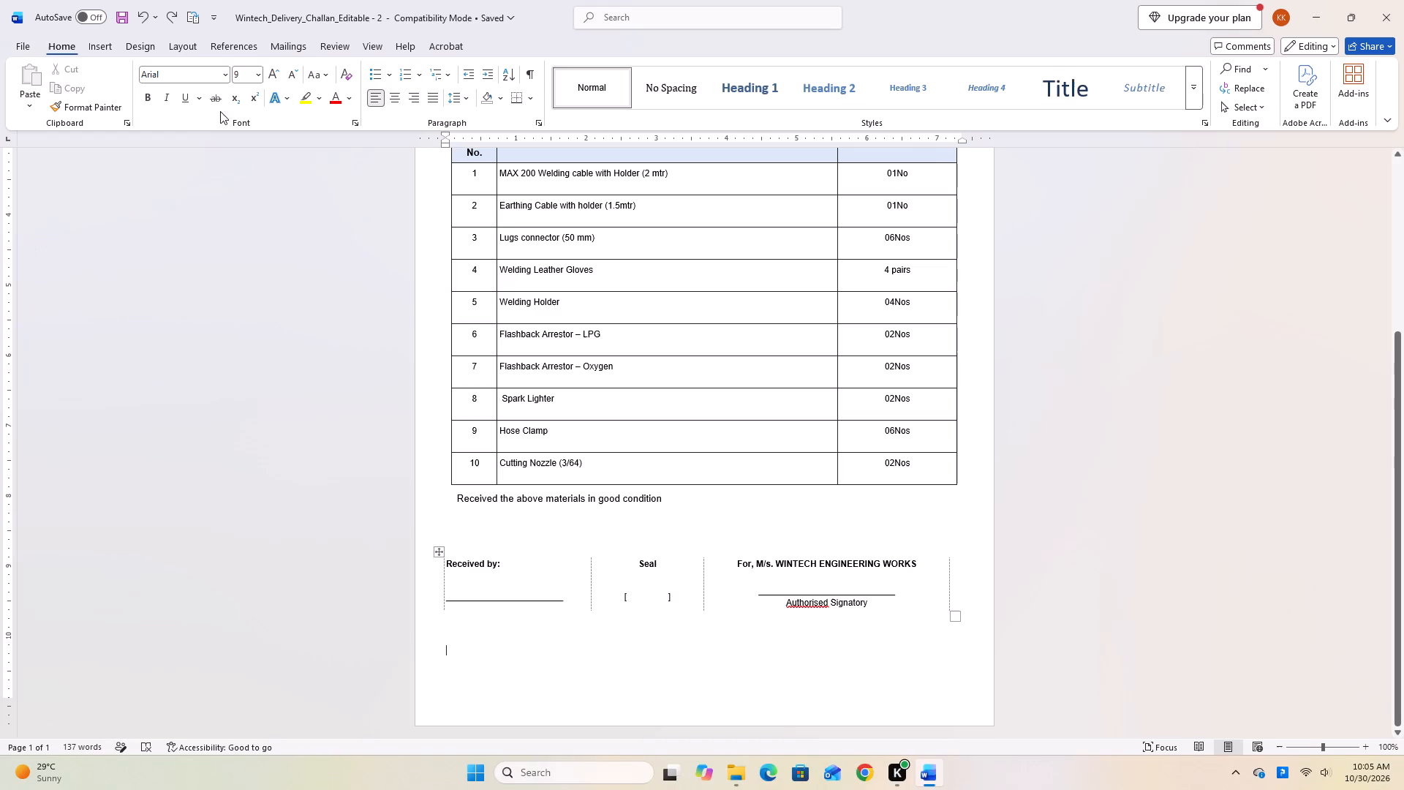
left_click(687, 596)
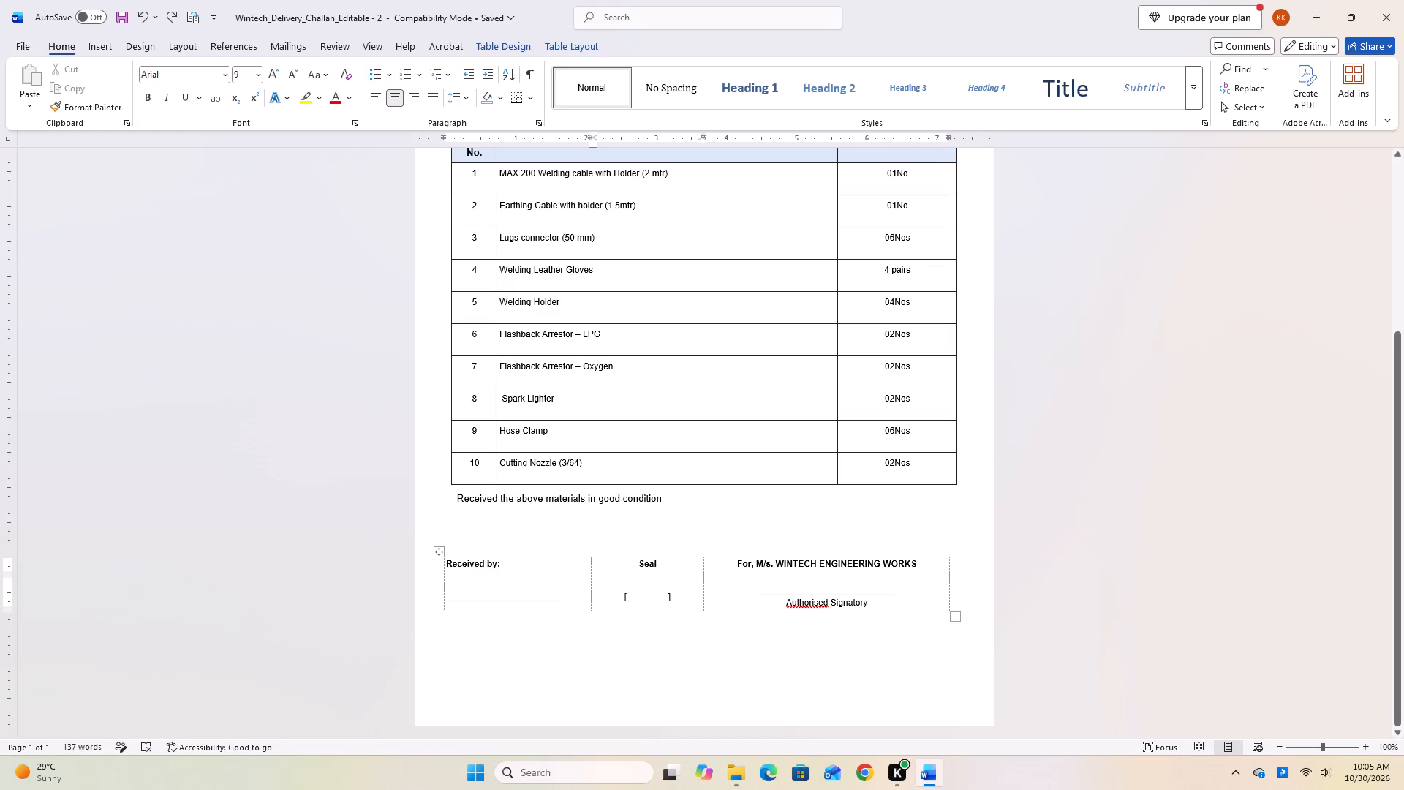
key("space")
key("space")
key("space")
key("space")
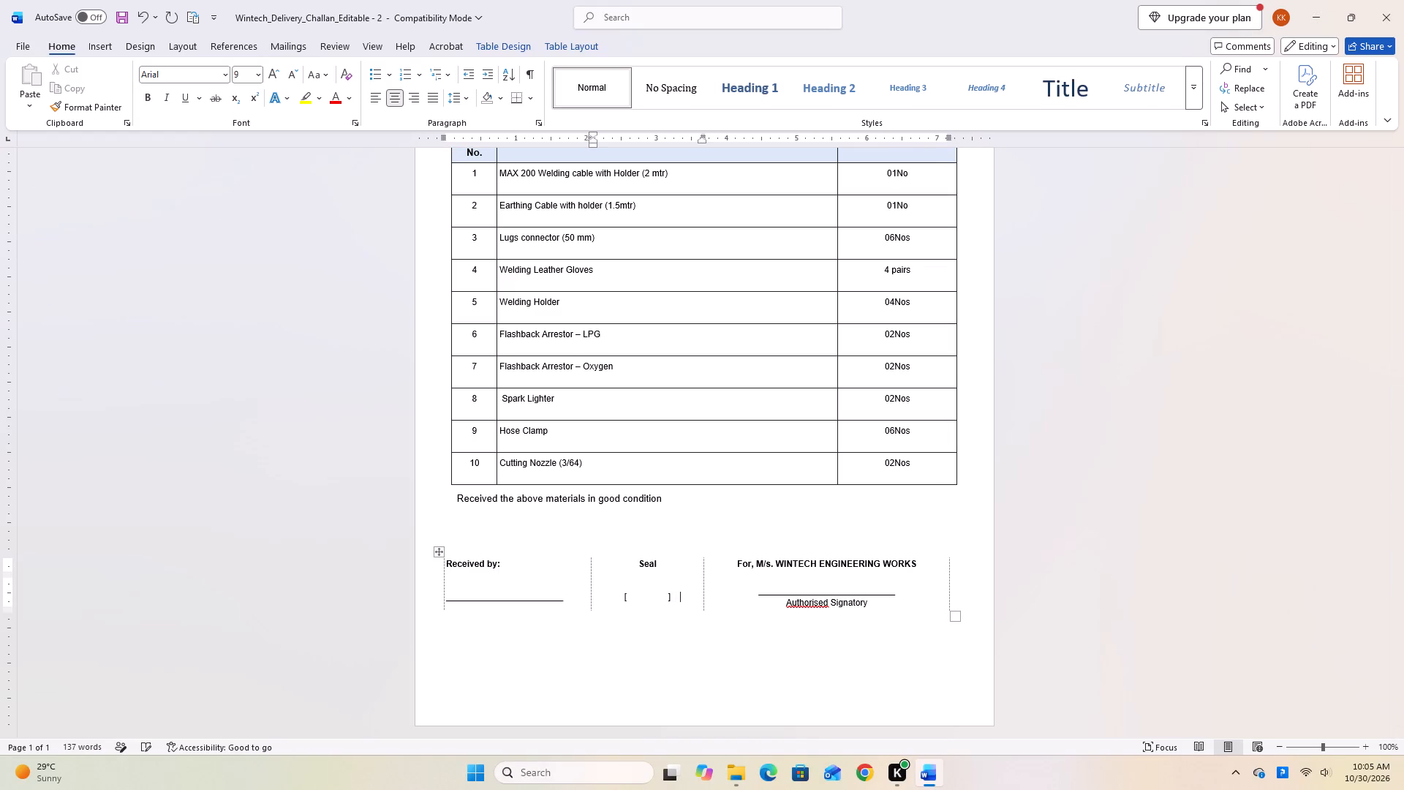
key("space")
key("space")
key("space")
key("space")
key("space")
key("space")
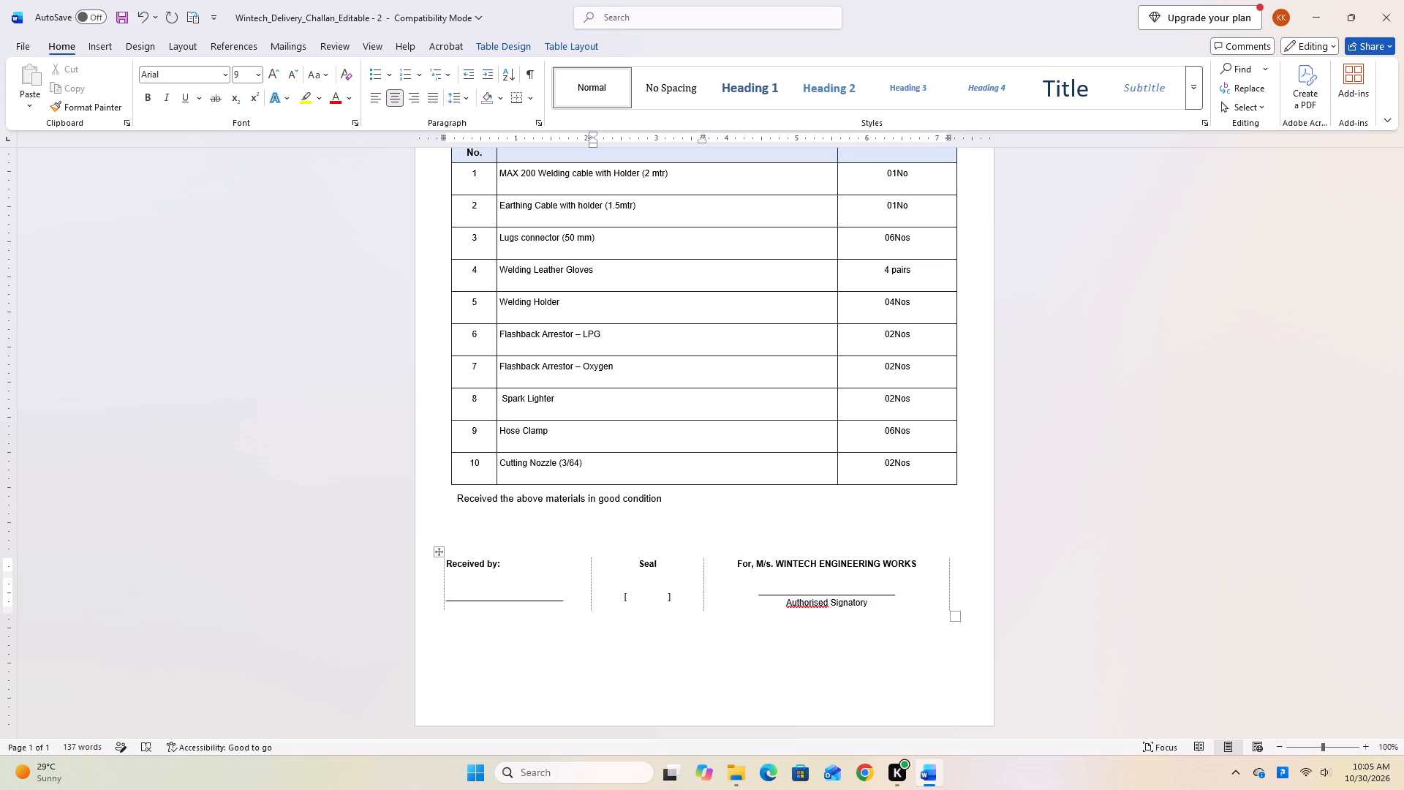
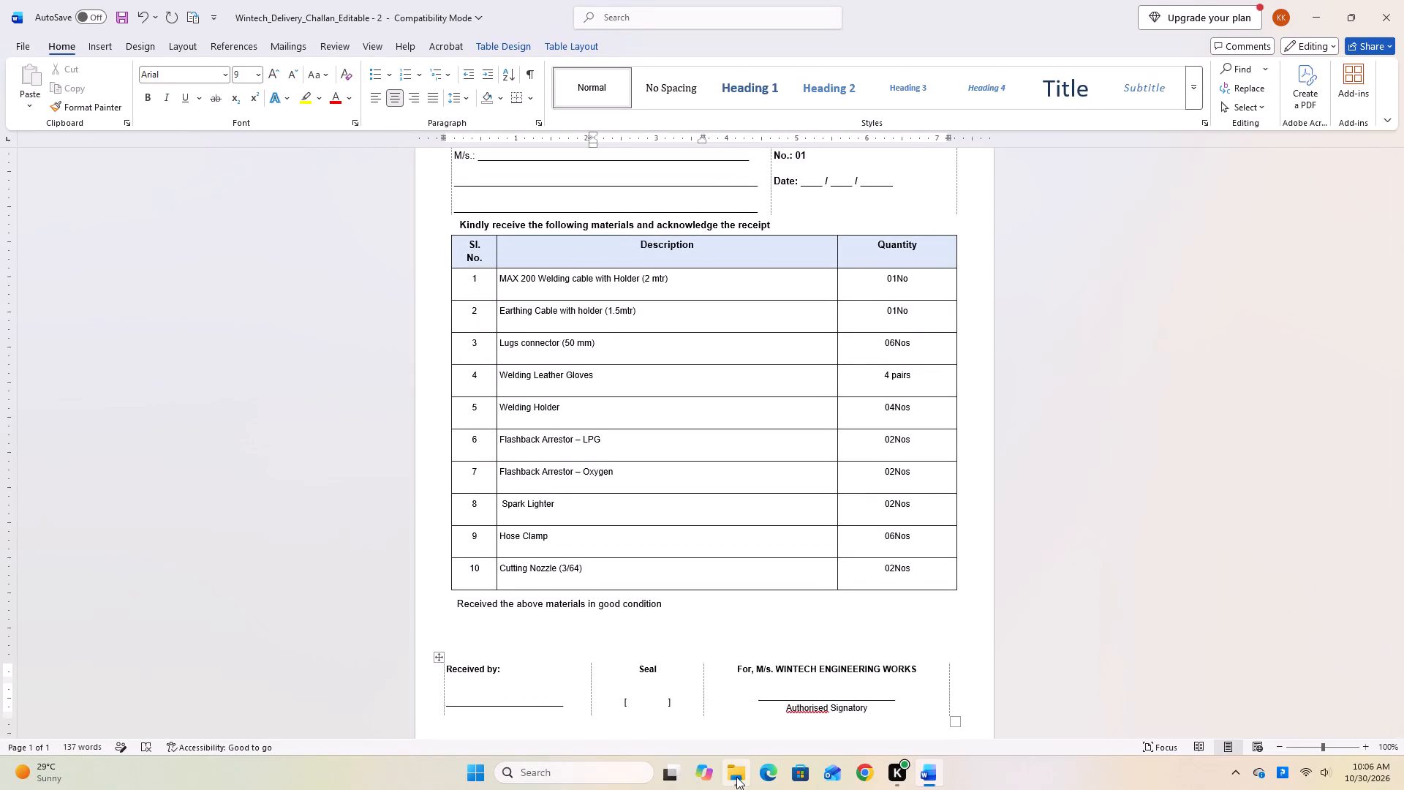
Open Wintech_Delivery_Challan_Editable - 1 from the Passes folder and examine its materials table and signature block layout for comparison.
left_click(710, 721)
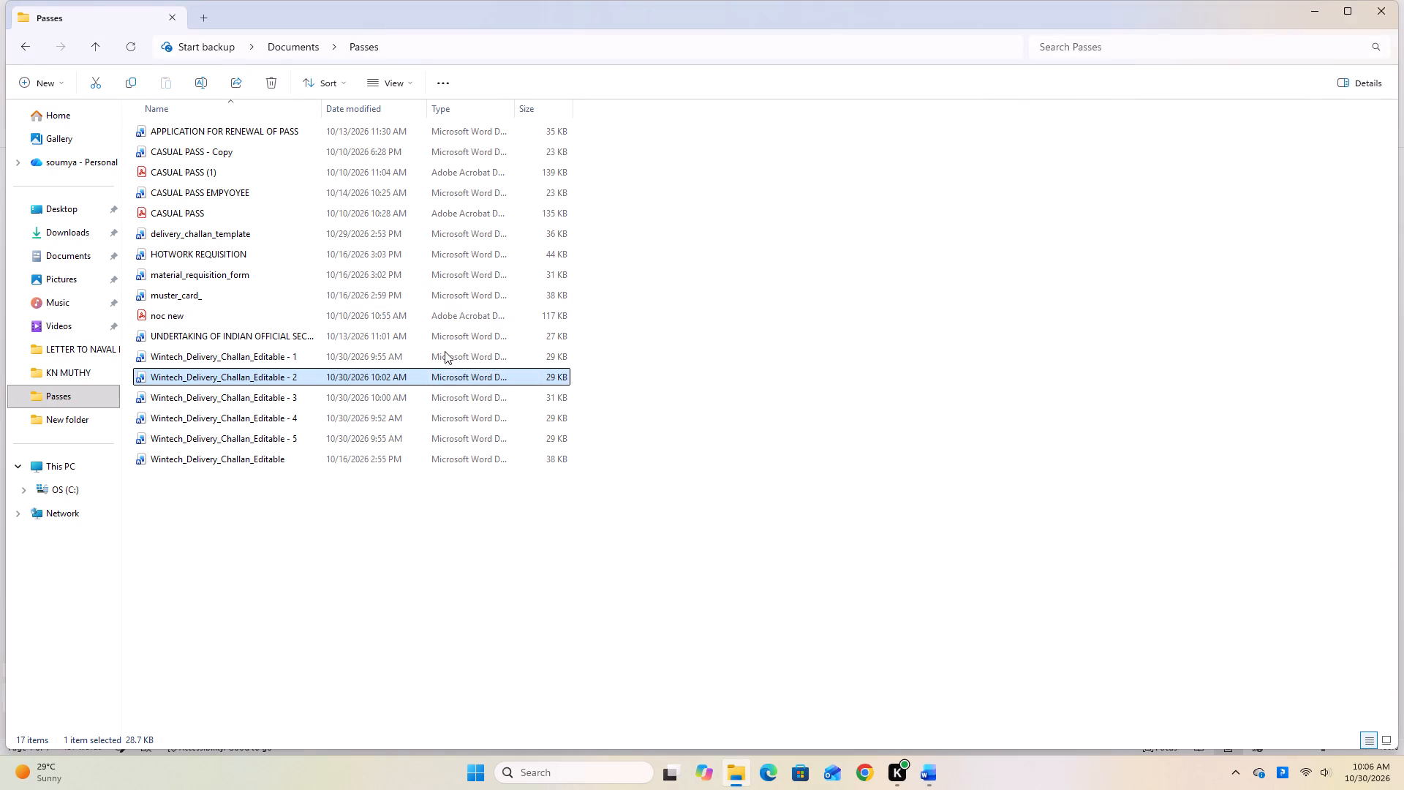
double_click(445, 352)
left_click(445, 352)
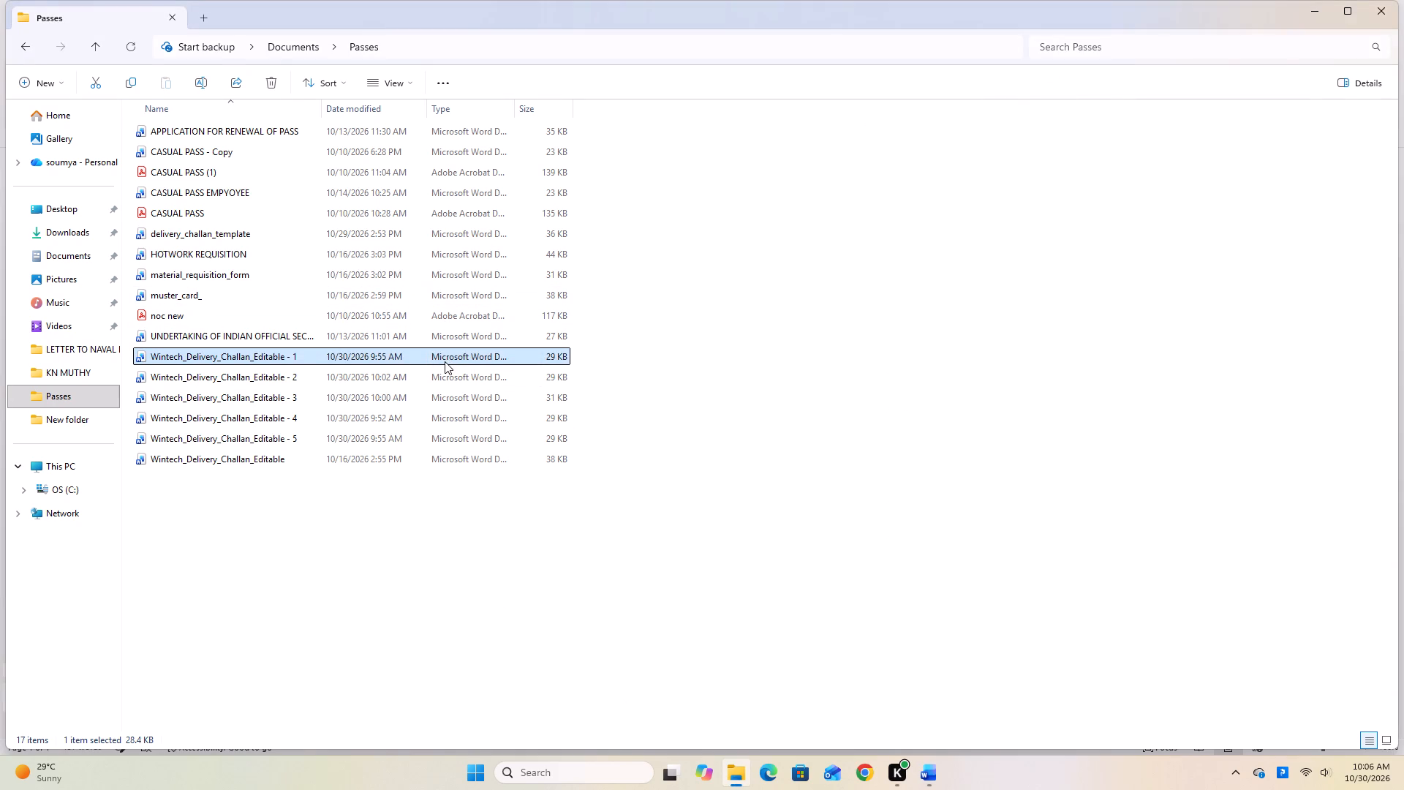
double_click(445, 354)
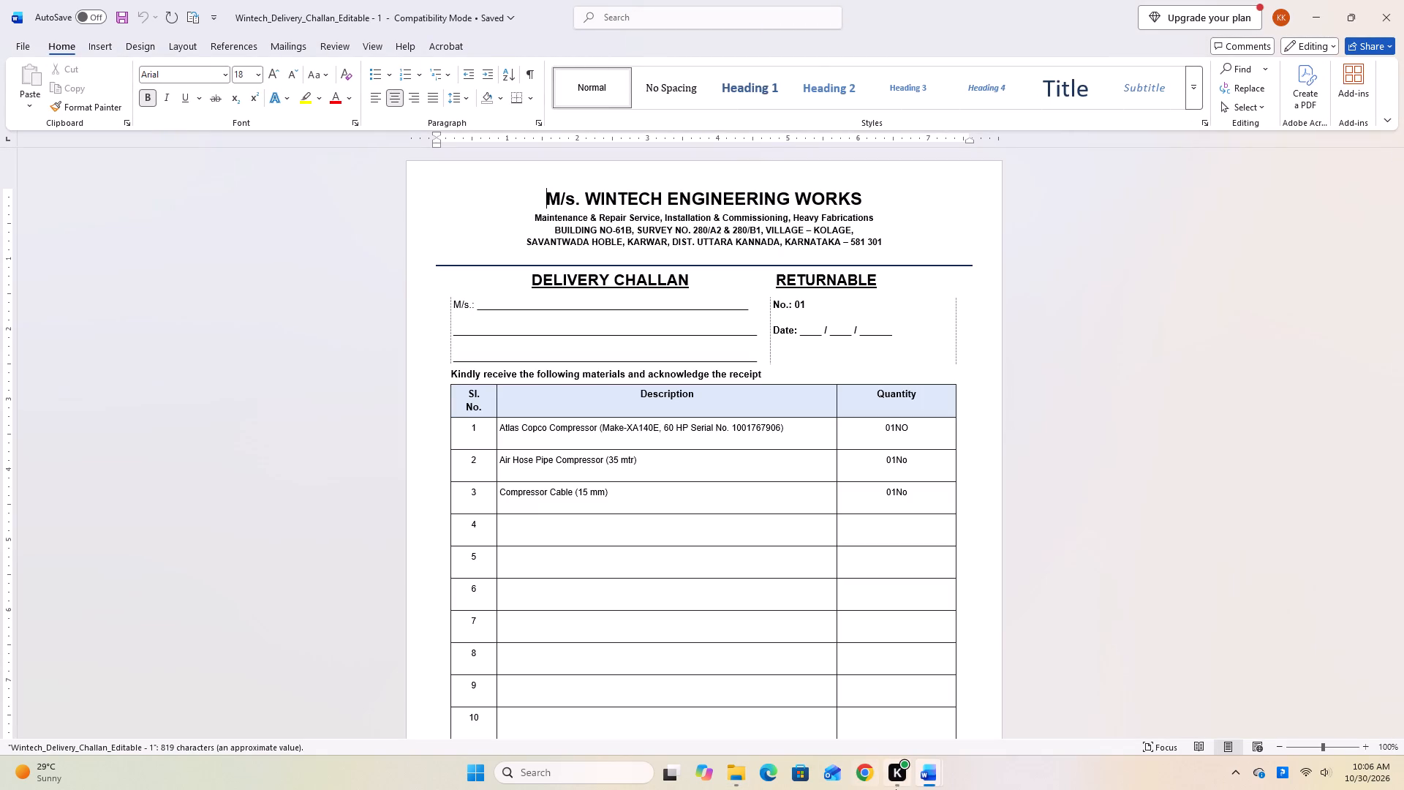
scroll(916, 565, "down", 2)
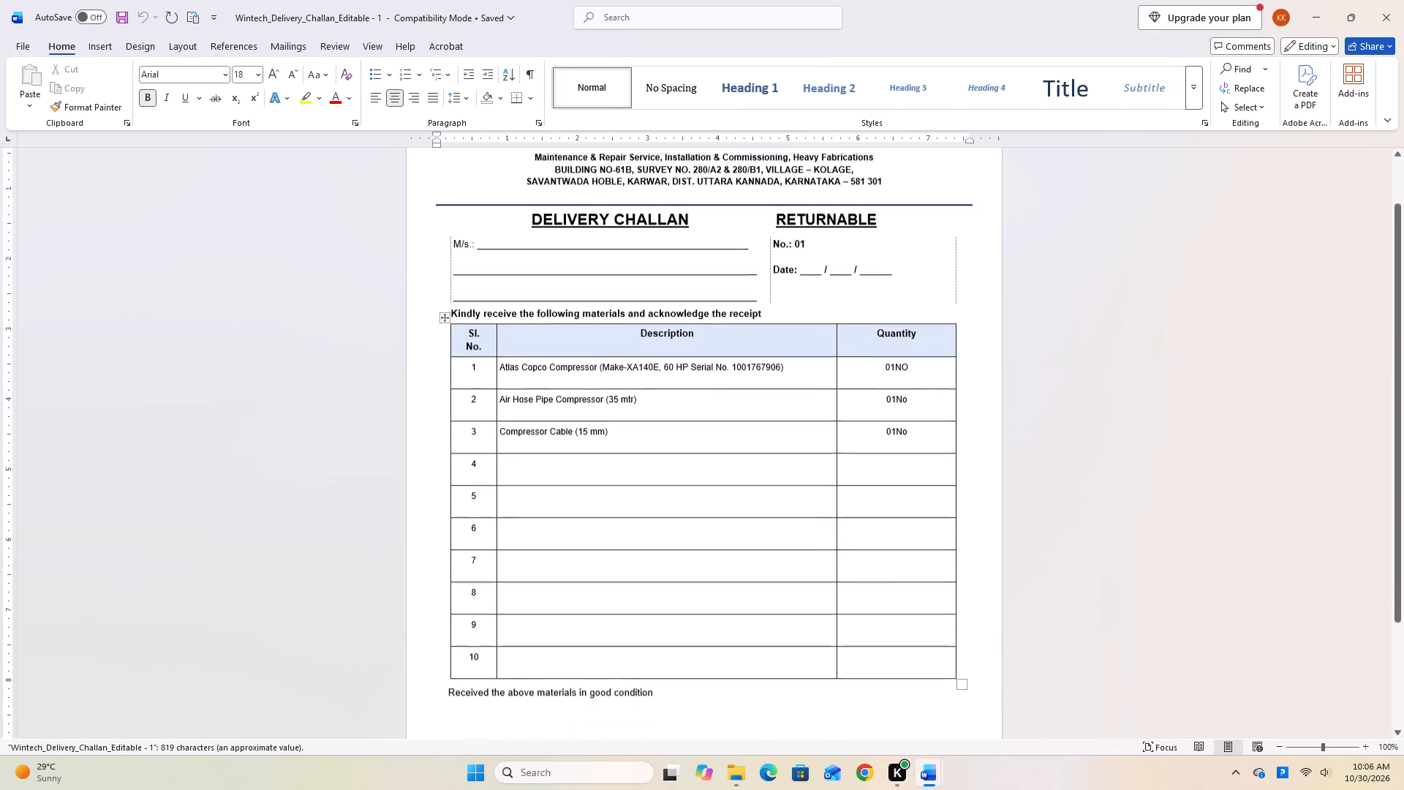
scroll(916, 565, "down", 1)
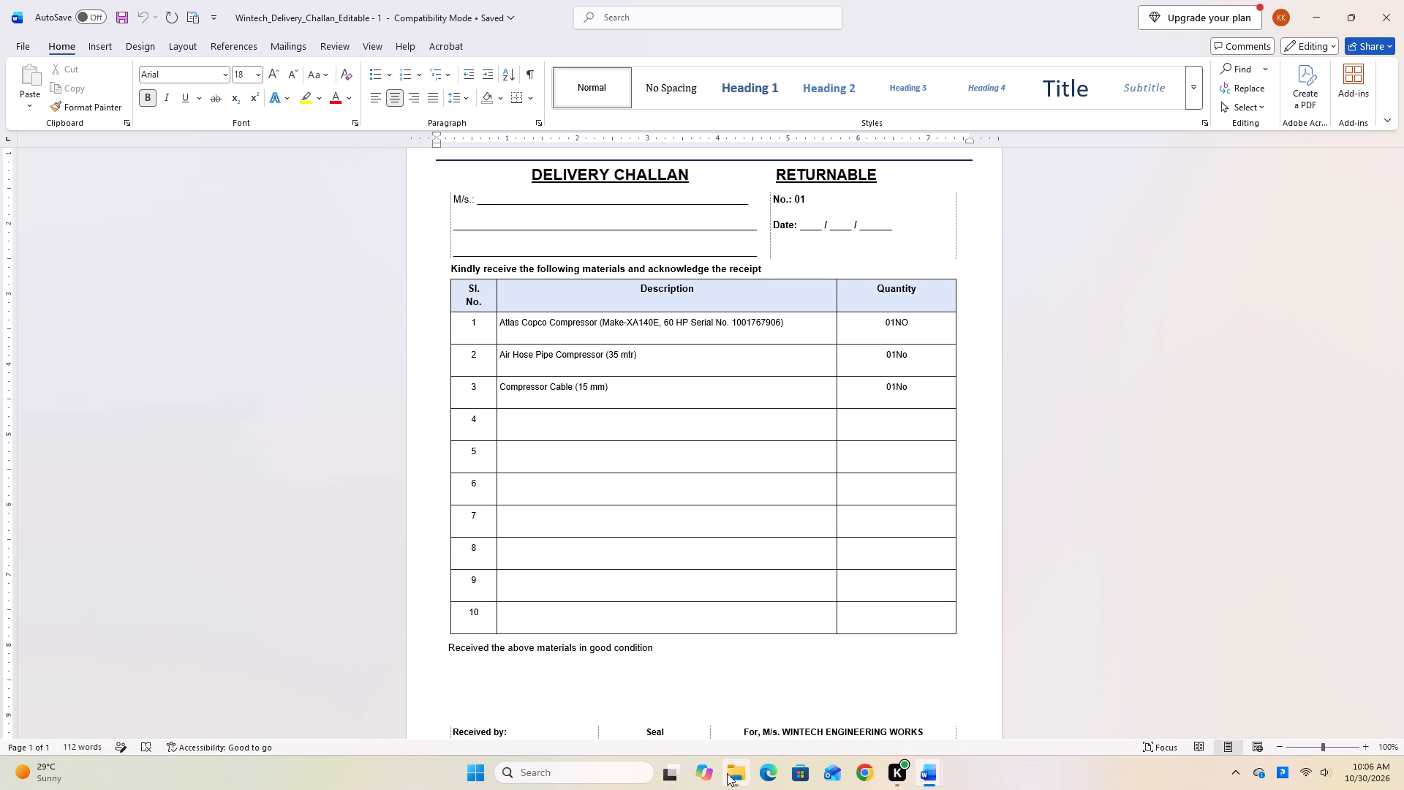
Switch back to Wintech_Delivery_Challan_Editable - 2 through the Passes folder.
left_click(736, 710)
left_click(481, 370)
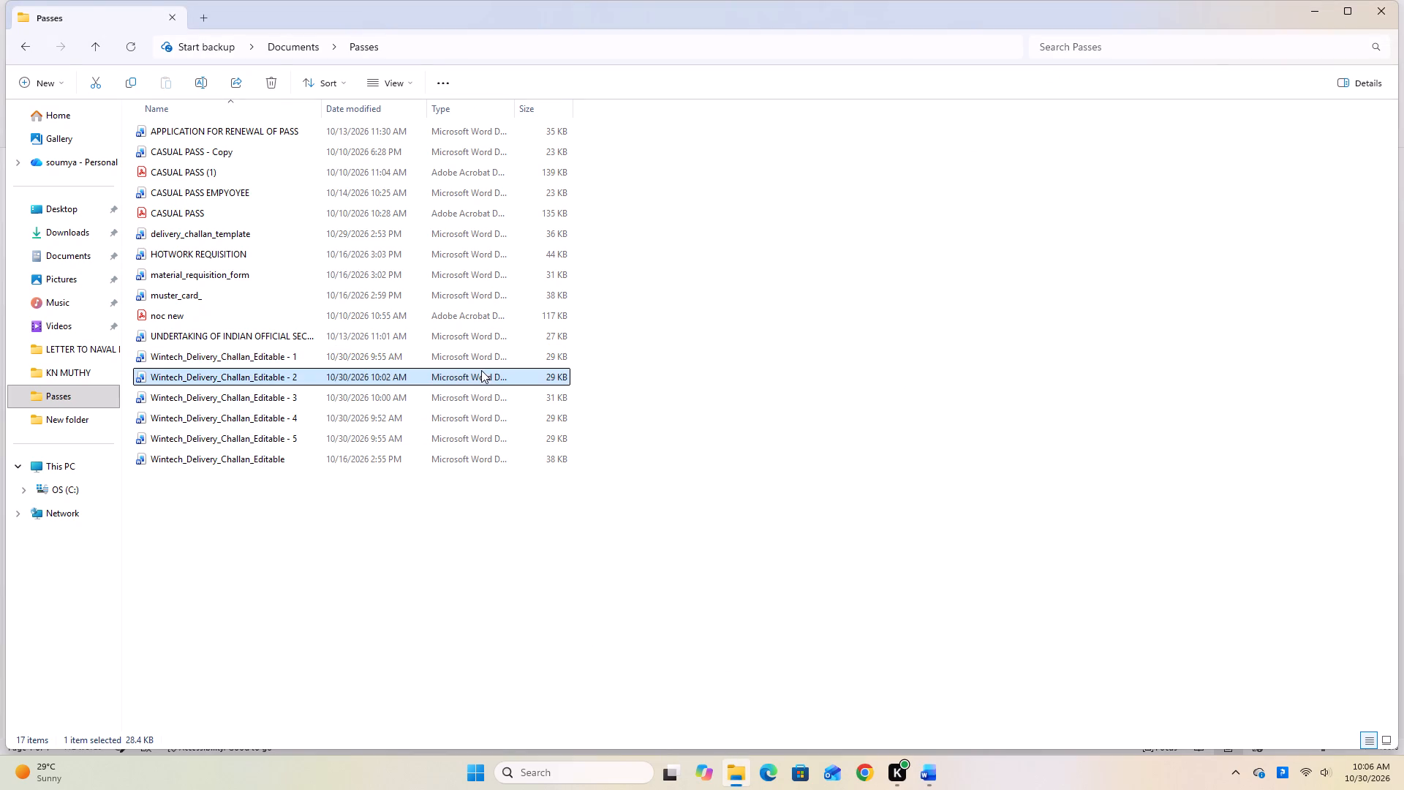
double_click(480, 373)
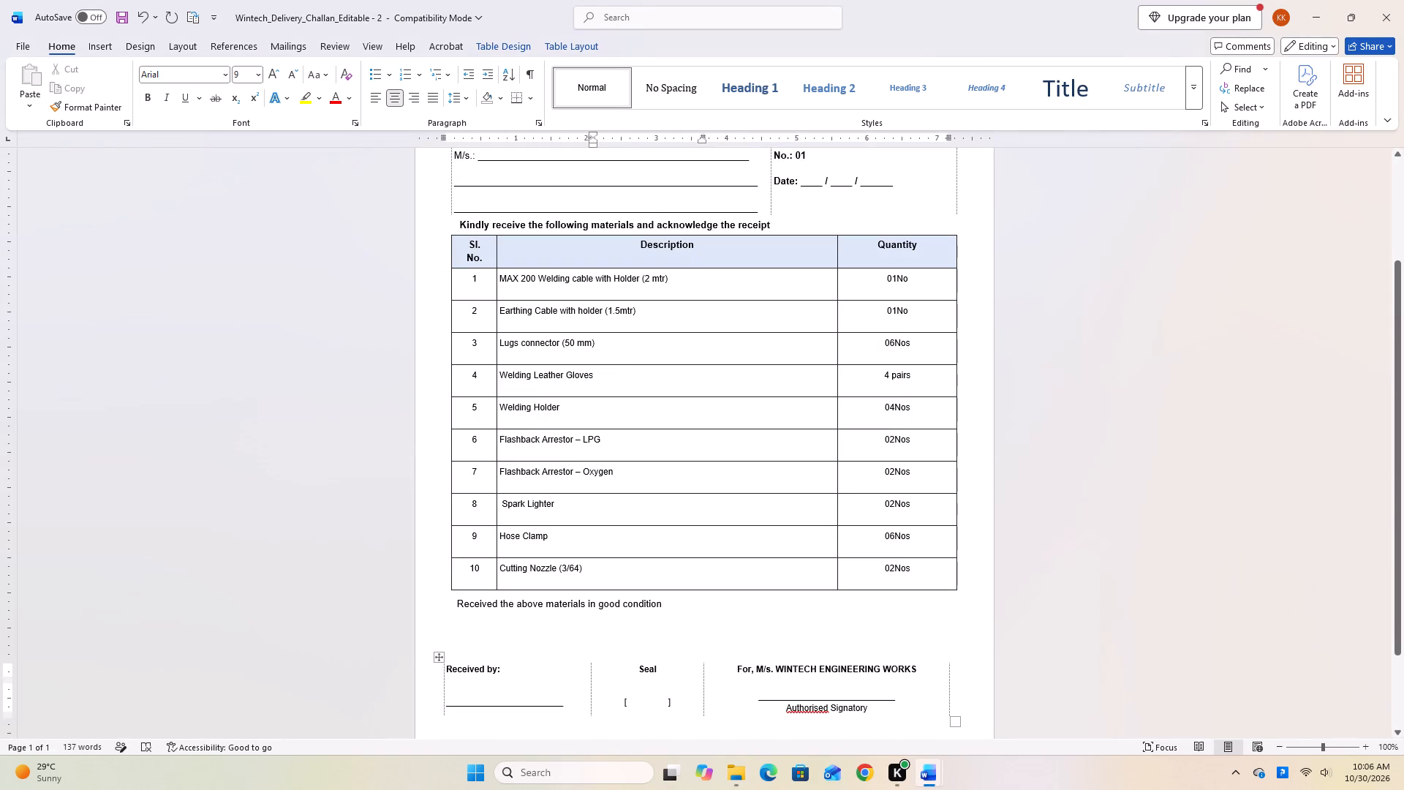
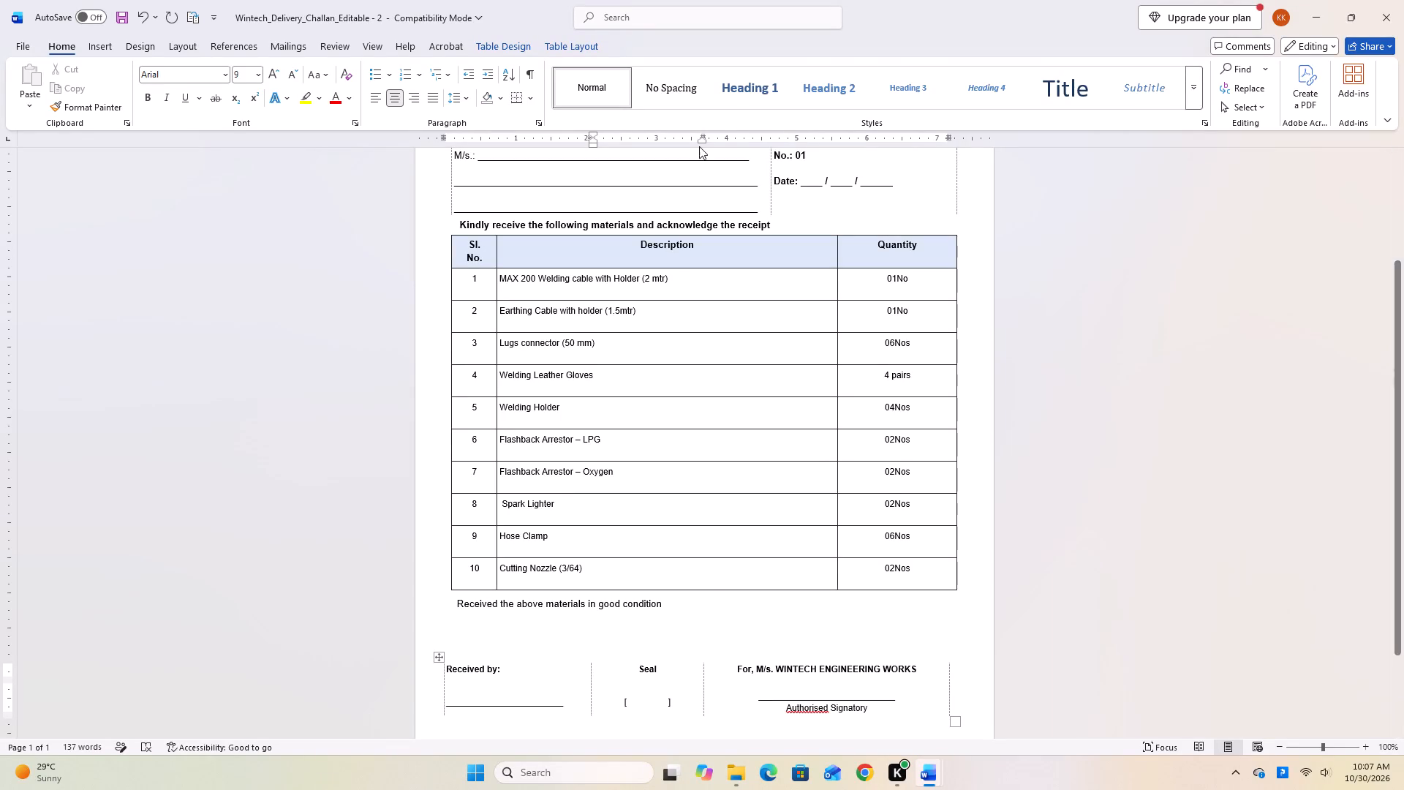
Widen the Seal column of the signature block by moving its boundary with the Wintech Engineering Works signatory column.
left_click_drag(702, 137, 741, 148)
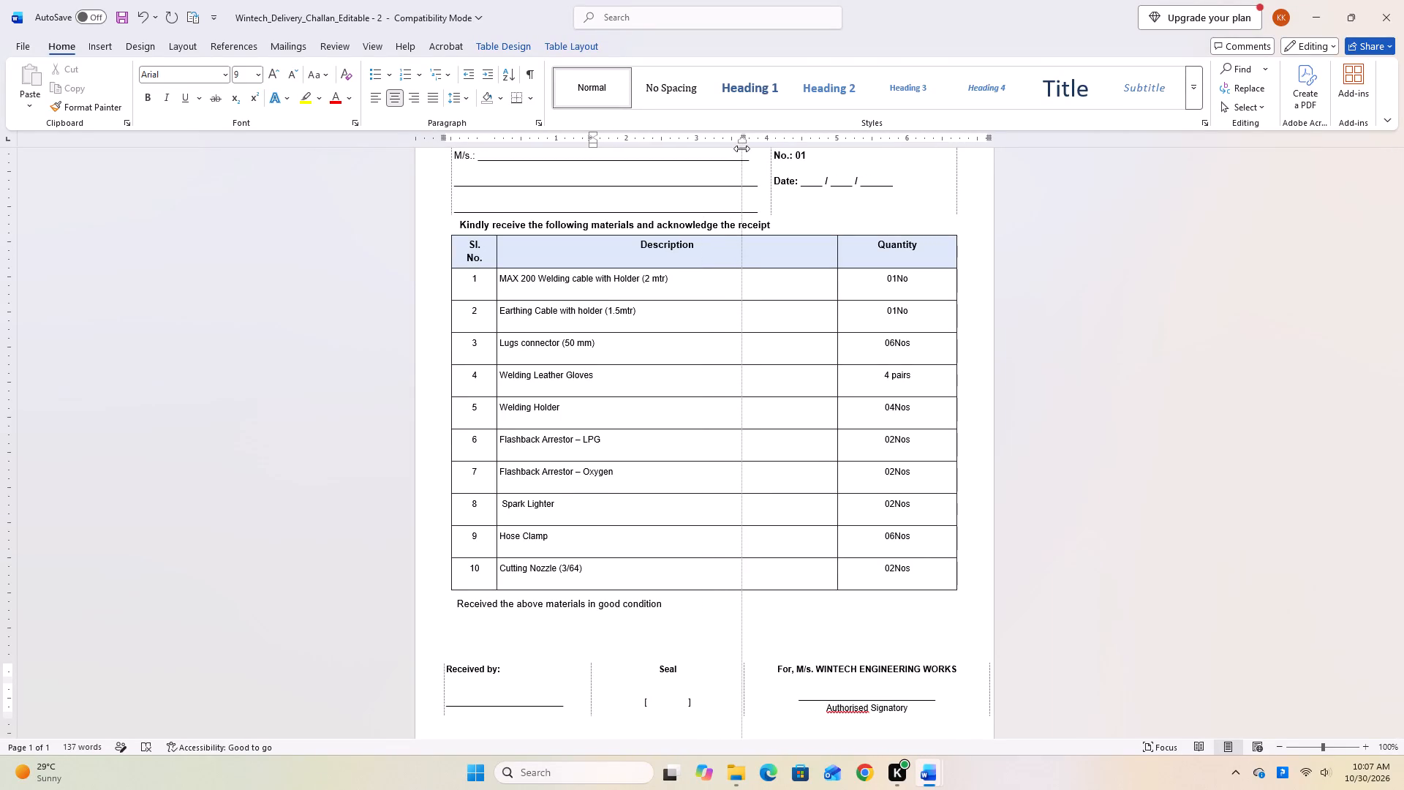
left_click_drag(741, 148, 740, 154)
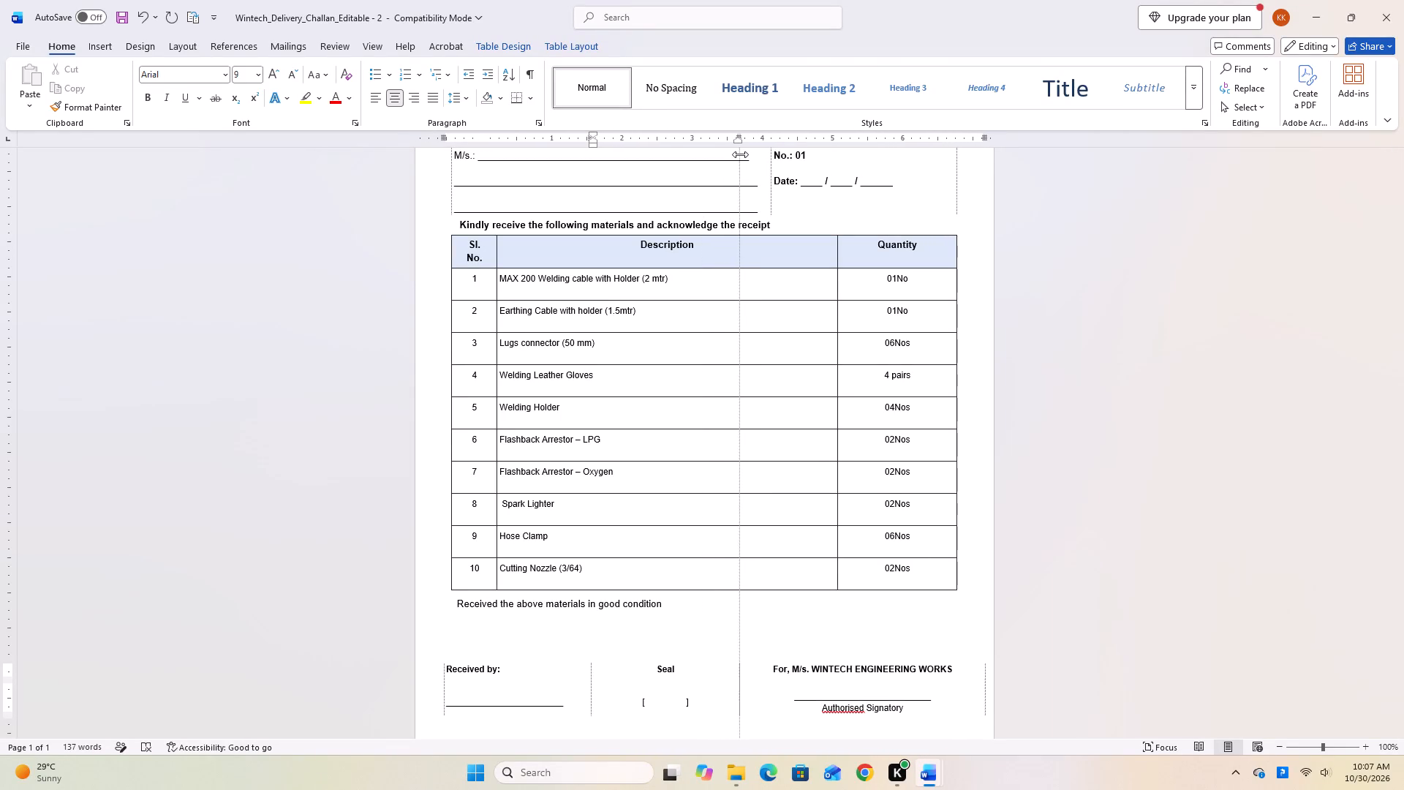
left_click_drag(740, 154, 741, 154)
left_click_drag(741, 154, 744, 156)
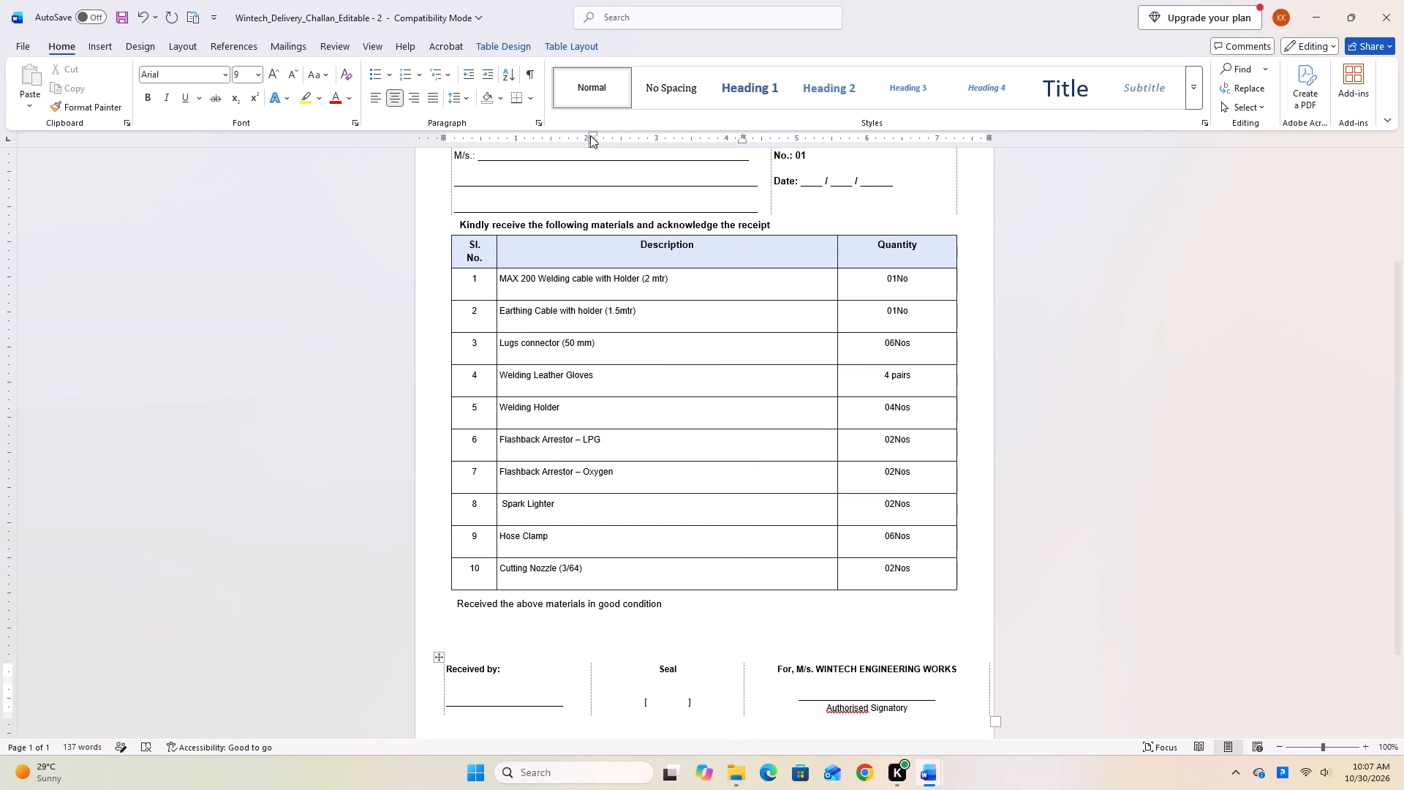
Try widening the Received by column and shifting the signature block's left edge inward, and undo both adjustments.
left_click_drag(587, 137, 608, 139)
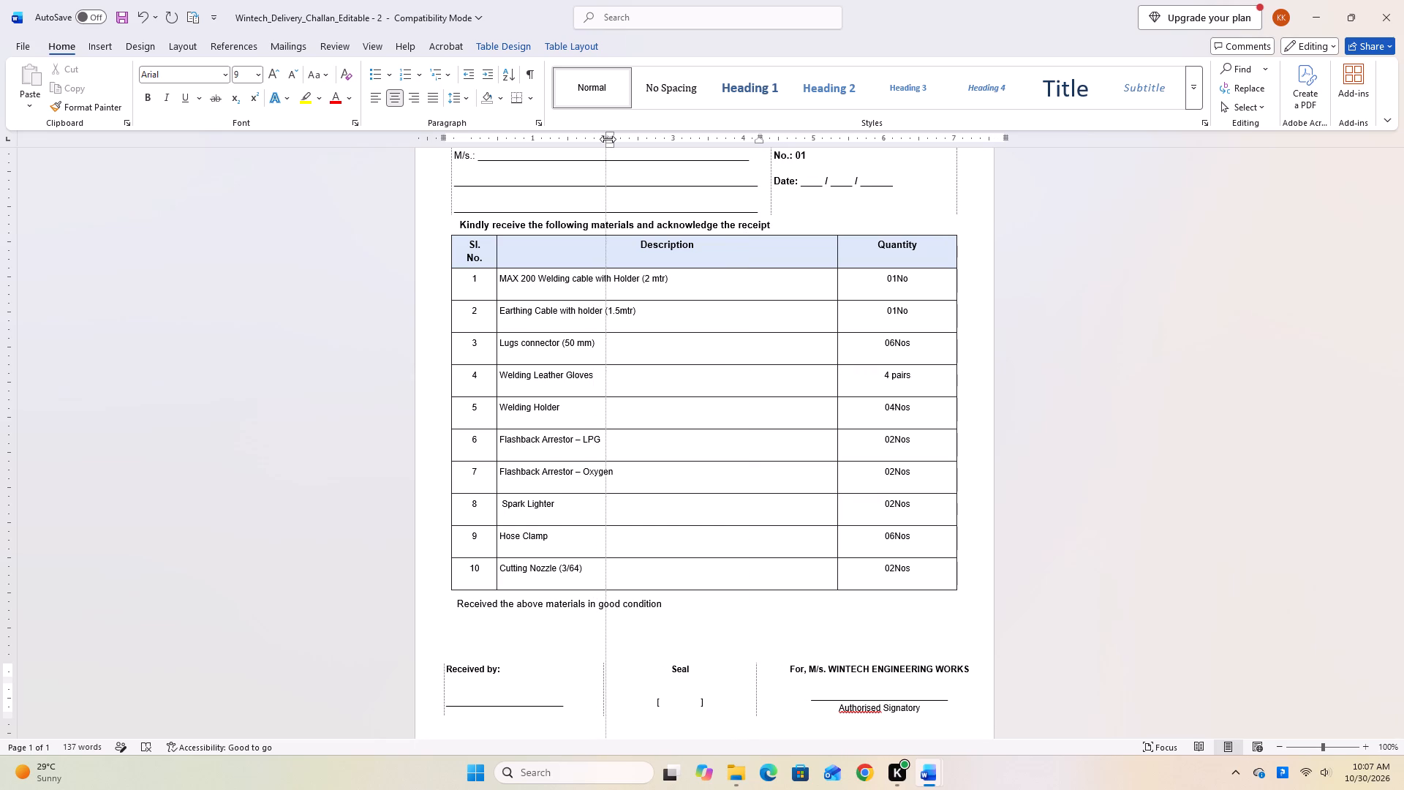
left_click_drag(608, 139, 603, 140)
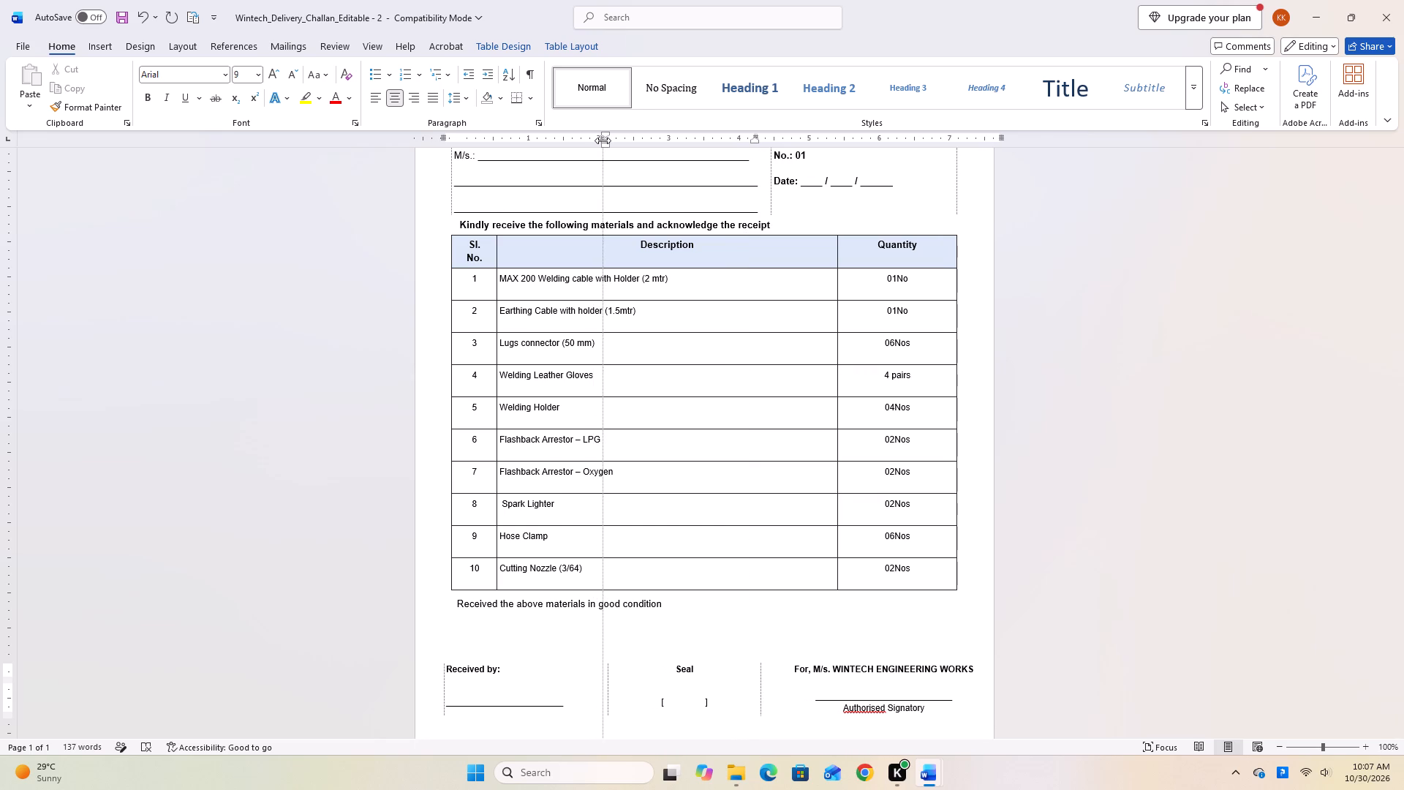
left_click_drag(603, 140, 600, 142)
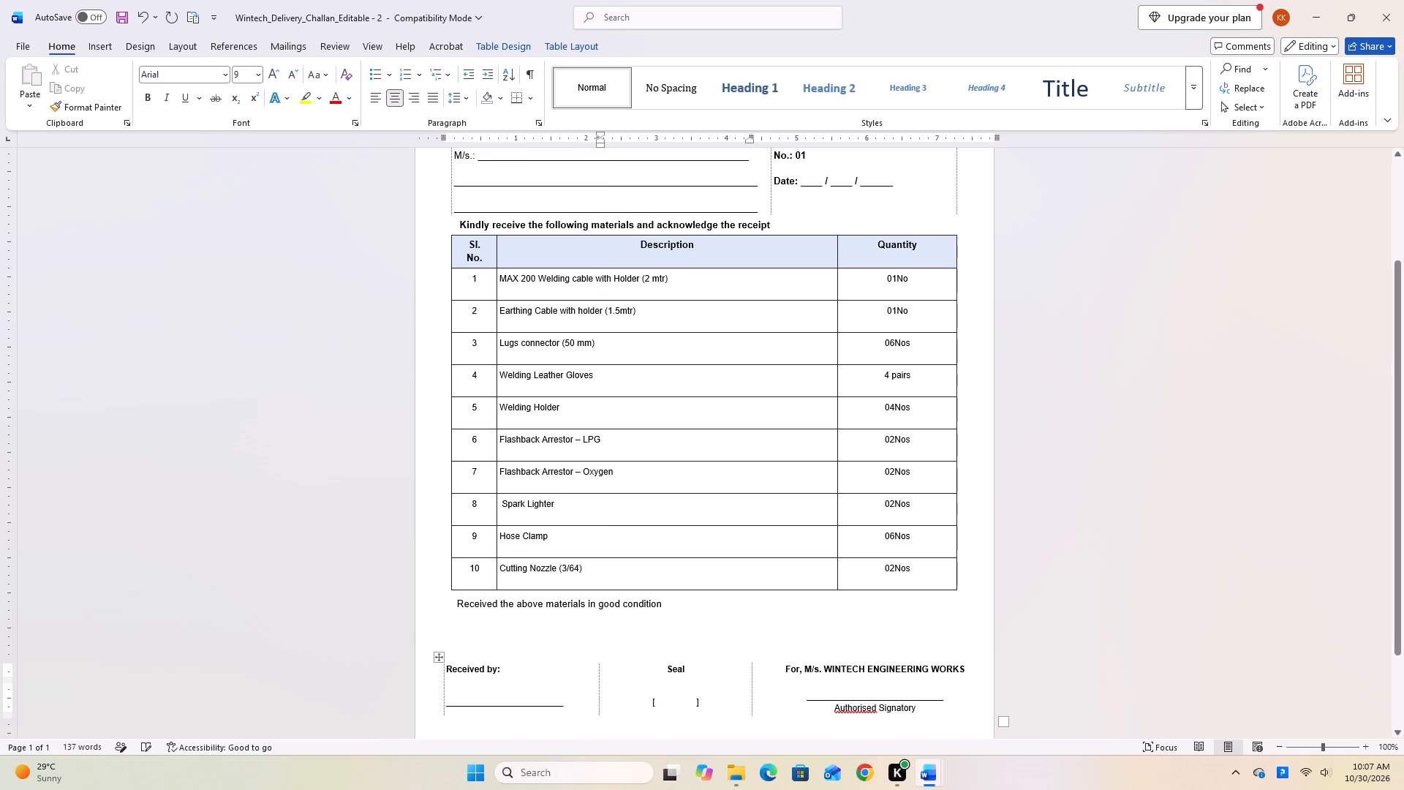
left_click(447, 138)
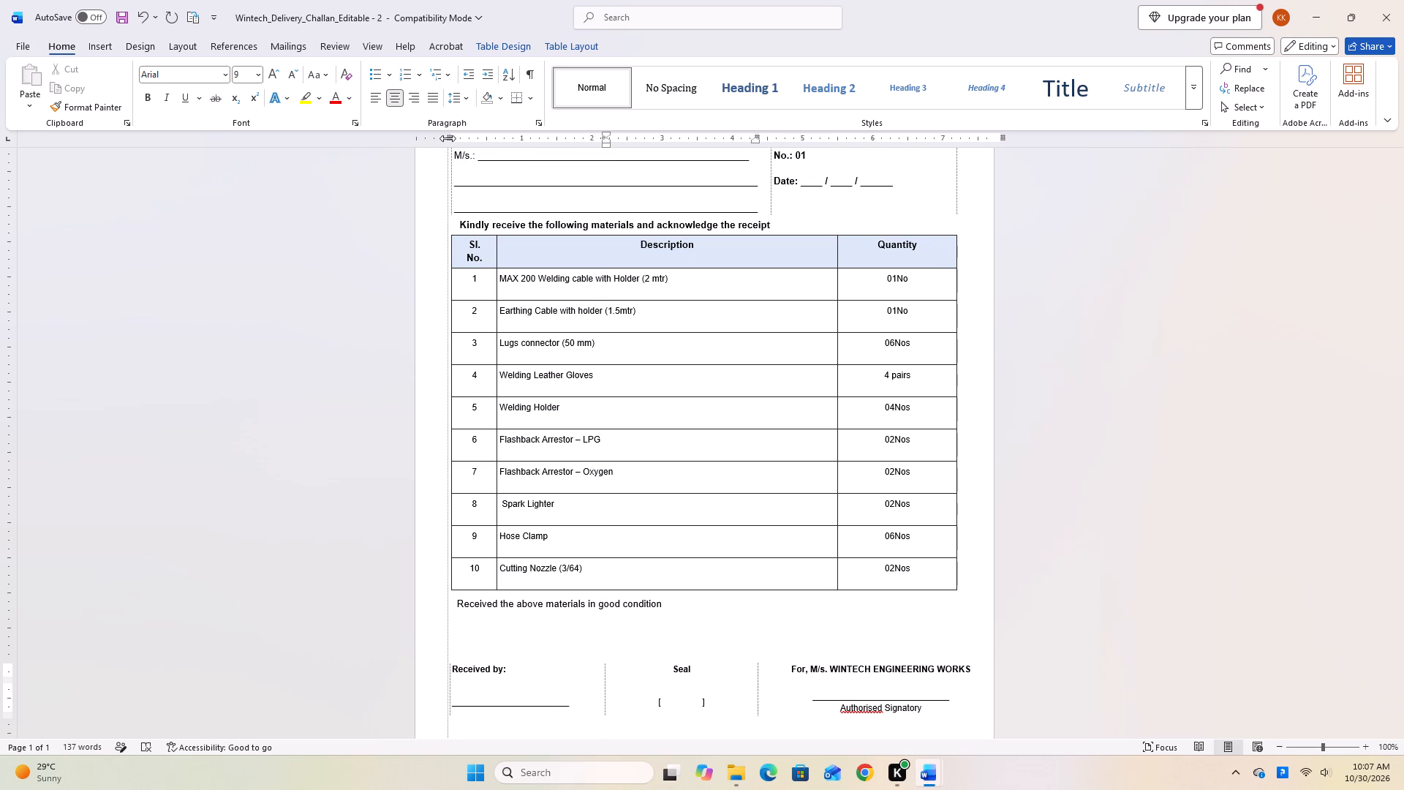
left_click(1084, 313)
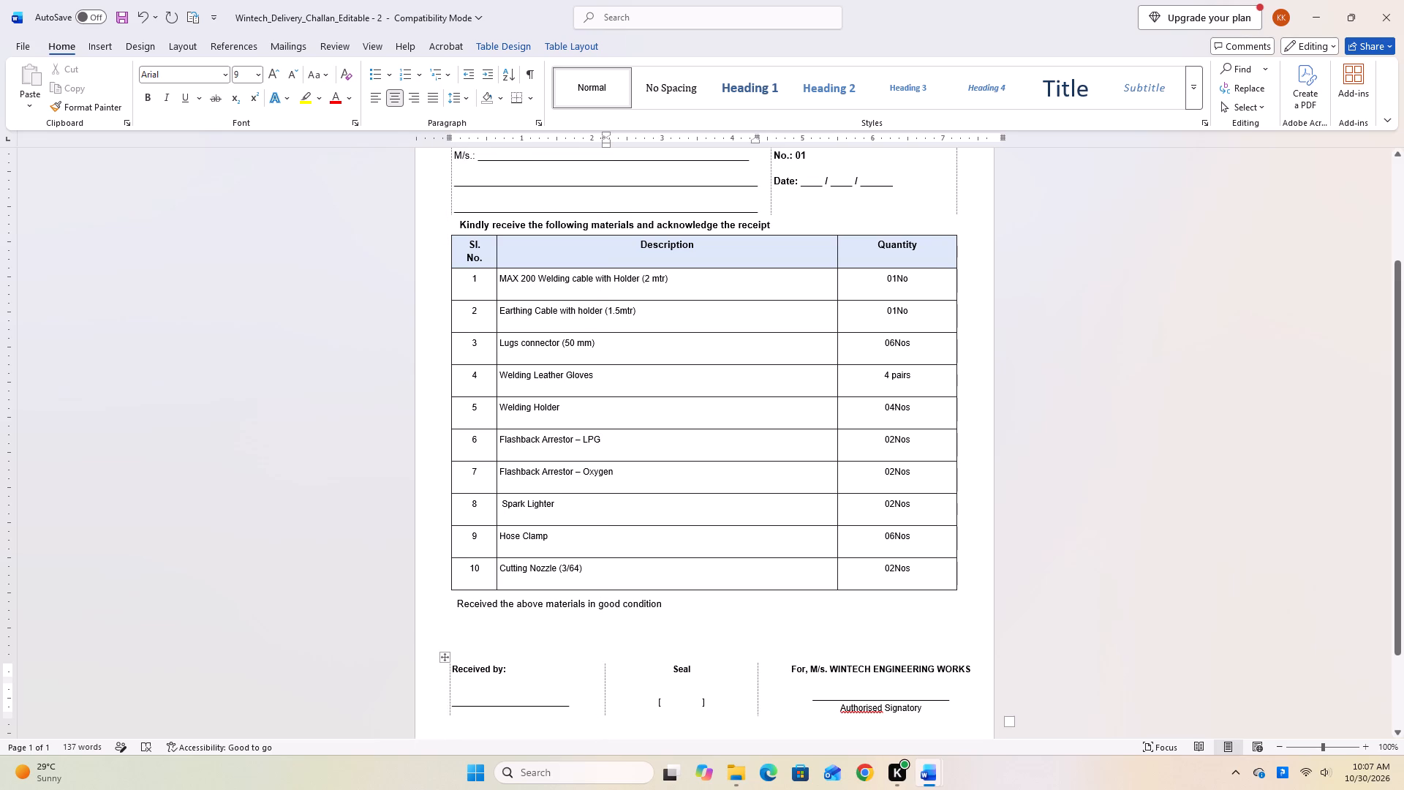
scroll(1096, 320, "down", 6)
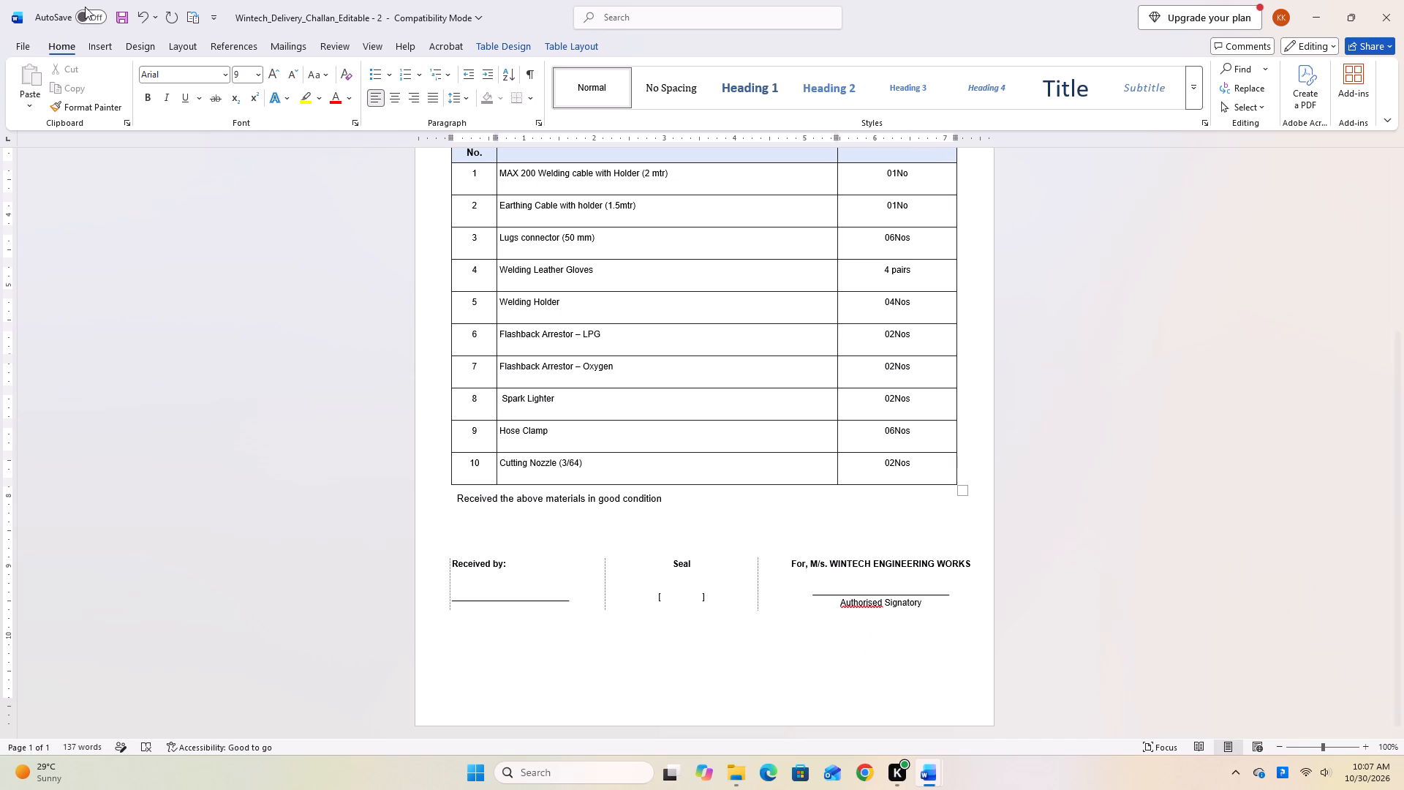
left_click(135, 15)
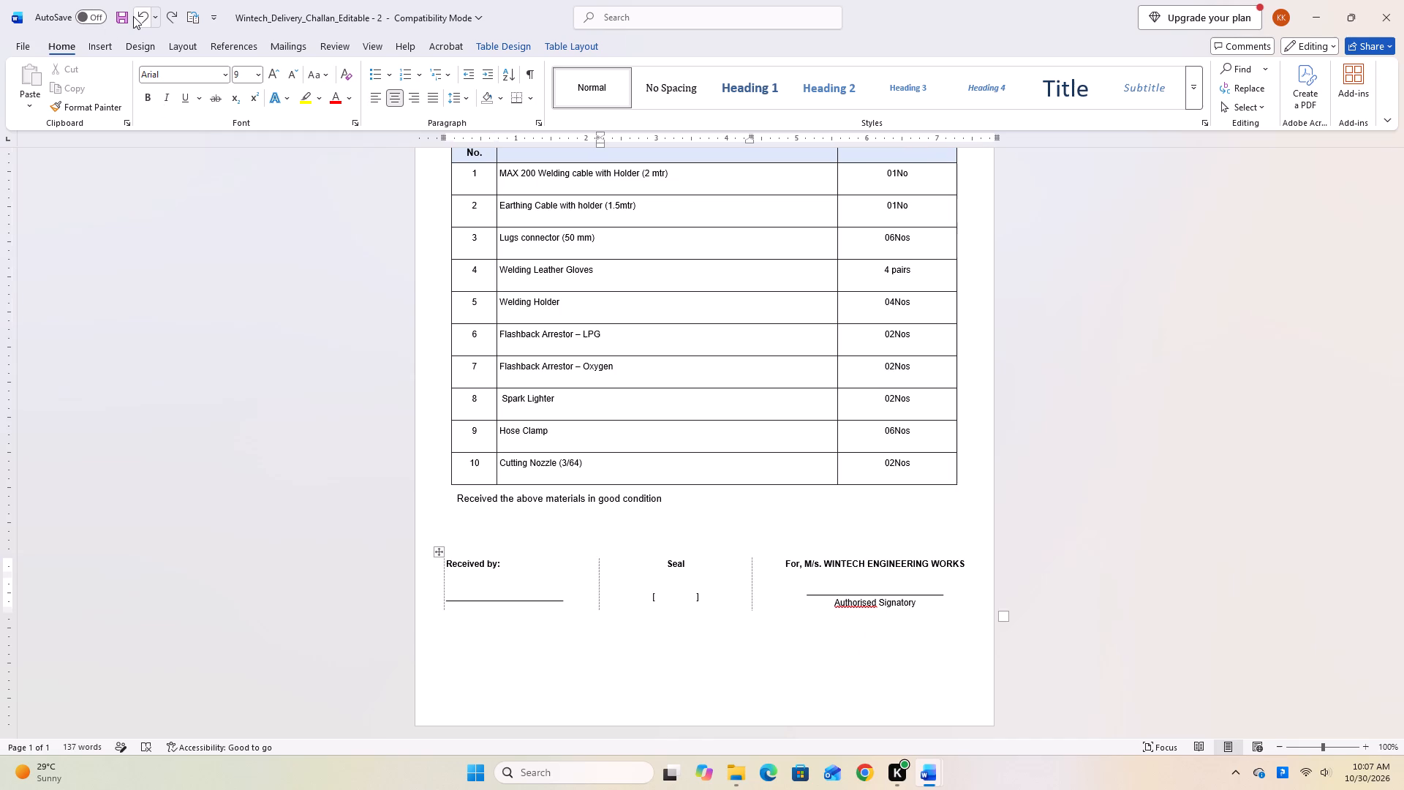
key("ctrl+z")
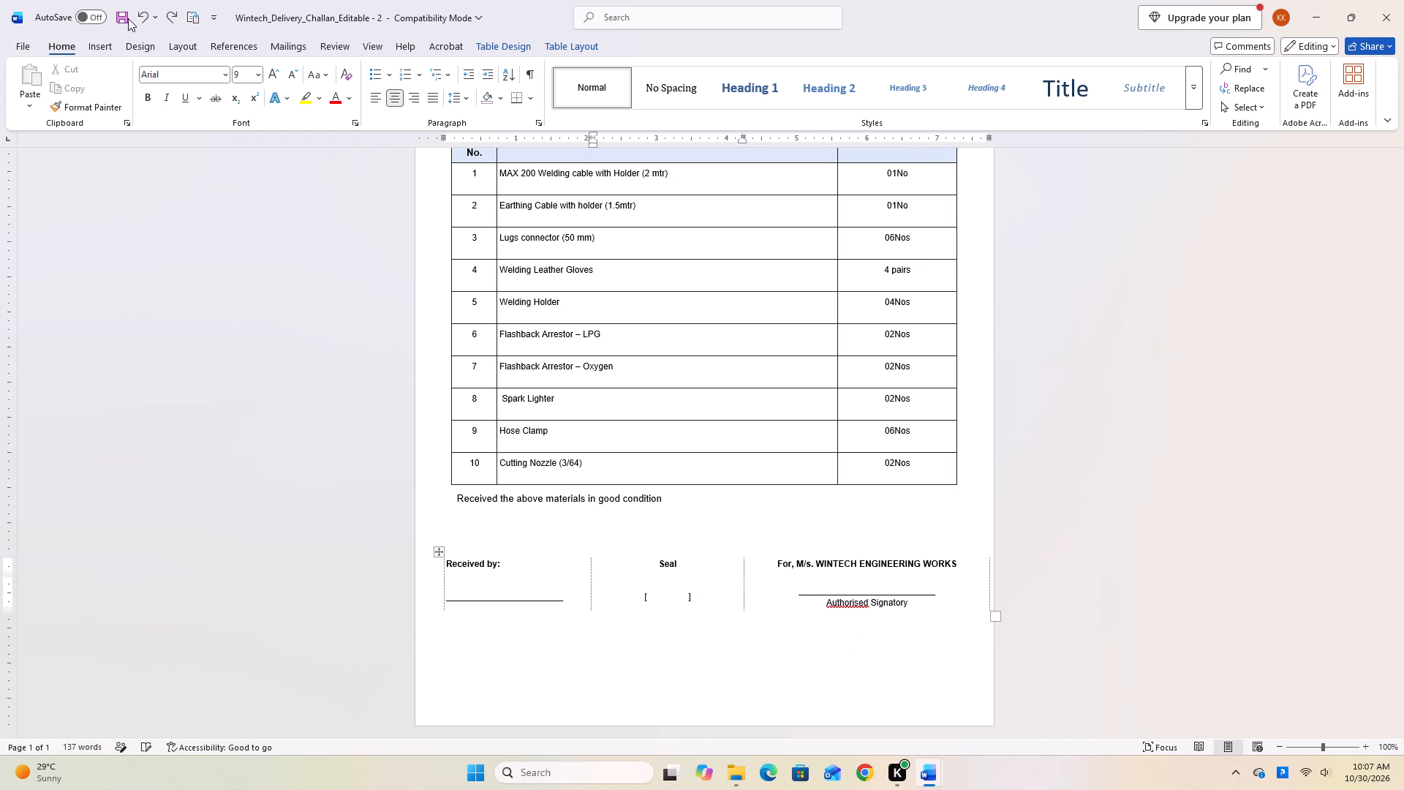
Save Wintech_Delivery_Challan_Editable - 2 and close it, returning to Wintech_Delivery_Challan_Editable - 1.
left_click(128, 18)
triple_click(128, 18)
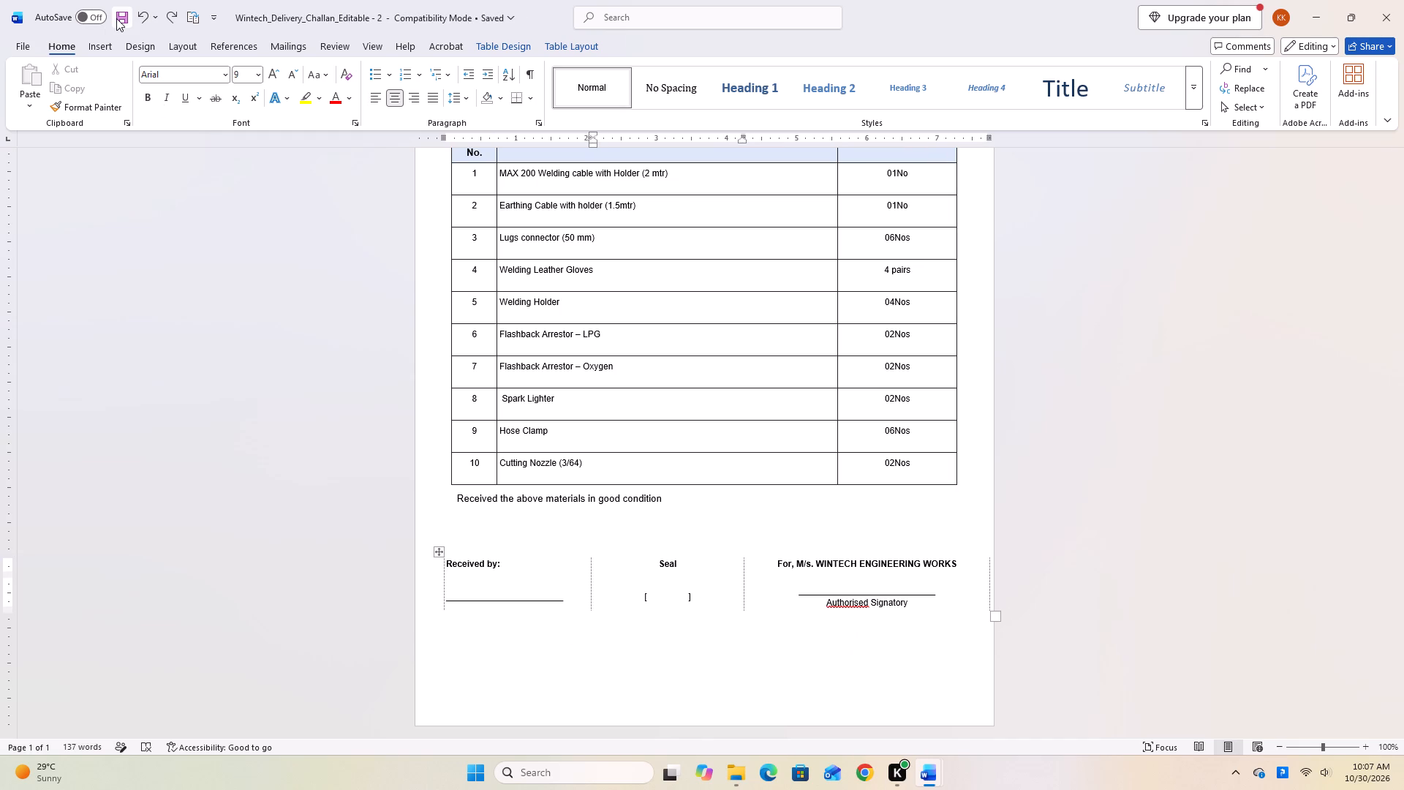
double_click(116, 18)
left_click(1393, 0)
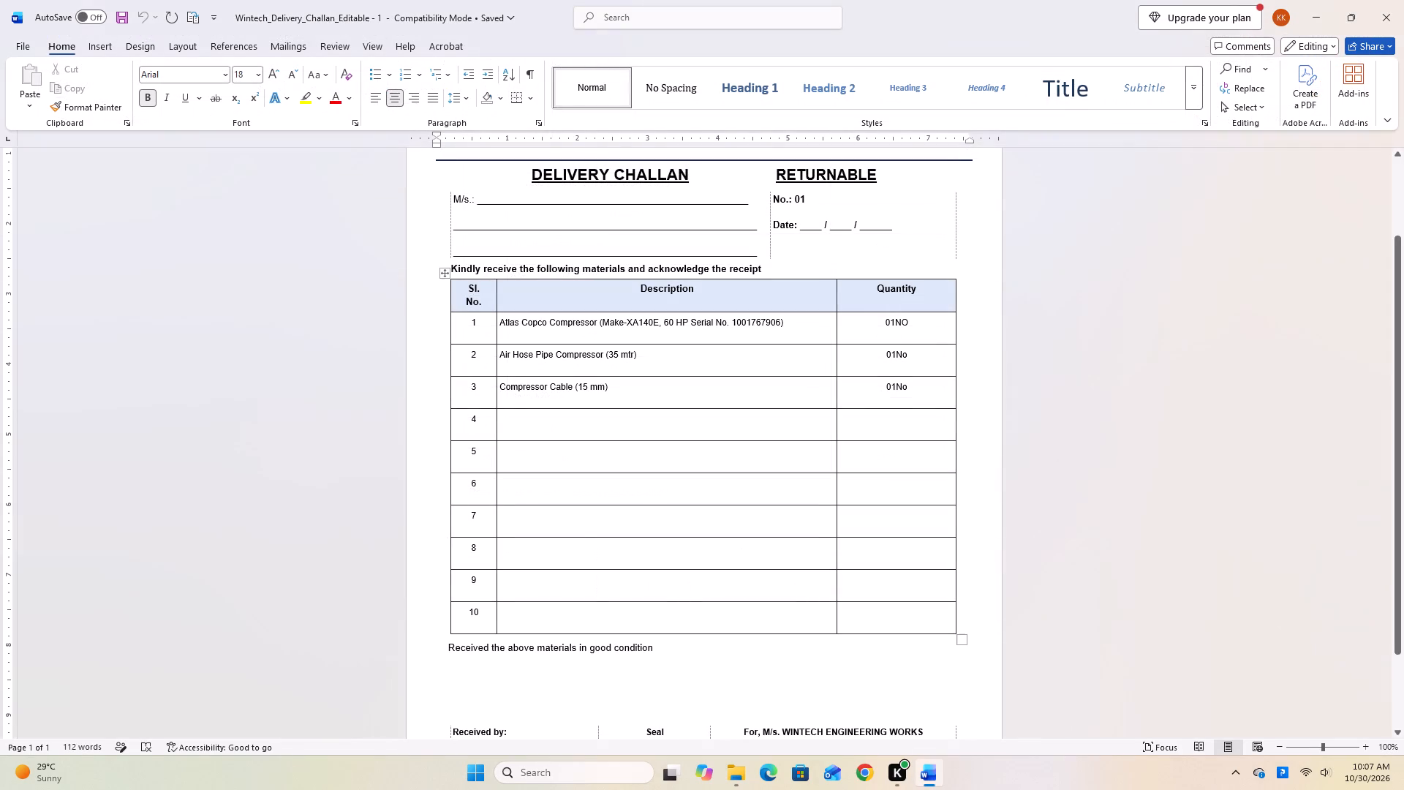
Widen the Seal column in this challan's signature block by moving its boundary with the authorised signatory column.
scroll(679, 636, "down", 5)
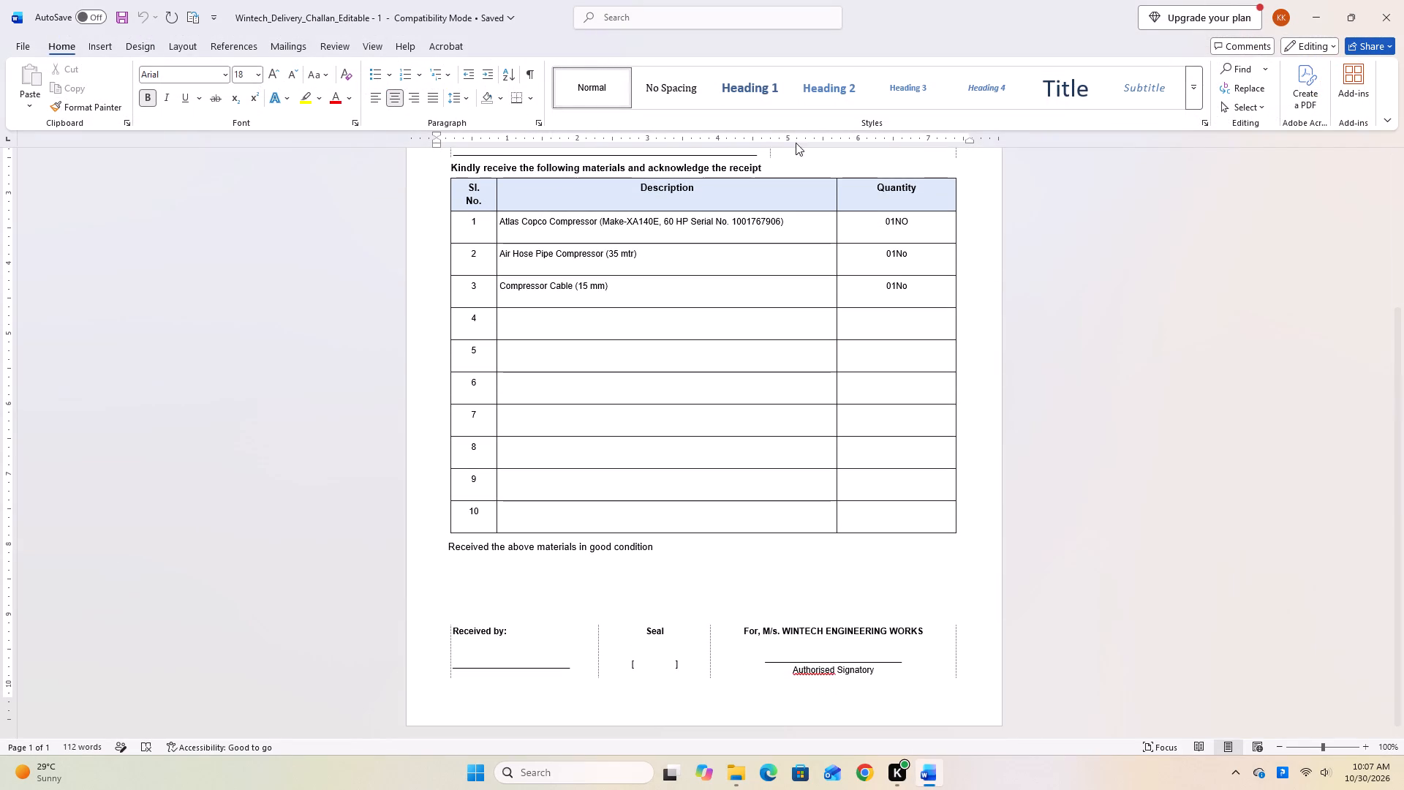
left_click(731, 649)
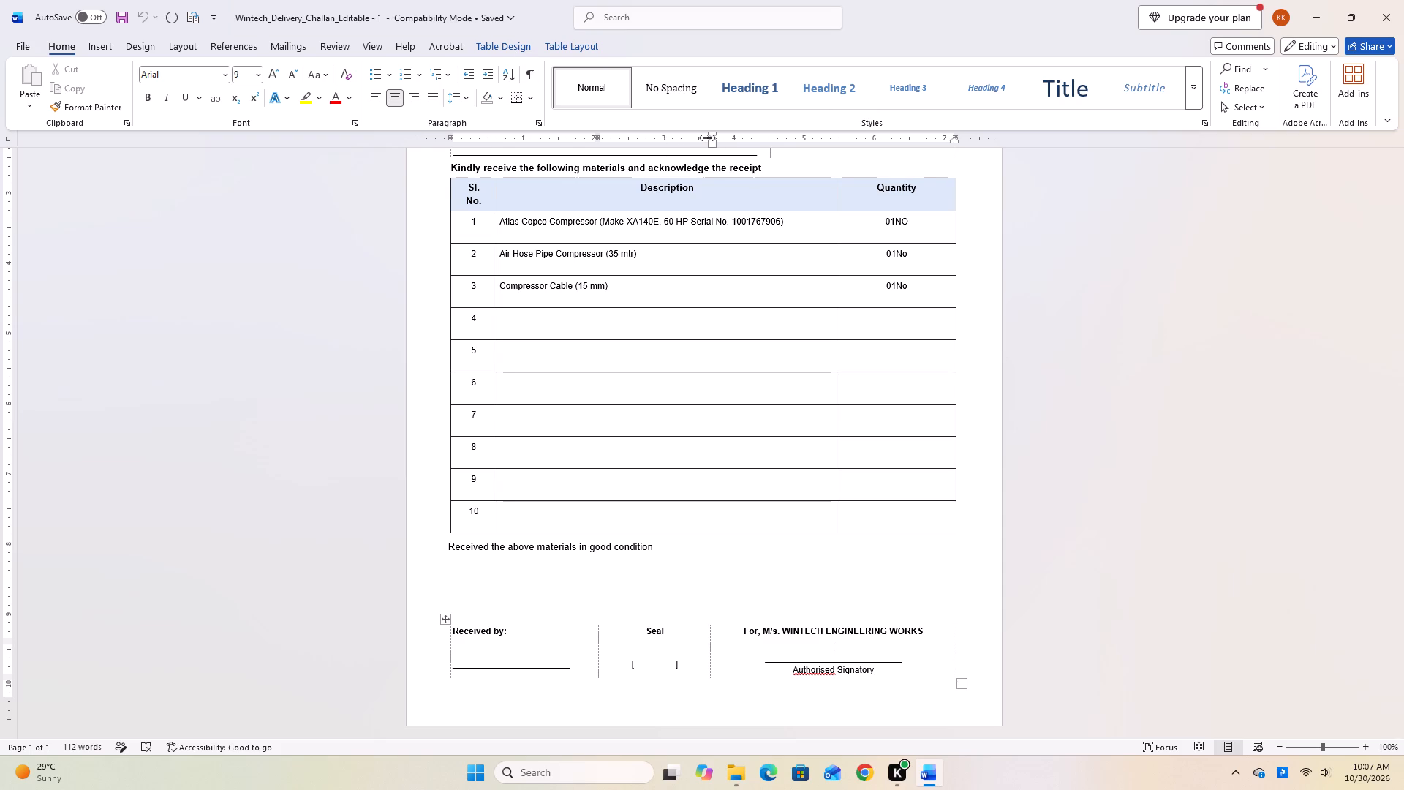
left_click_drag(707, 138, 731, 141)
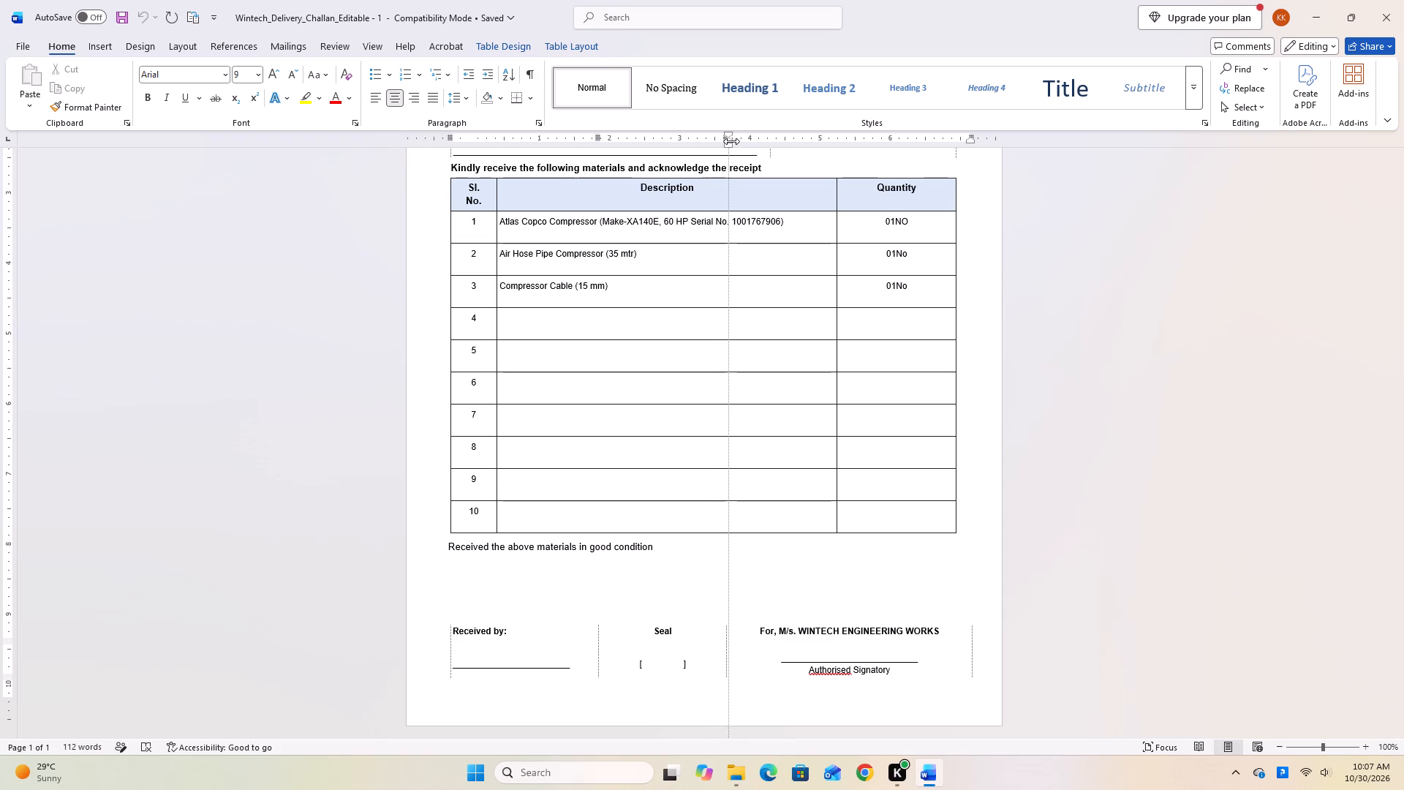
left_click_drag(731, 141, 739, 143)
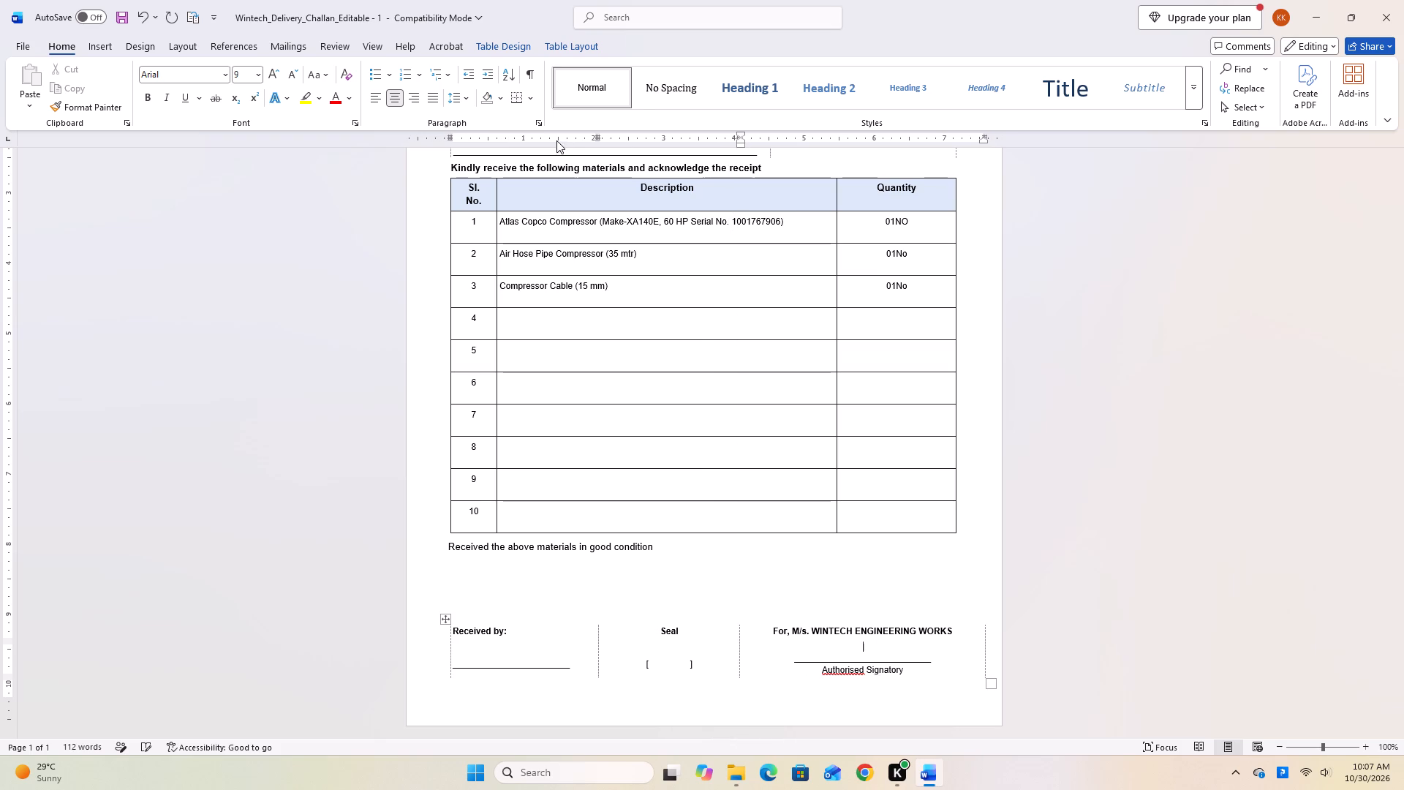
Shift the signature block slightly left, widen its Received by column, and narrow the signatory column toward the materials table's right edge.
left_click(578, 137)
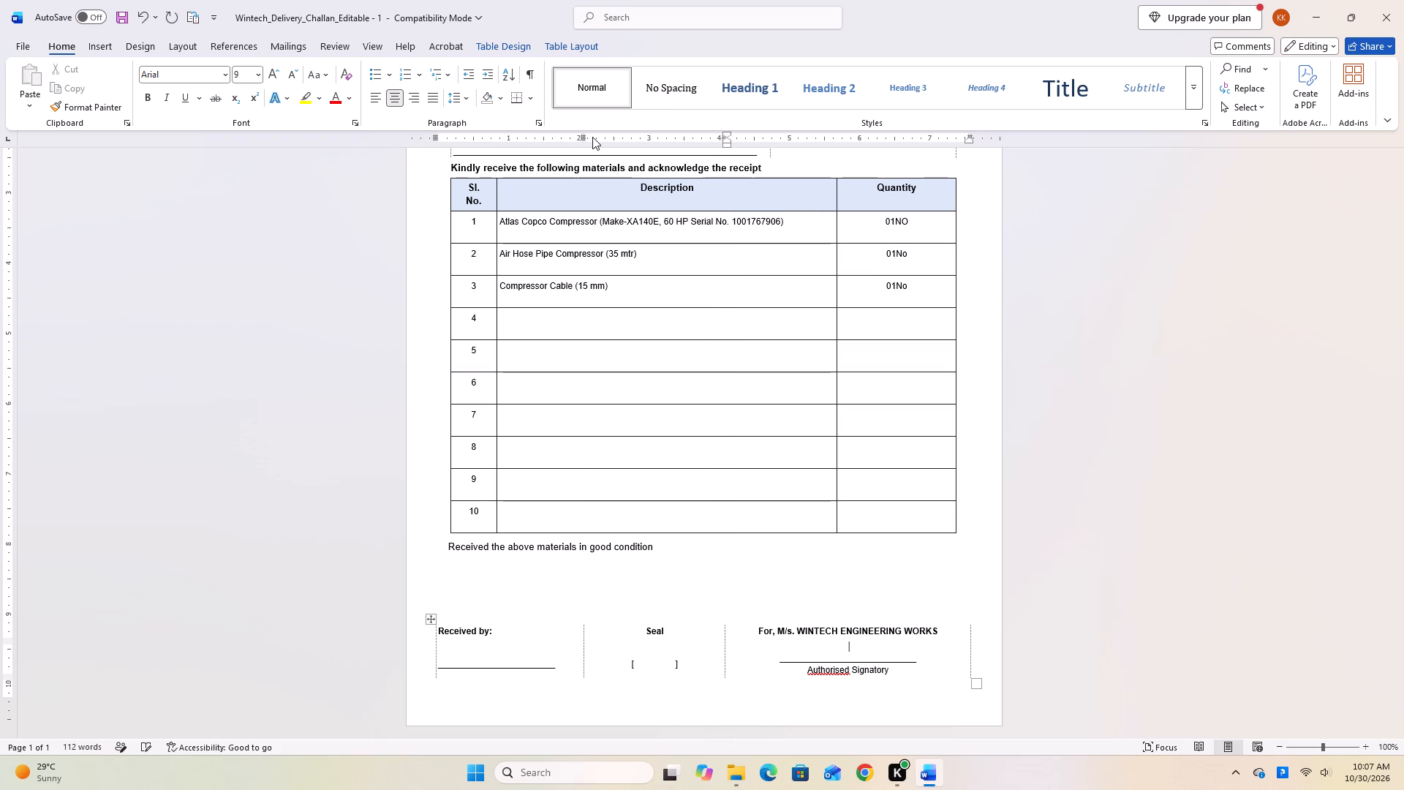
left_click_drag(583, 140, 592, 143)
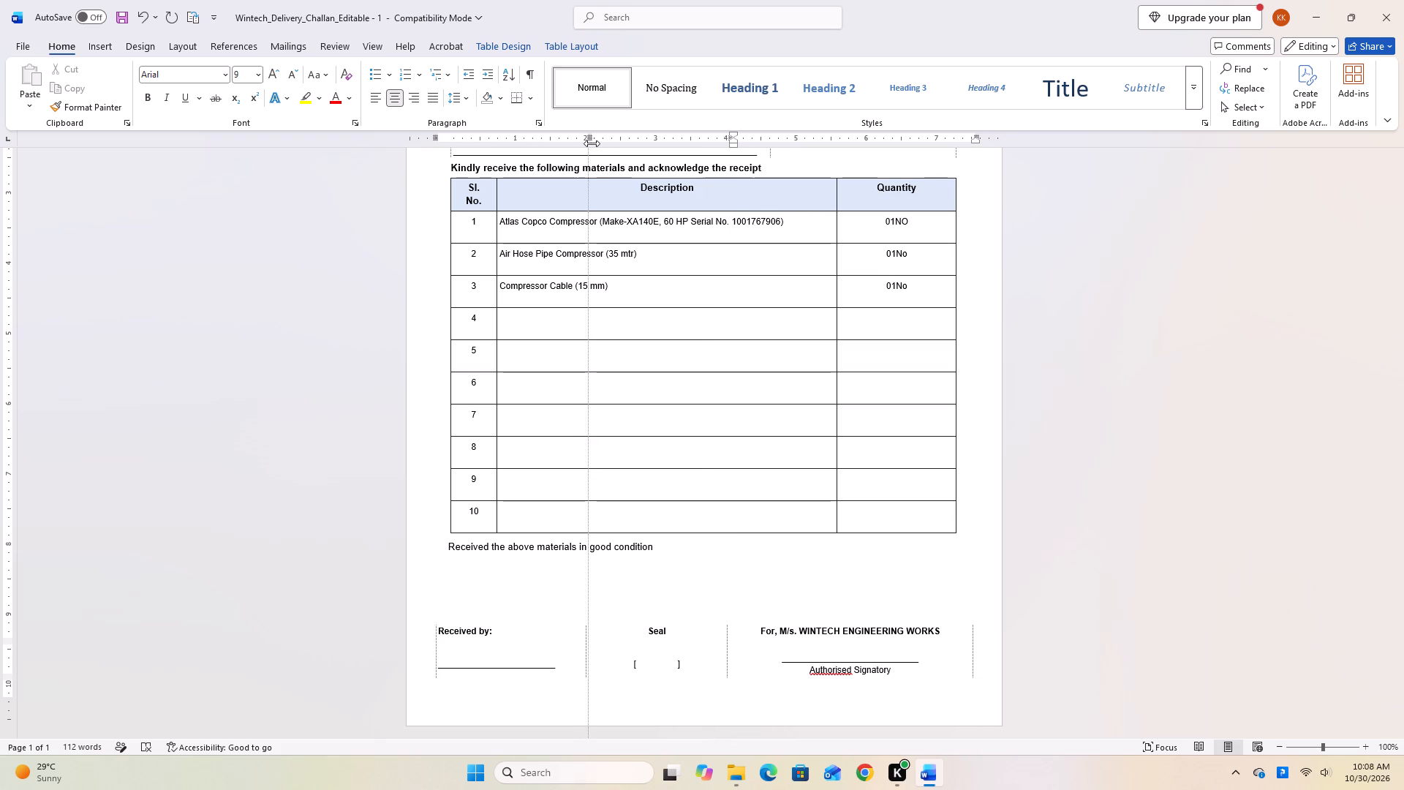
left_click_drag(592, 143, 594, 146)
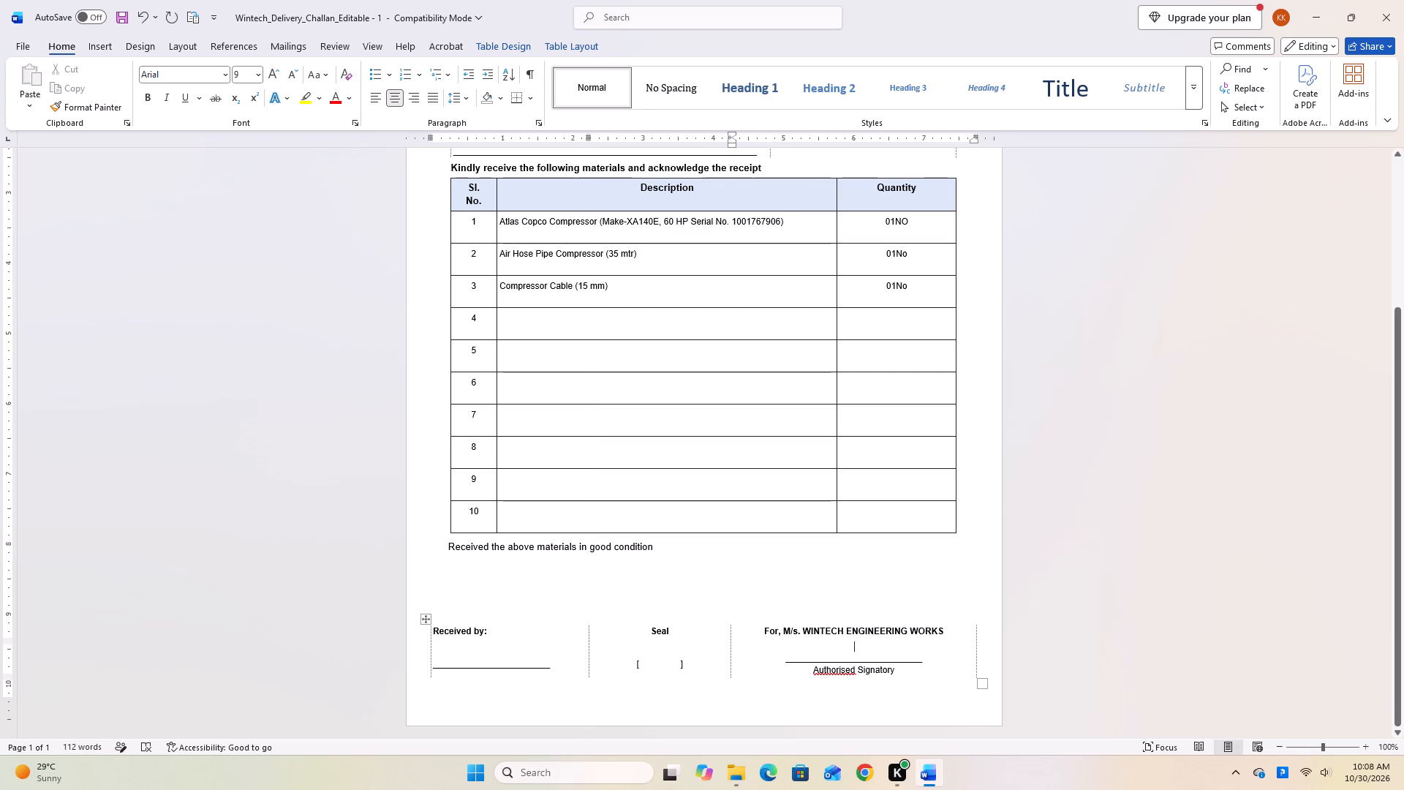
left_click_drag(427, 138, 448, 143)
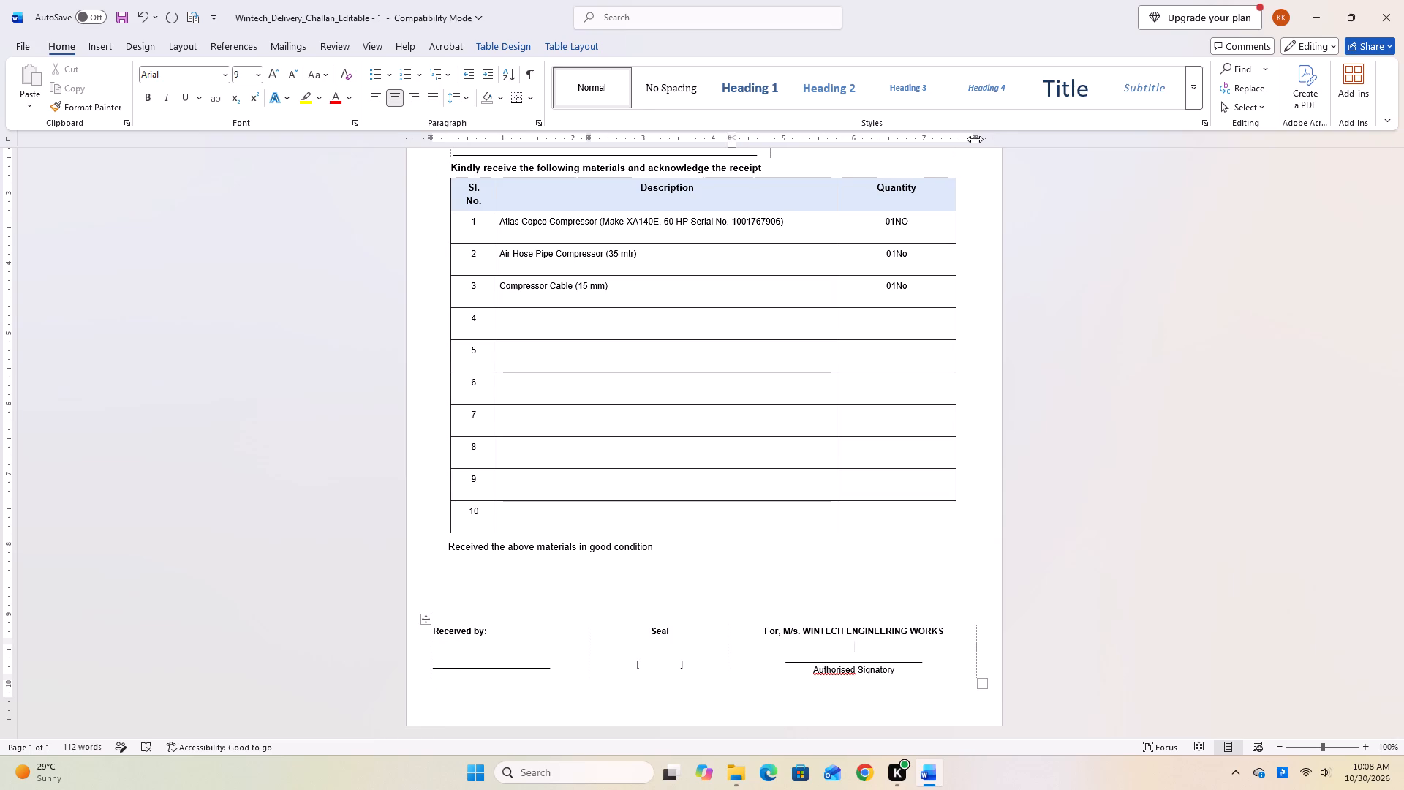
left_click_drag(975, 139, 951, 152)
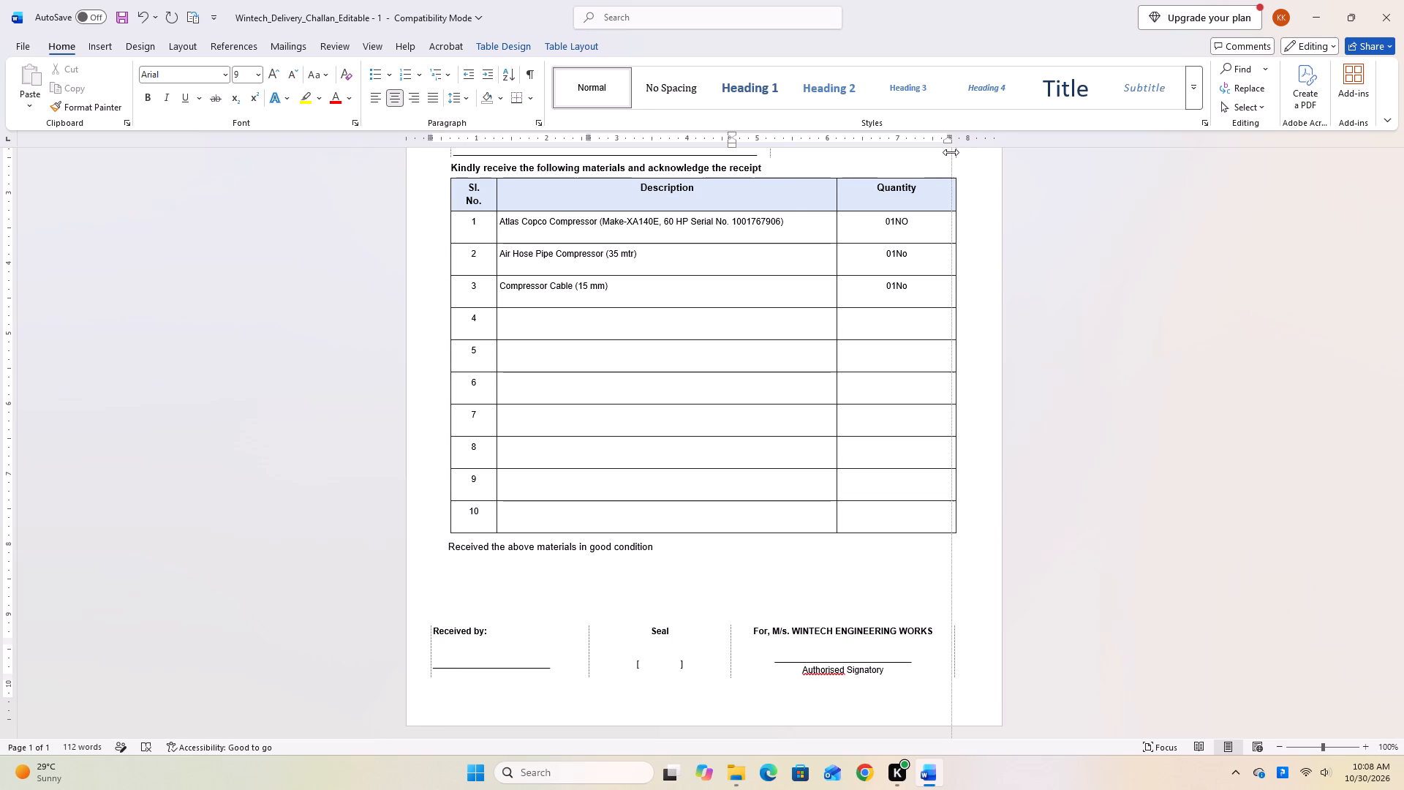
left_click_drag(951, 152, 954, 152)
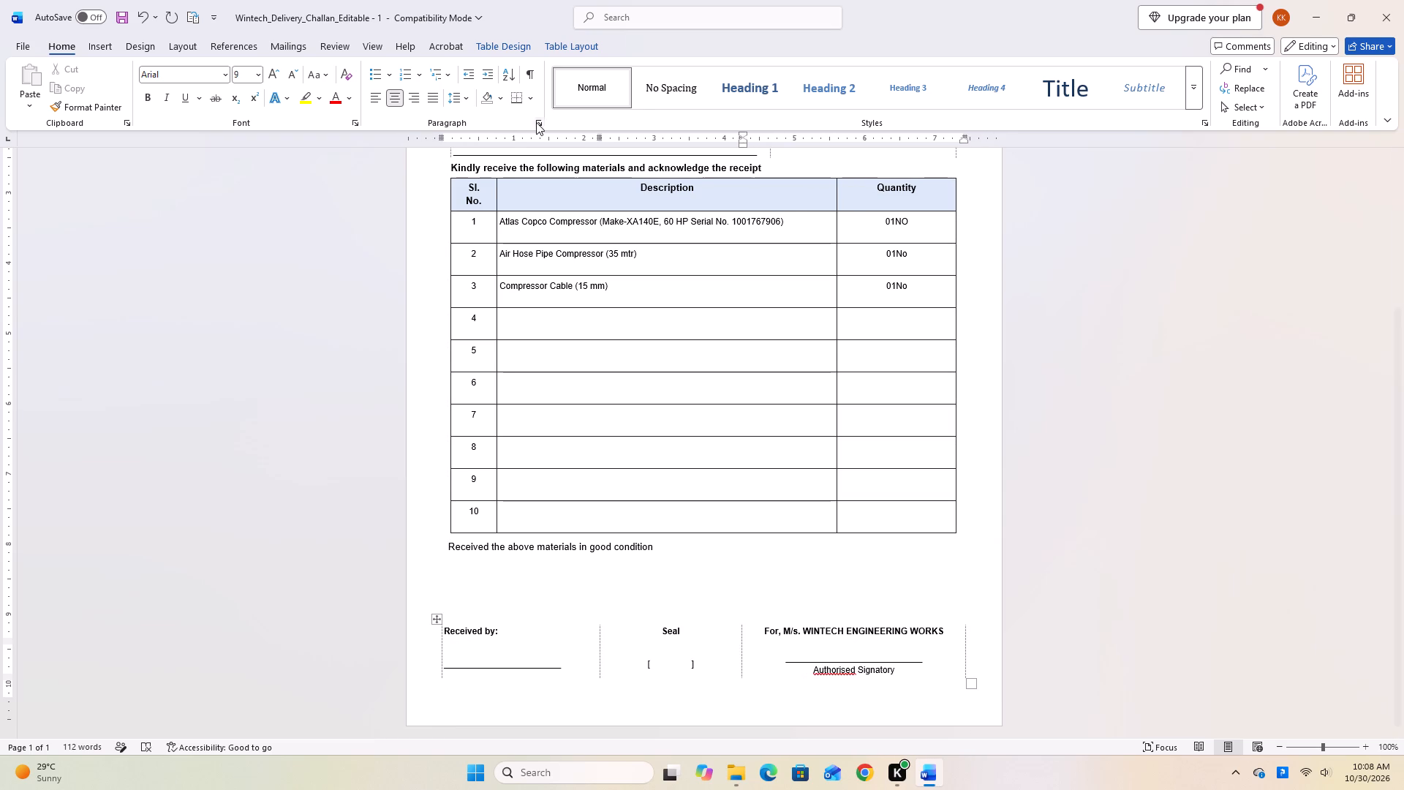
Save Wintech_Delivery_Challan_Editable - 1, look over the whole page, and close the document.
triple_click(121, 20)
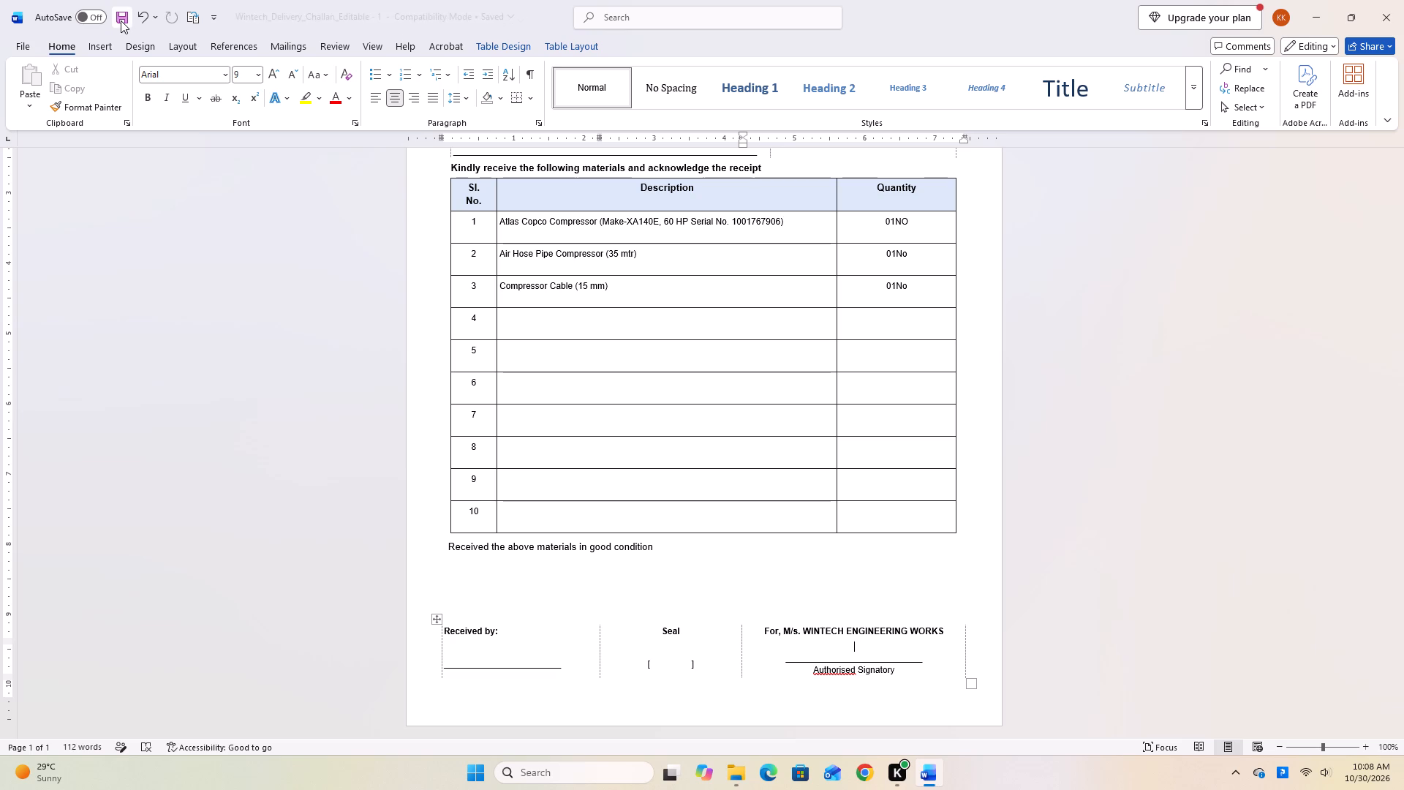
double_click(121, 20)
scroll(500, 227, "down", 1)
scroll(549, 242, "up", 10)
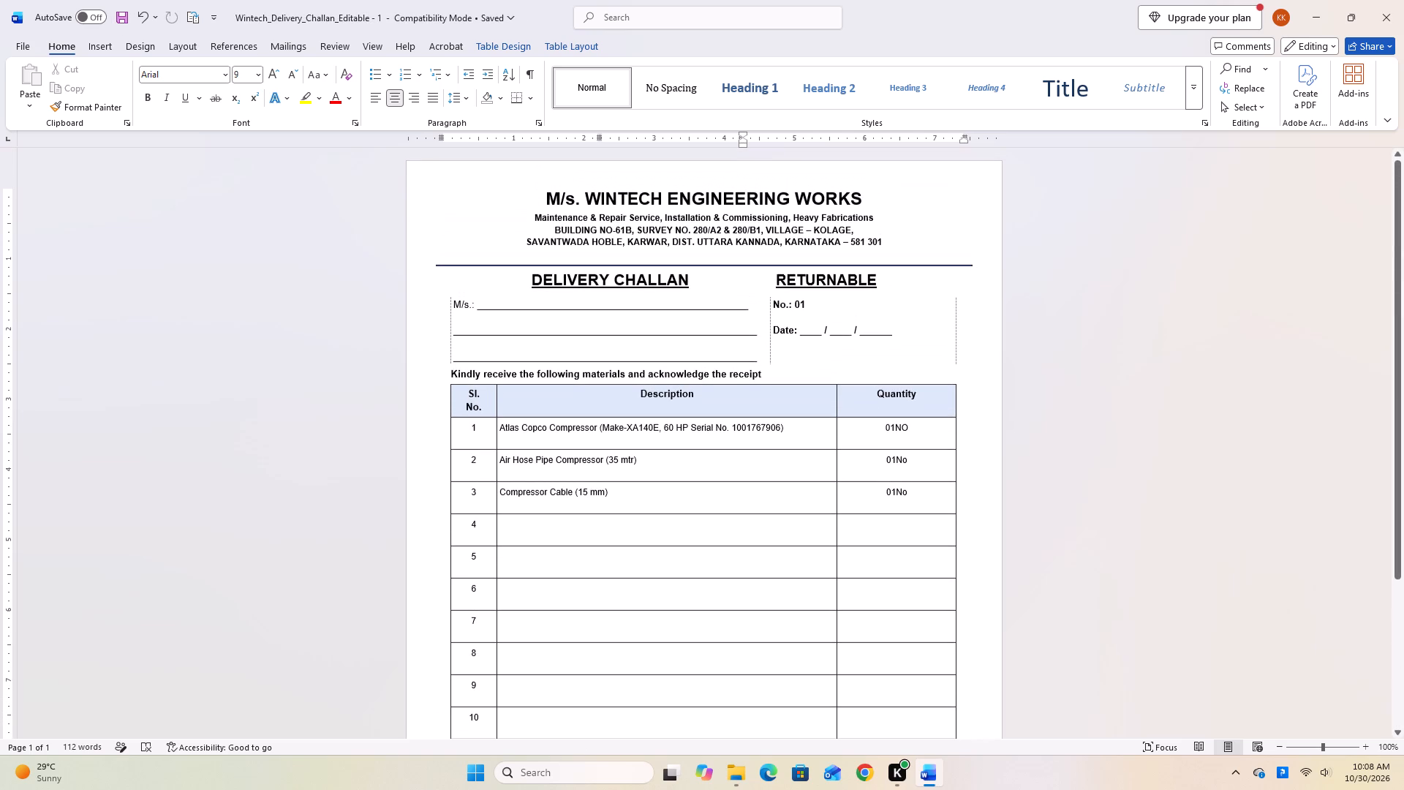
scroll(550, 242, "down", 6)
scroll(550, 242, "up", 6)
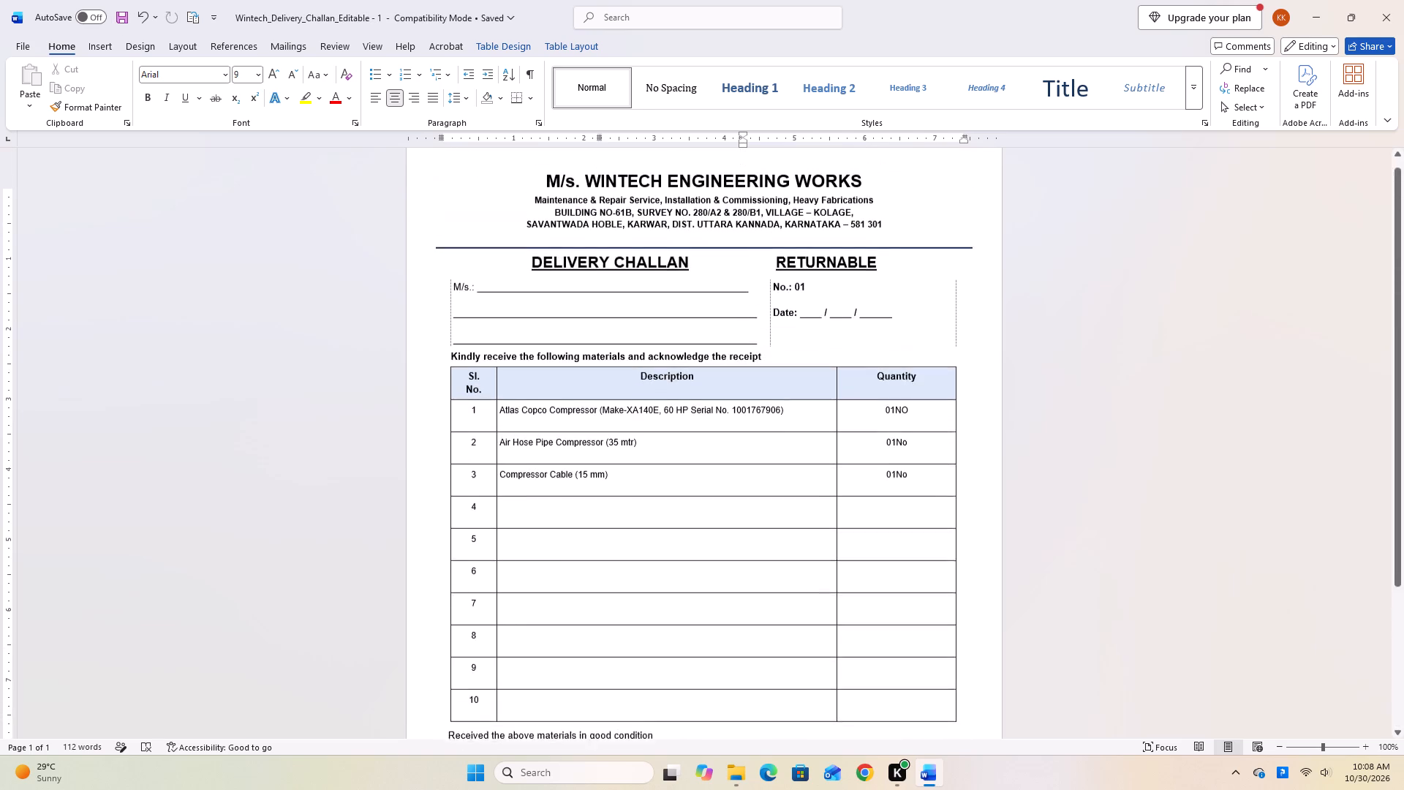
scroll(550, 242, "down", 4)
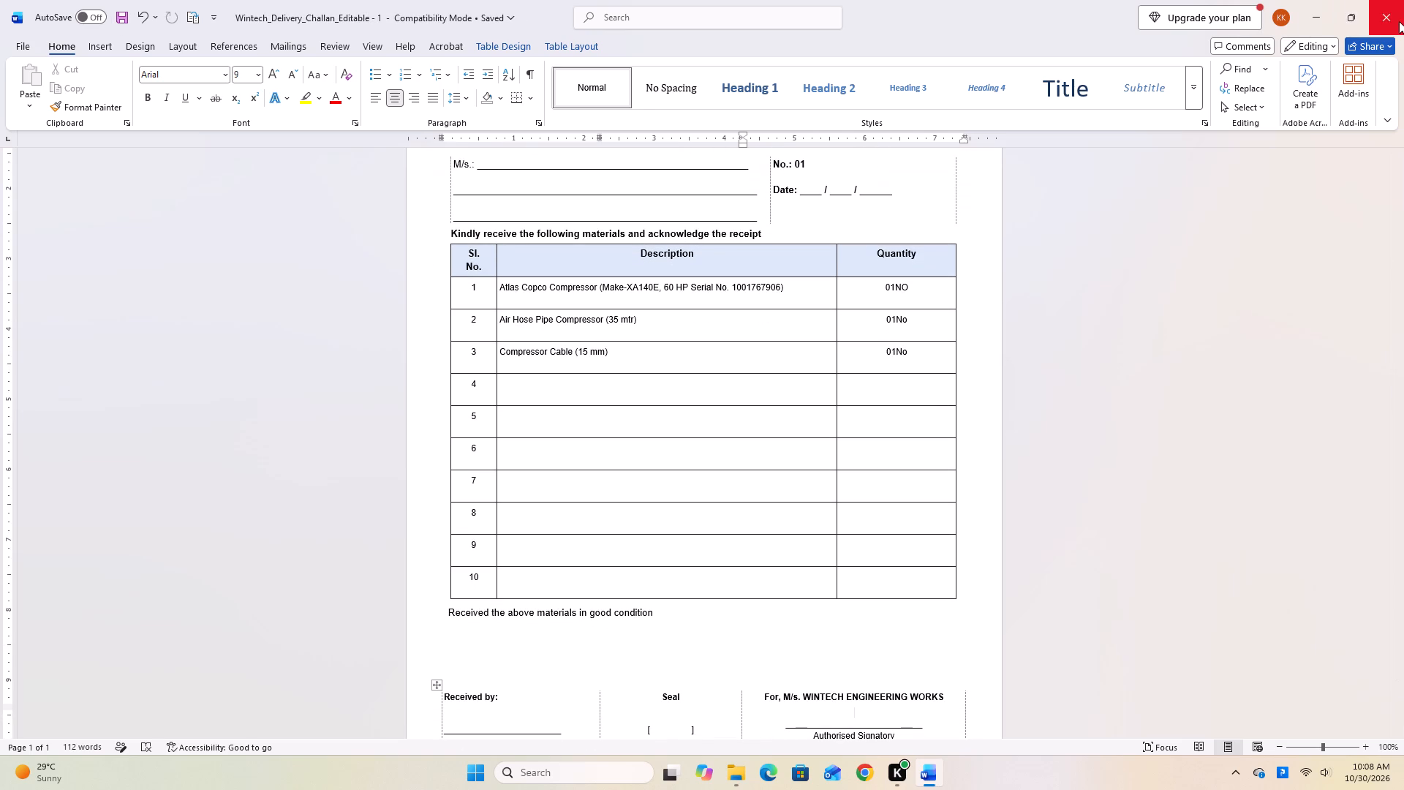
left_click(1399, 21)
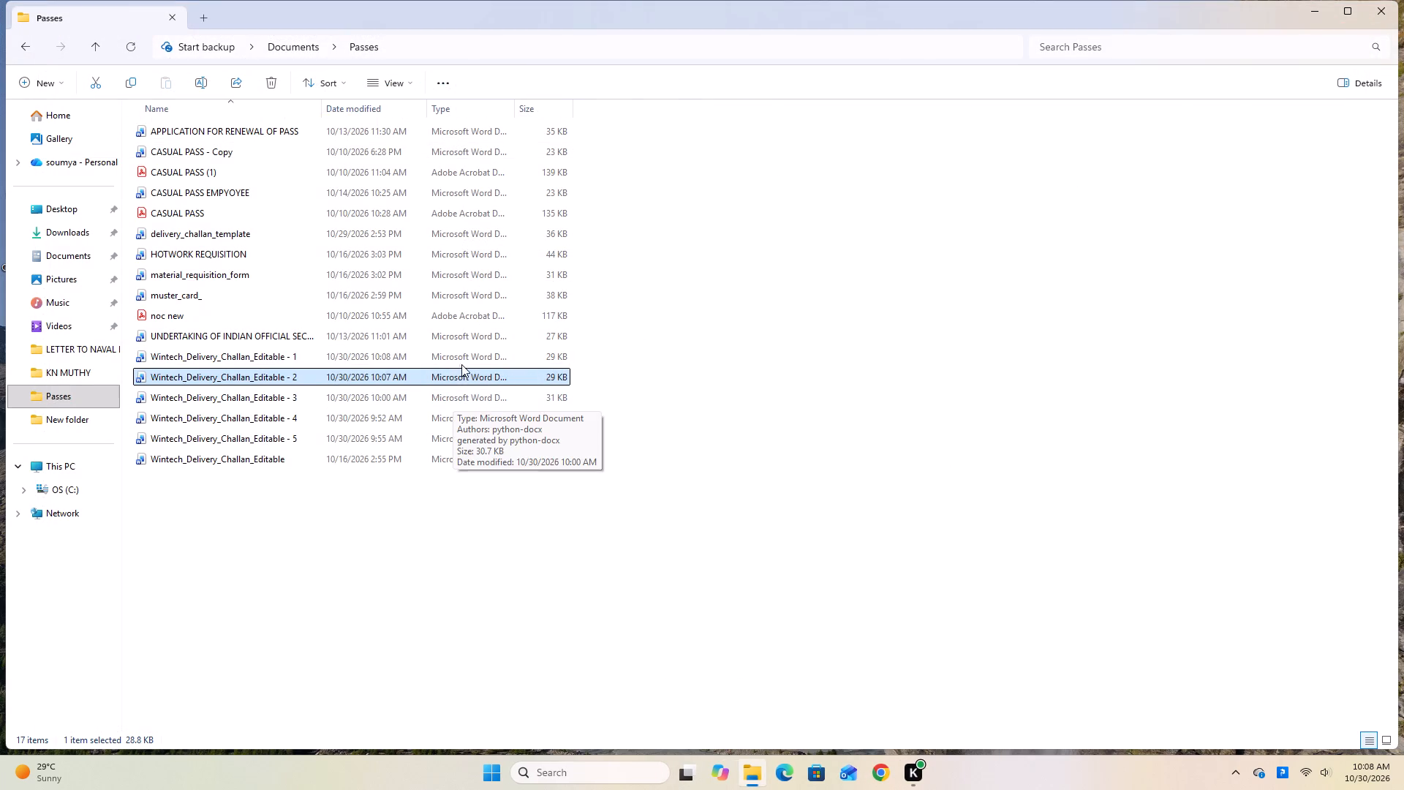
Reopen Wintech_Delivery_Challan_Editable - 1 from the Passes folder.
double_click(480, 361)
double_click(480, 361)
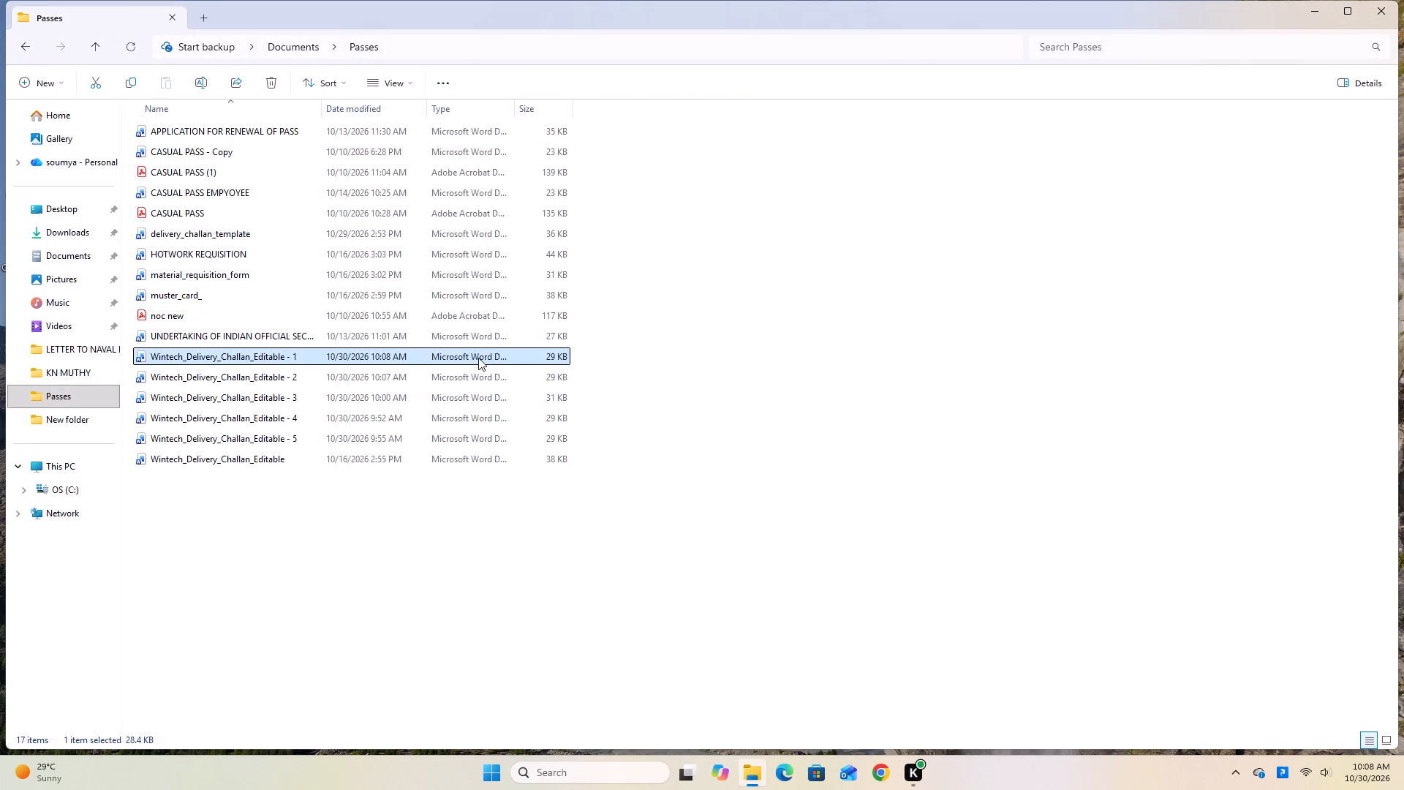
double_click(476, 355)
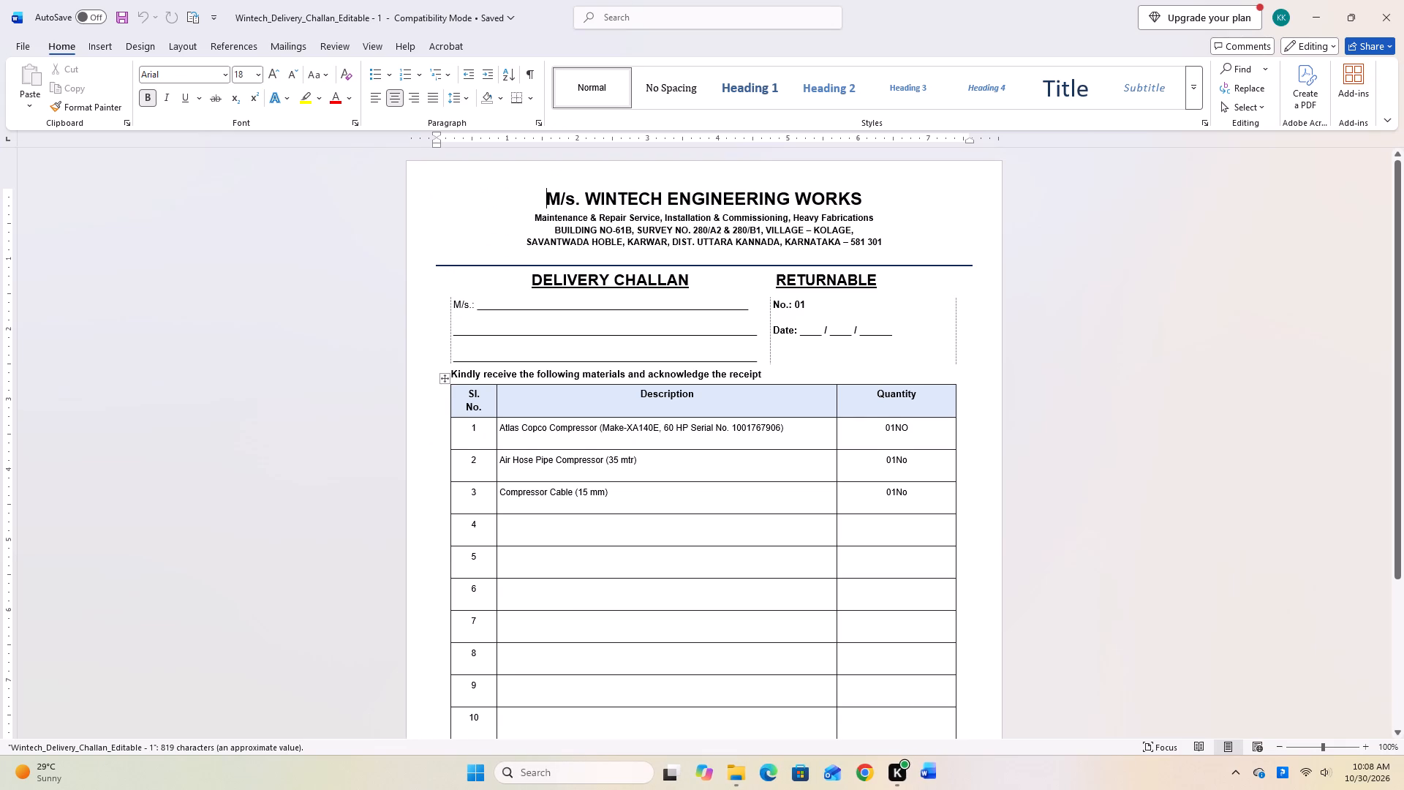
Shift the signature block rightward so its Received by edge lines up with the left edge of the materials table.
scroll(692, 424, "down", 6)
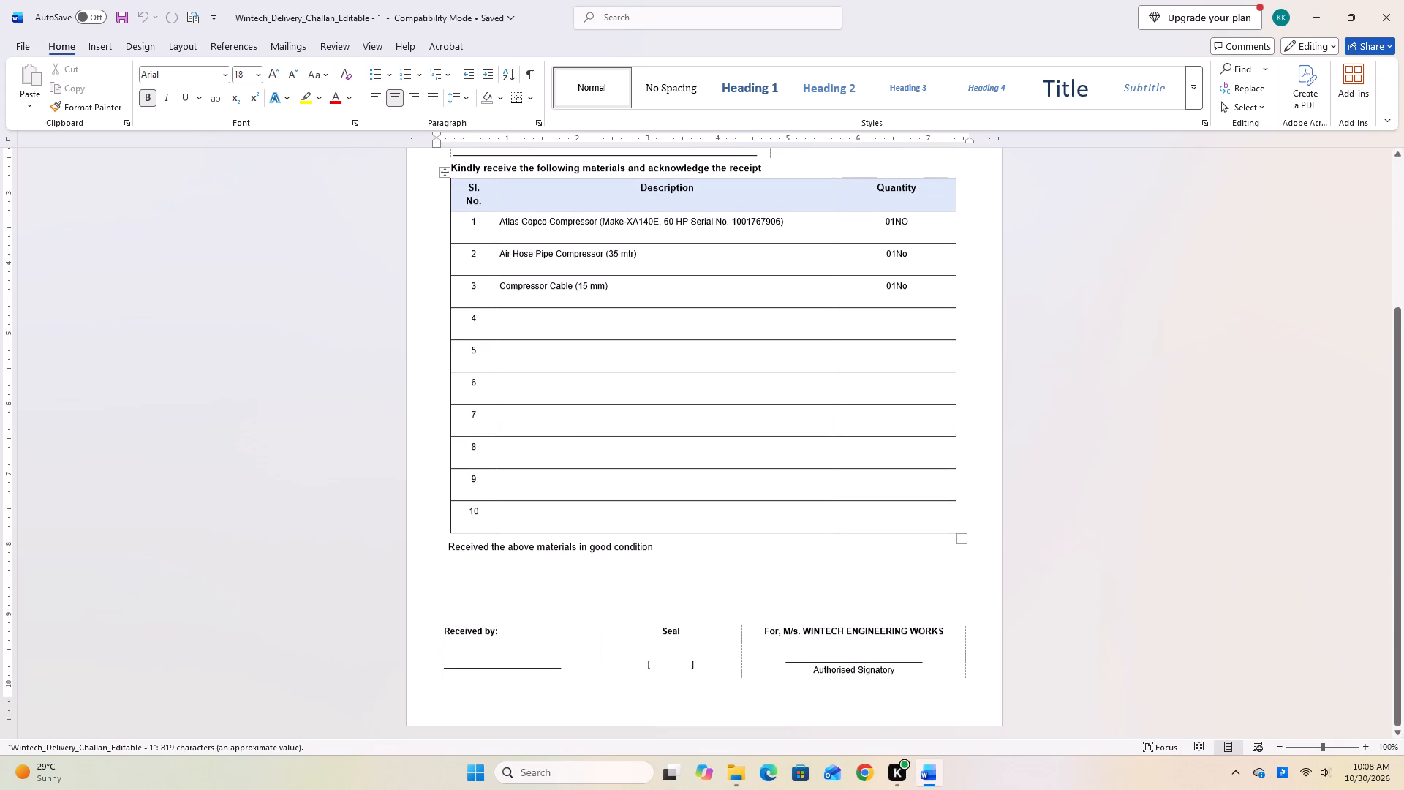
left_click(498, 674)
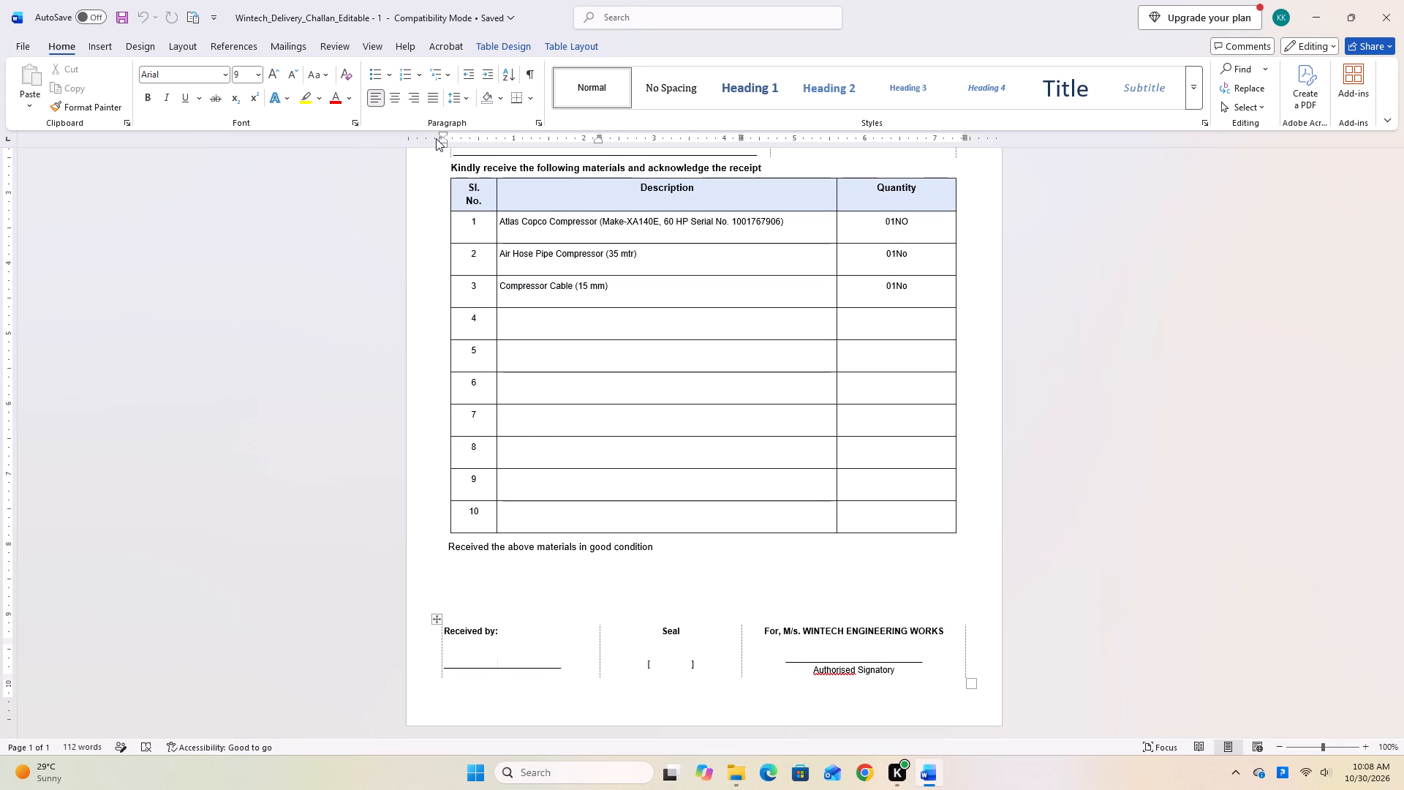
left_click_drag(439, 140, 448, 142)
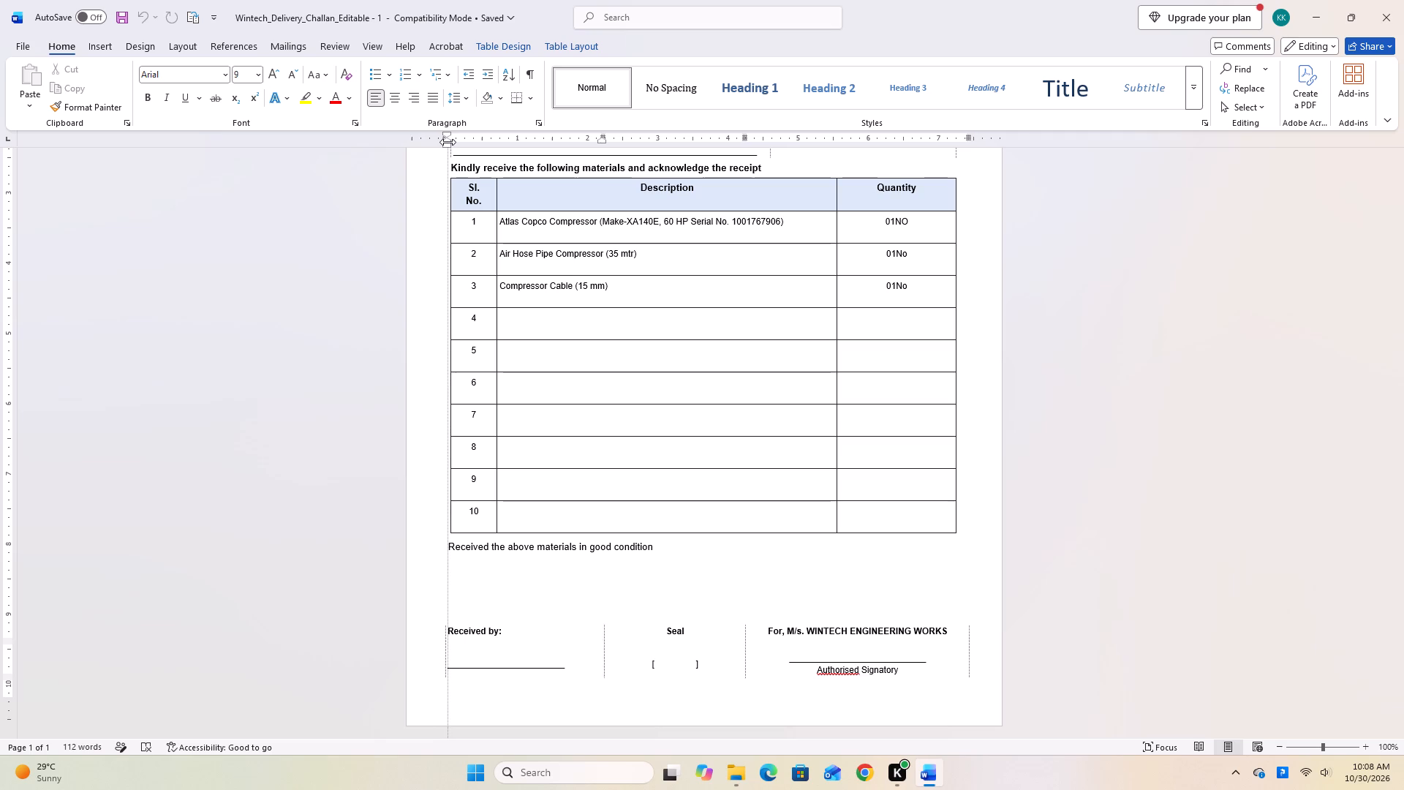
left_click_drag(448, 142, 452, 143)
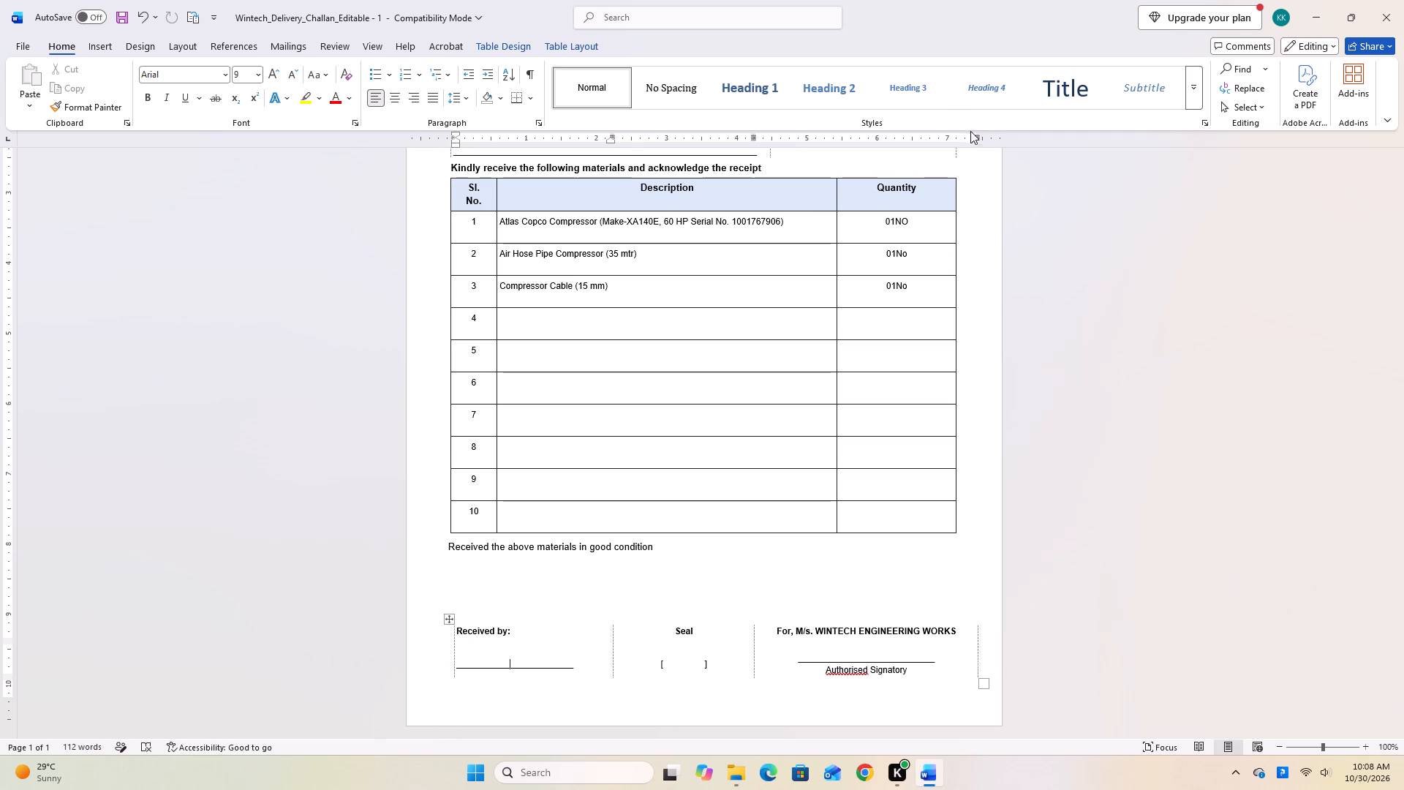
Widen the signature block's Seal column slightly and narrow its signatory column, bringing the outer edge close to the materials table's right edge.
left_click_drag(974, 136, 950, 141)
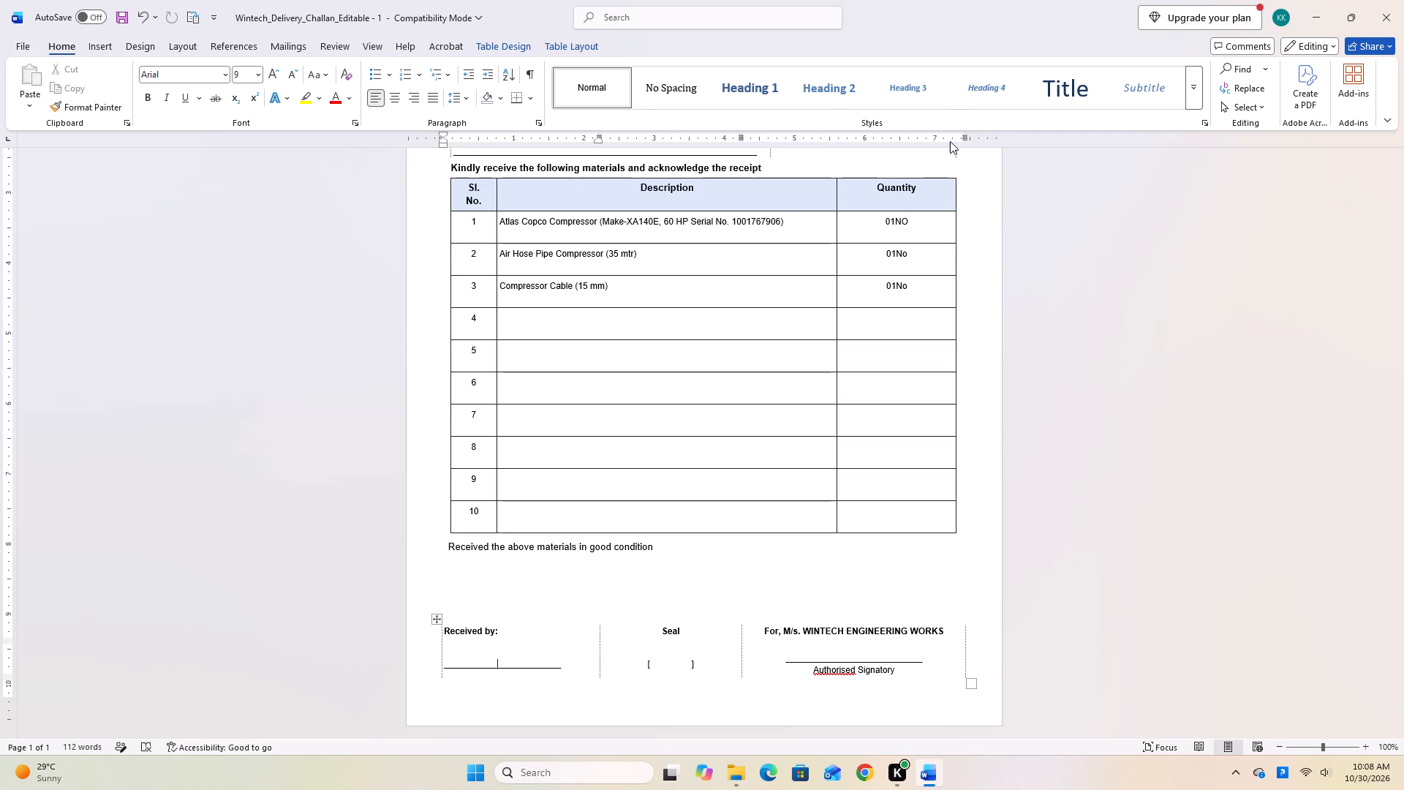
left_click_drag(950, 141, 951, 140)
left_click_drag(968, 136, 951, 142)
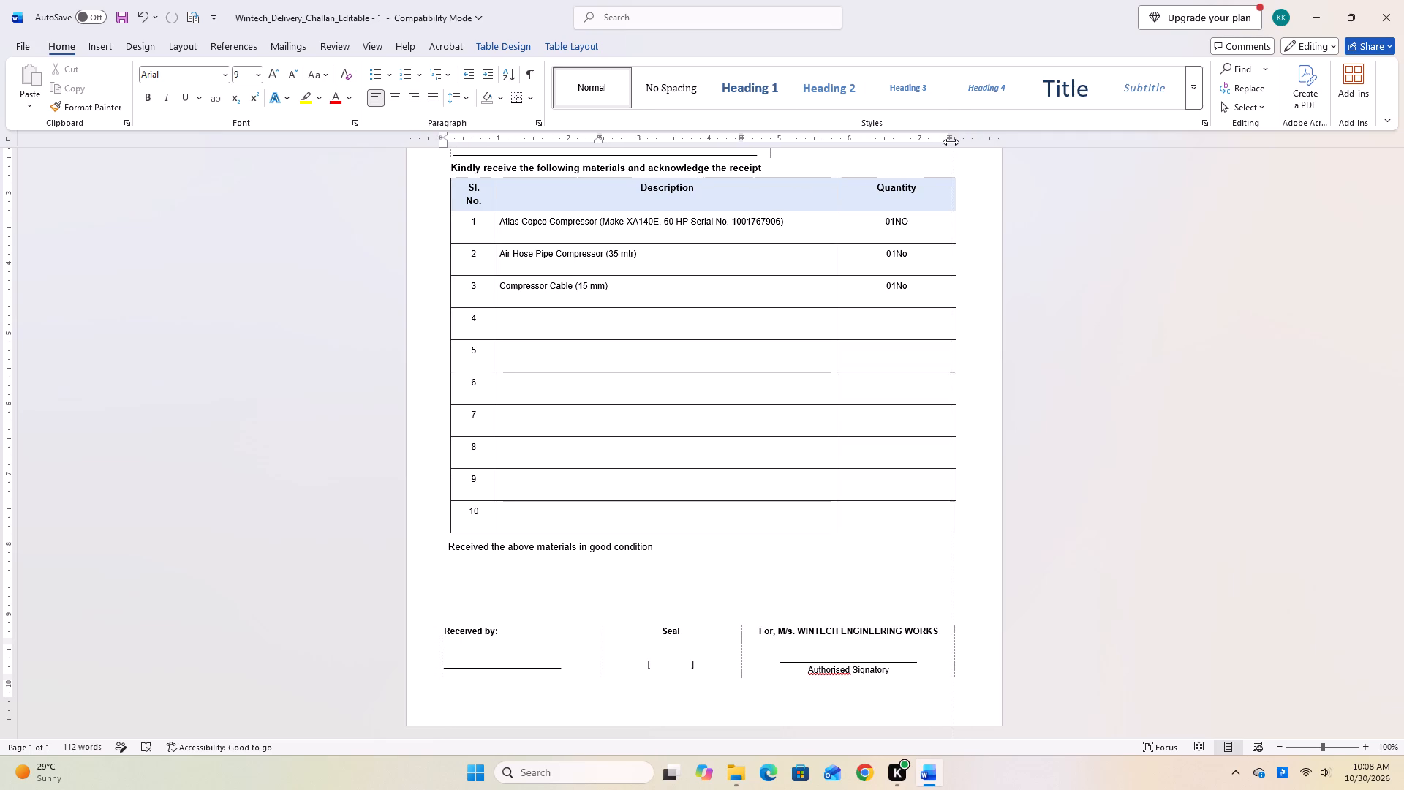
left_click_drag(951, 142, 956, 142)
left_click_drag(741, 138, 756, 138)
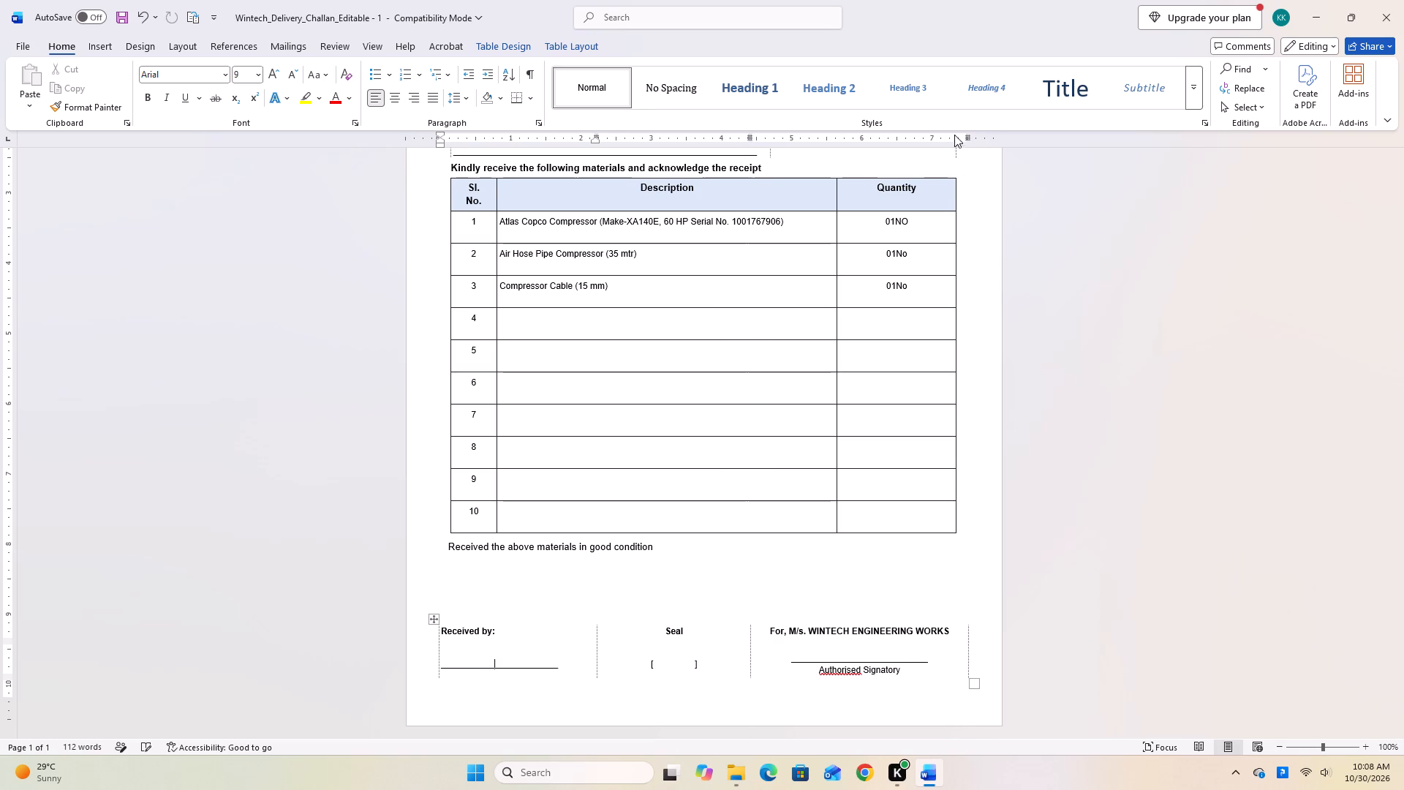
left_click_drag(965, 138, 956, 146)
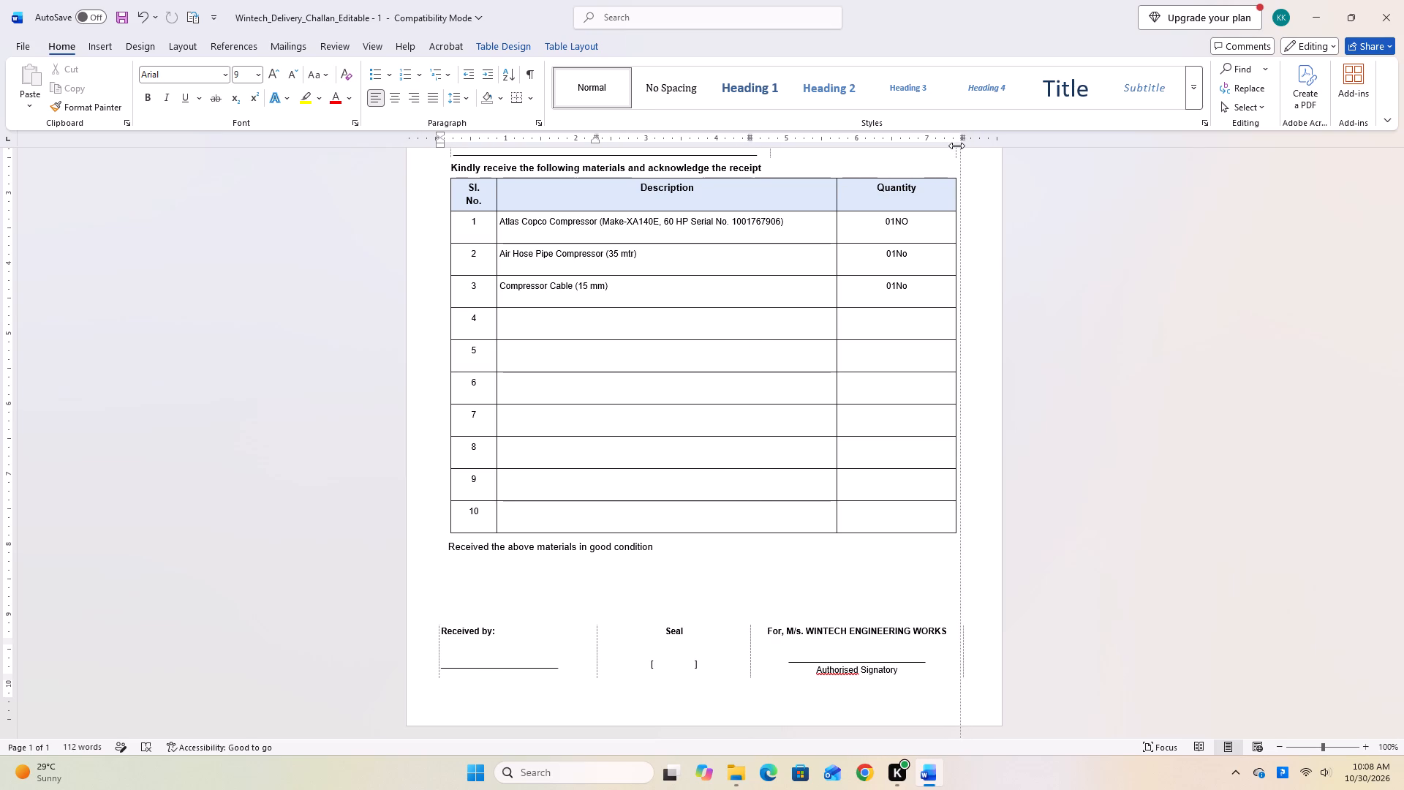
left_click_drag(956, 146, 956, 154)
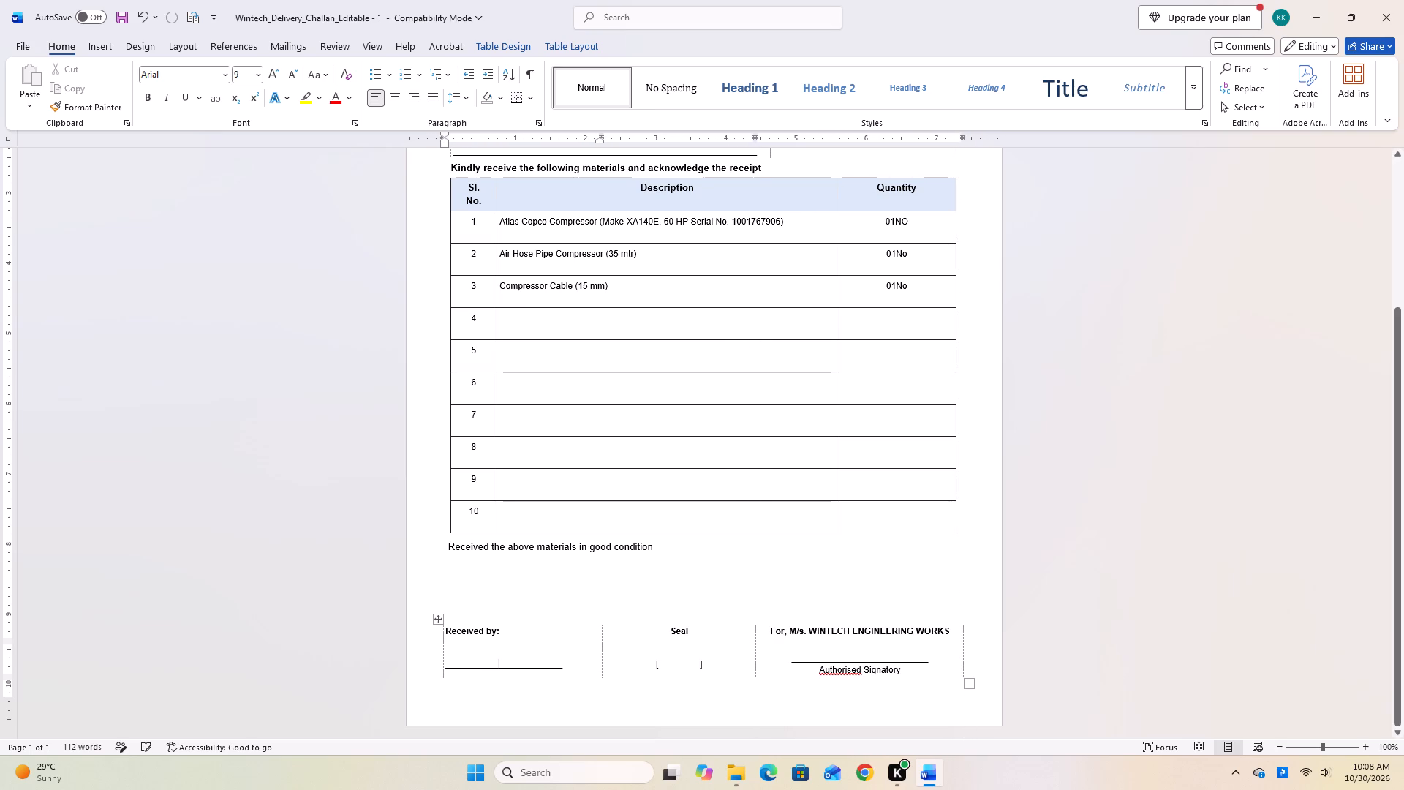
Save Wintech_Delivery_Challan_Editable - 1 with the adjusted signature block.
double_click(129, 20)
Widen the M/s. column so No. and Date start beneath the RETURNABLE heading, and pull the block's right edge back to the materials table.
scroll(714, 429, "up", 7)
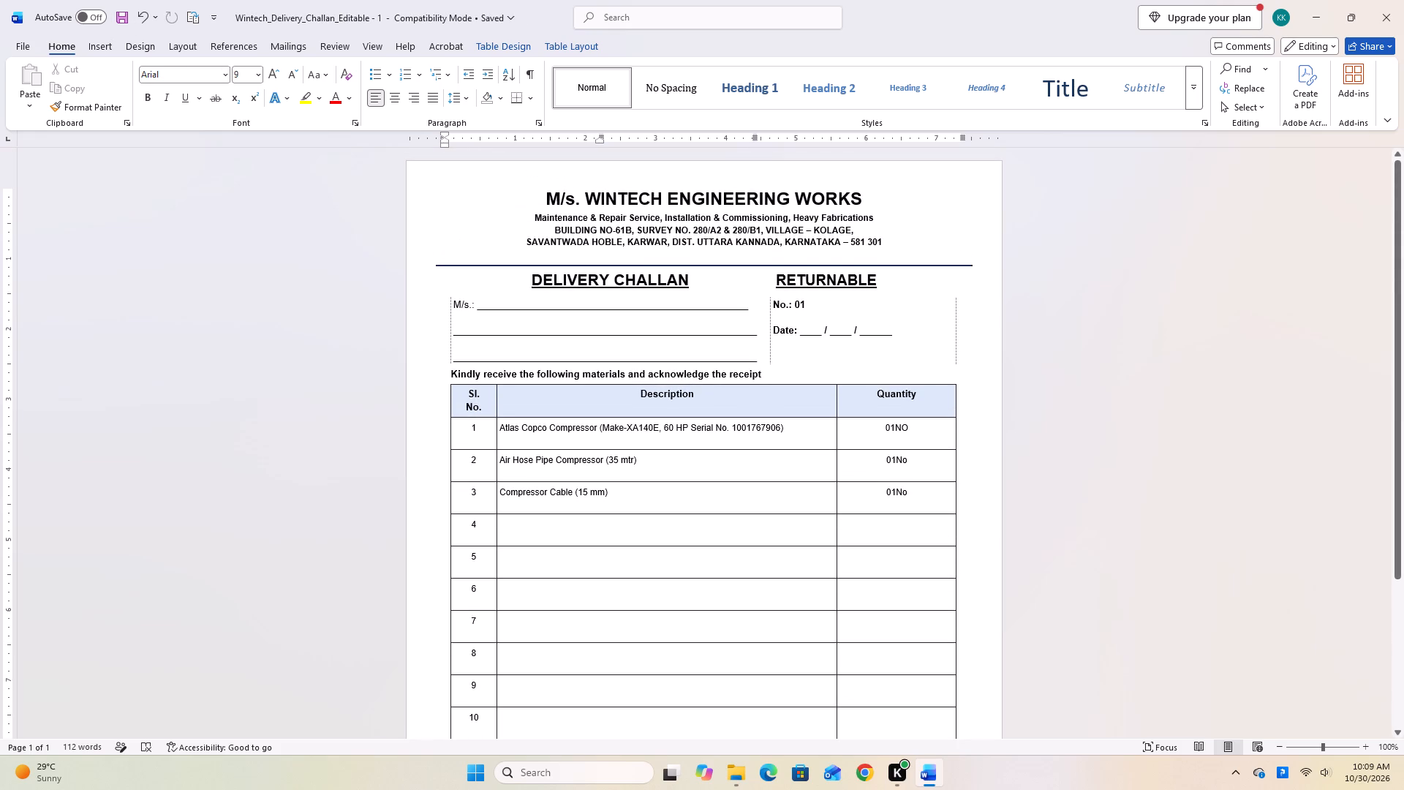
scroll(711, 407, "down", 3)
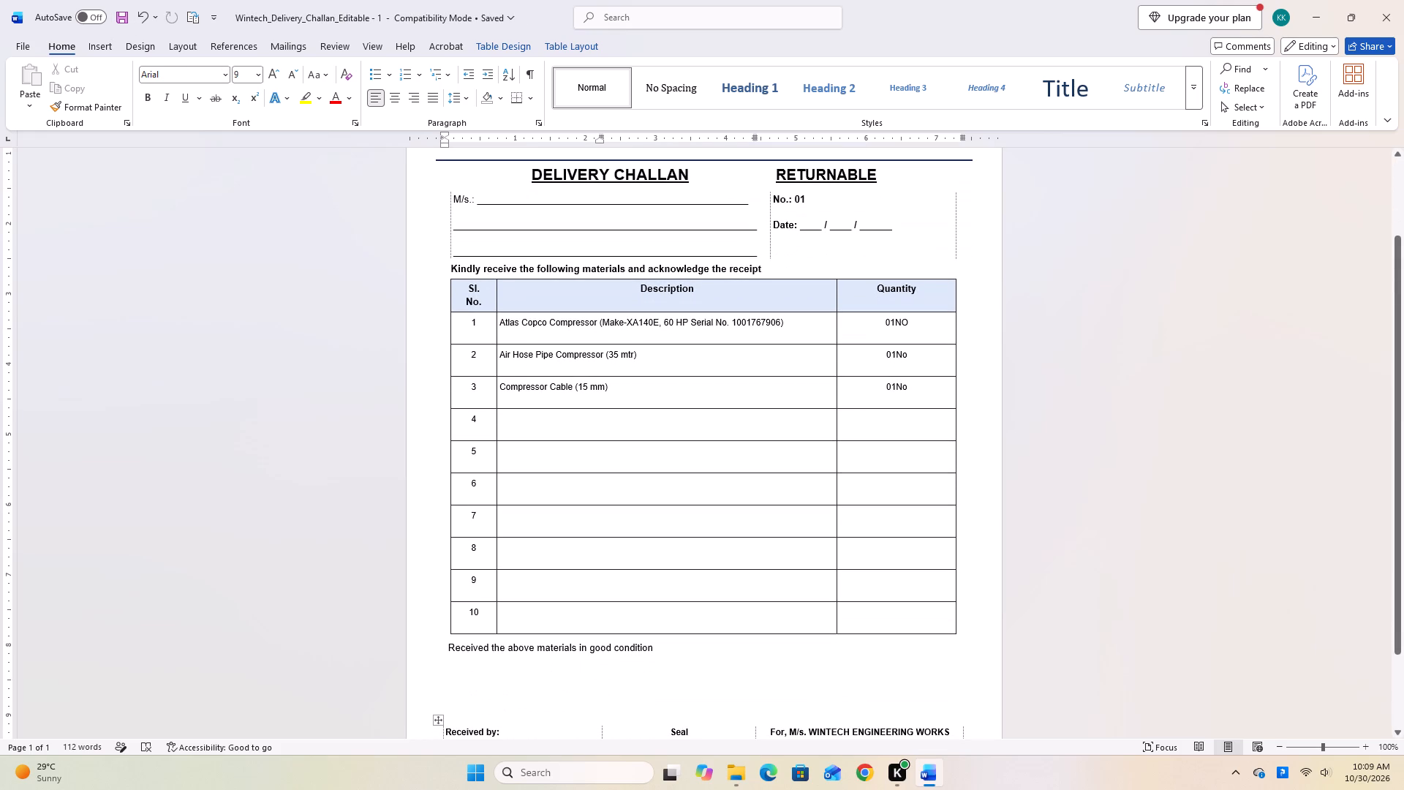
scroll(711, 407, "up", 3)
left_click(771, 334)
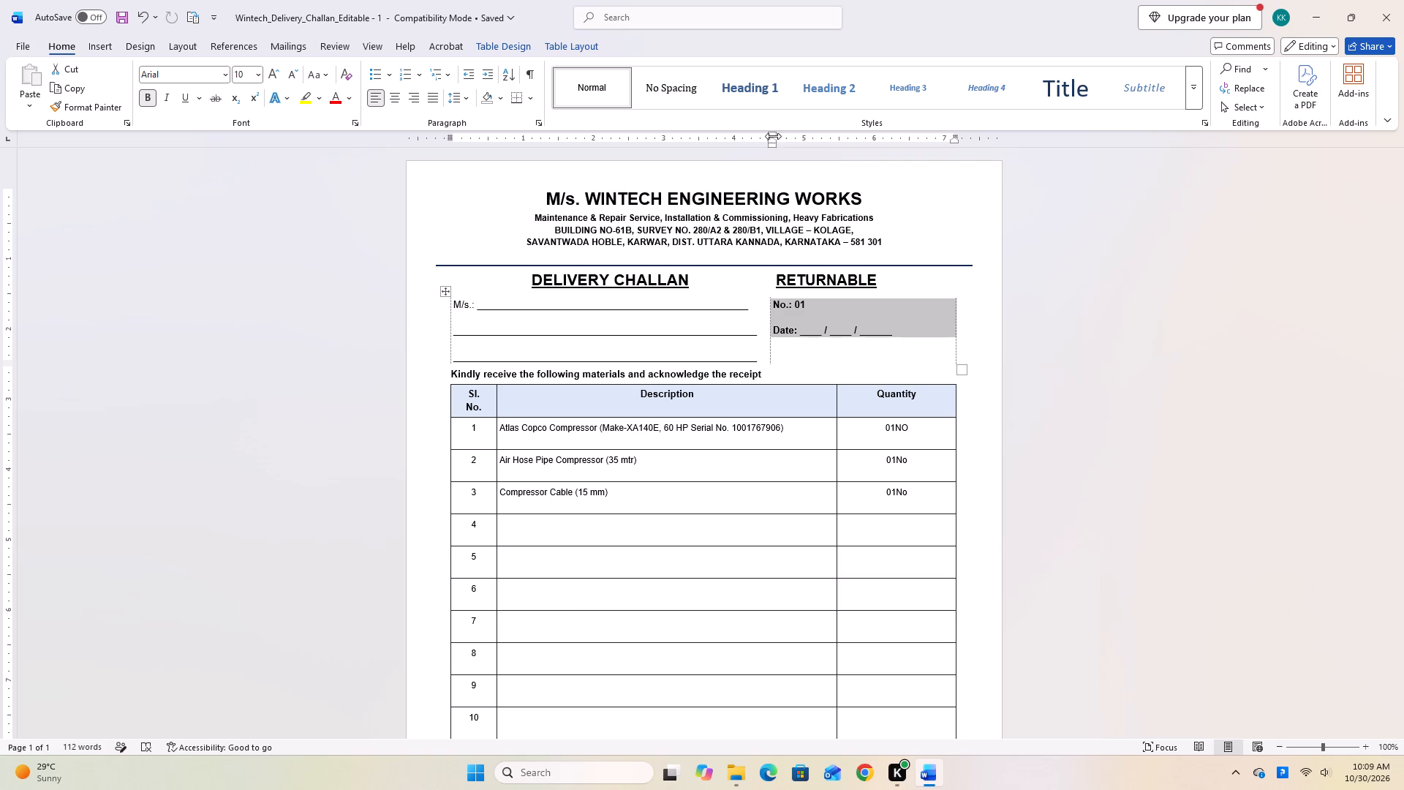
left_click(773, 136)
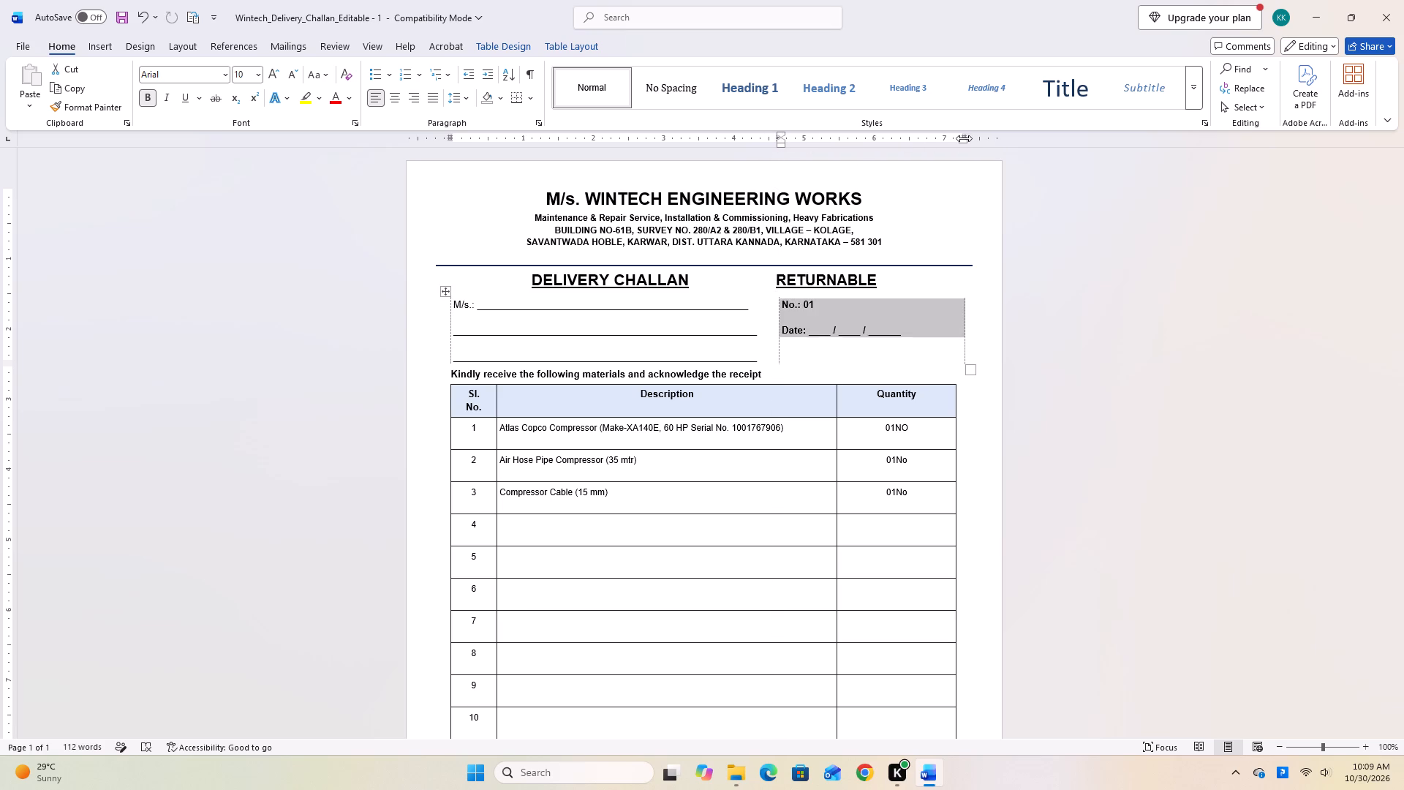
left_click_drag(964, 138, 955, 145)
left_click(1043, 279)
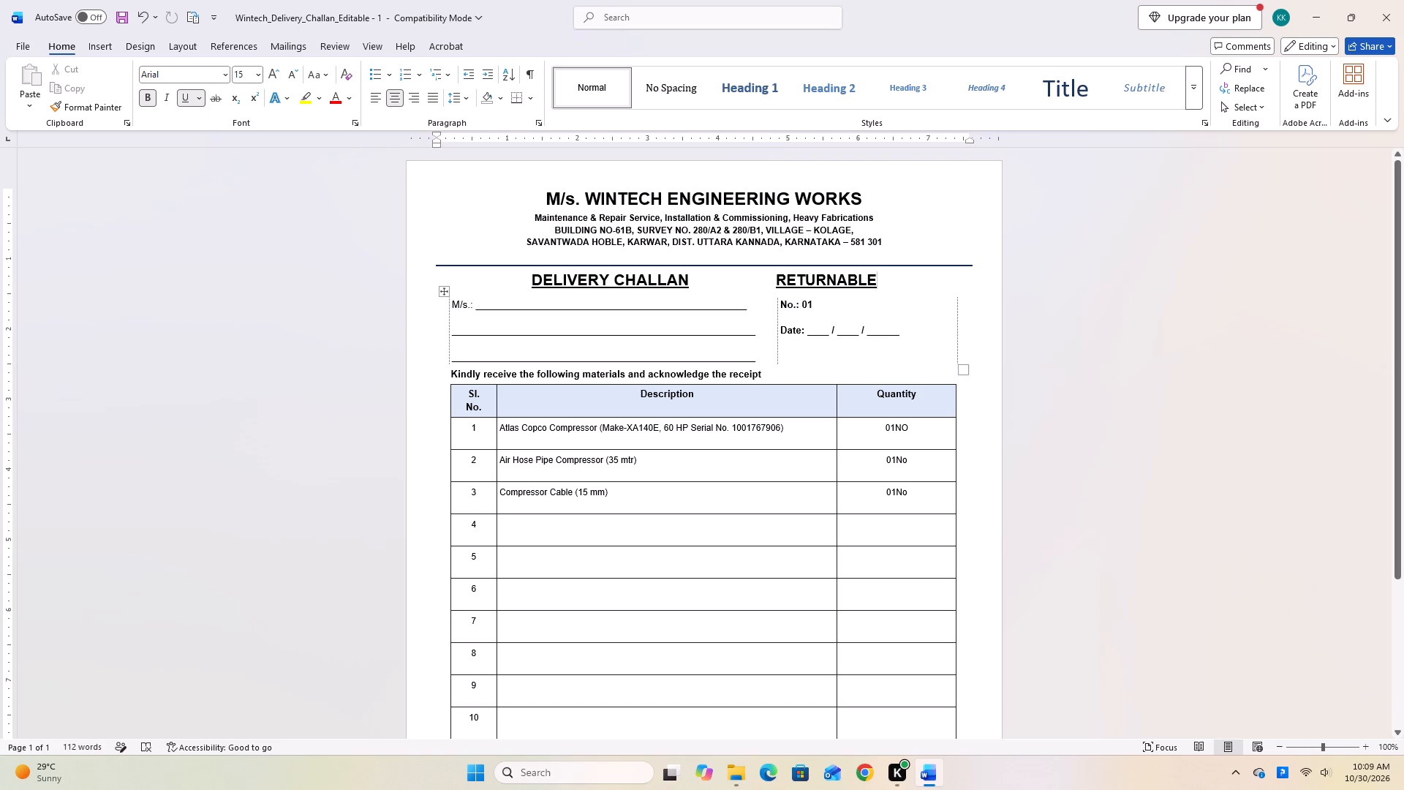
Save Wintech_Delivery_Challan_Editable - 1 and close it.
triple_click(115, 17)
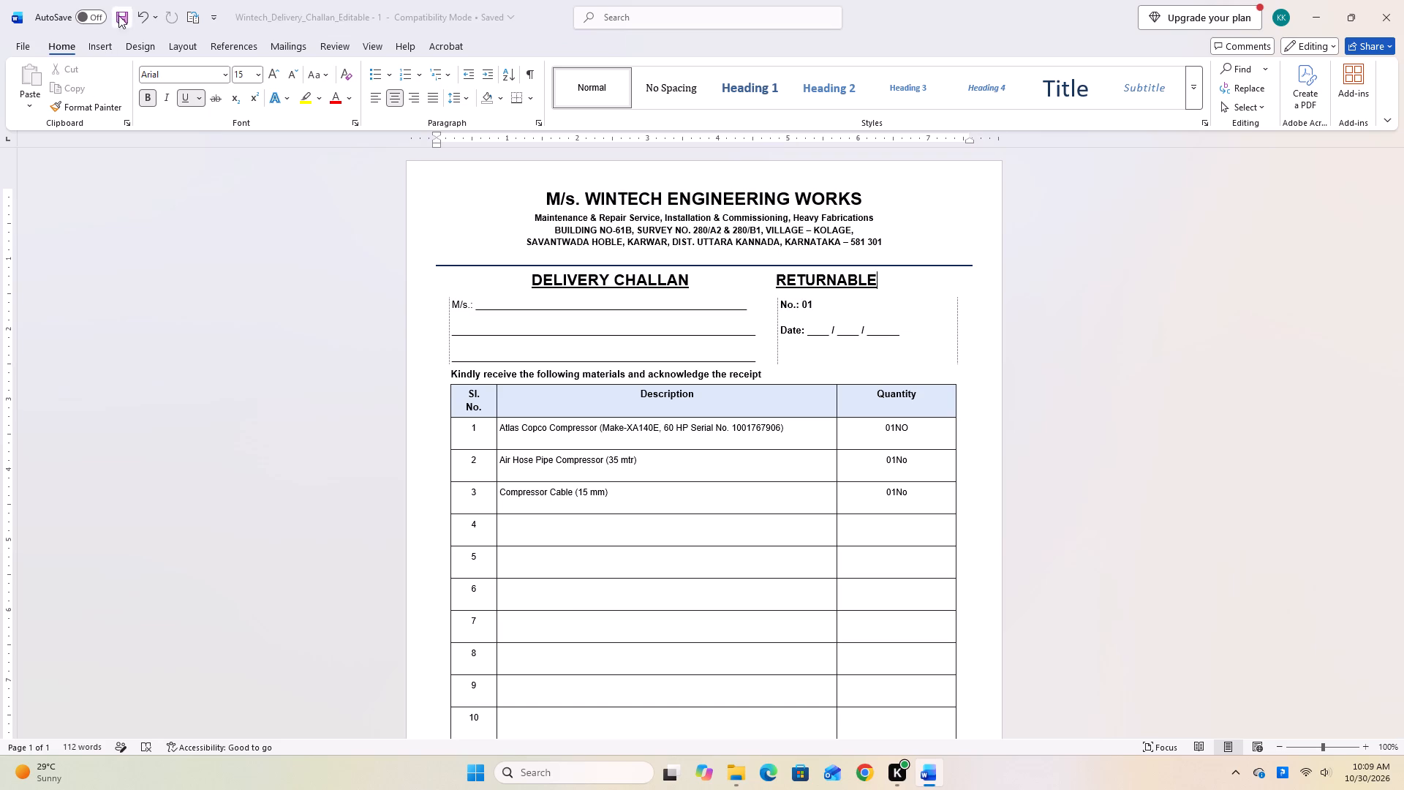
left_click(1381, 0)
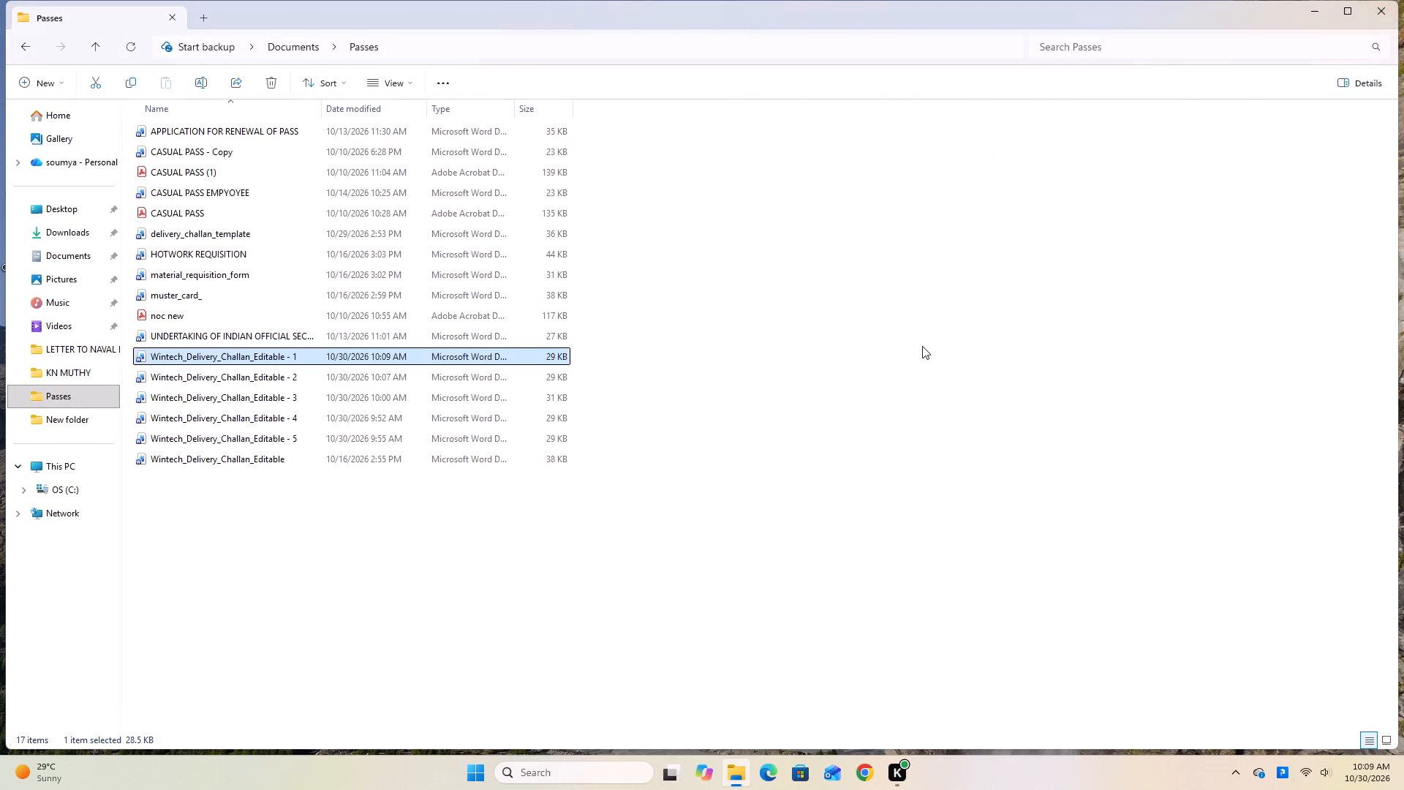
Open Wintech_Delivery_Challan_Editable - 3 from the Passes folder.
double_click(546, 394)
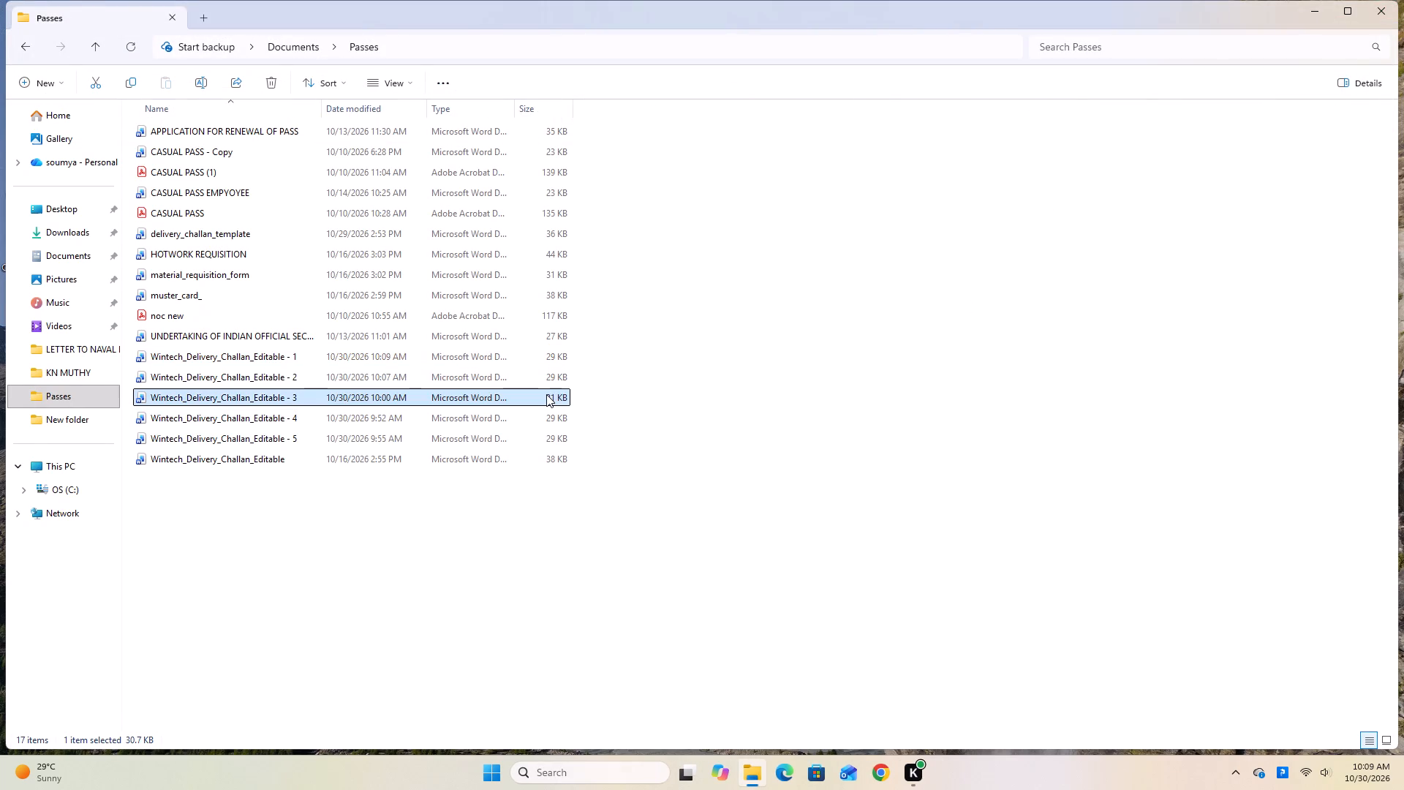
On page 1, widen the signature block's Seal column and narrow the signatory column so its outer edge meets the materials table's right edge.
scroll(569, 387, "down", 5)
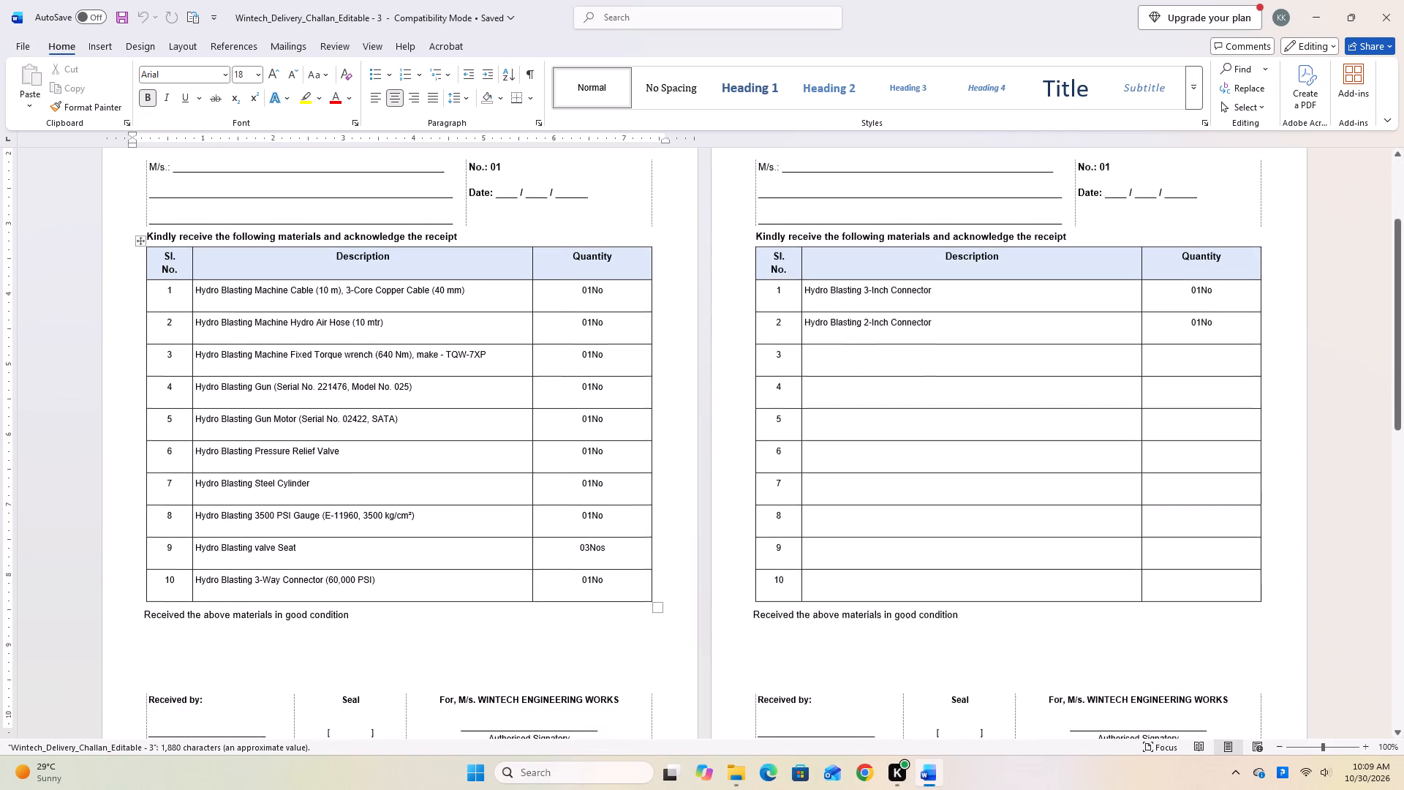
left_click(258, 685)
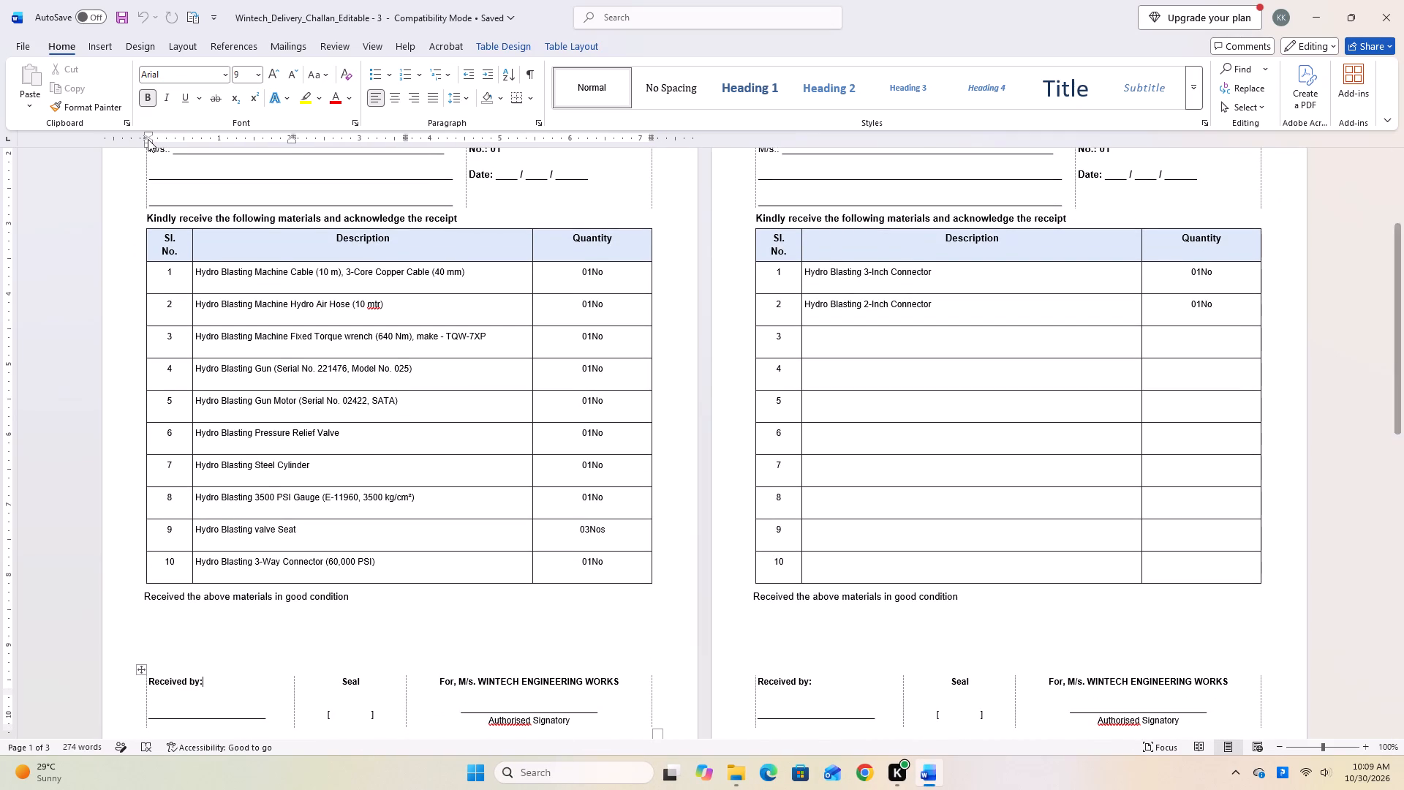
left_click_drag(144, 134, 147, 140)
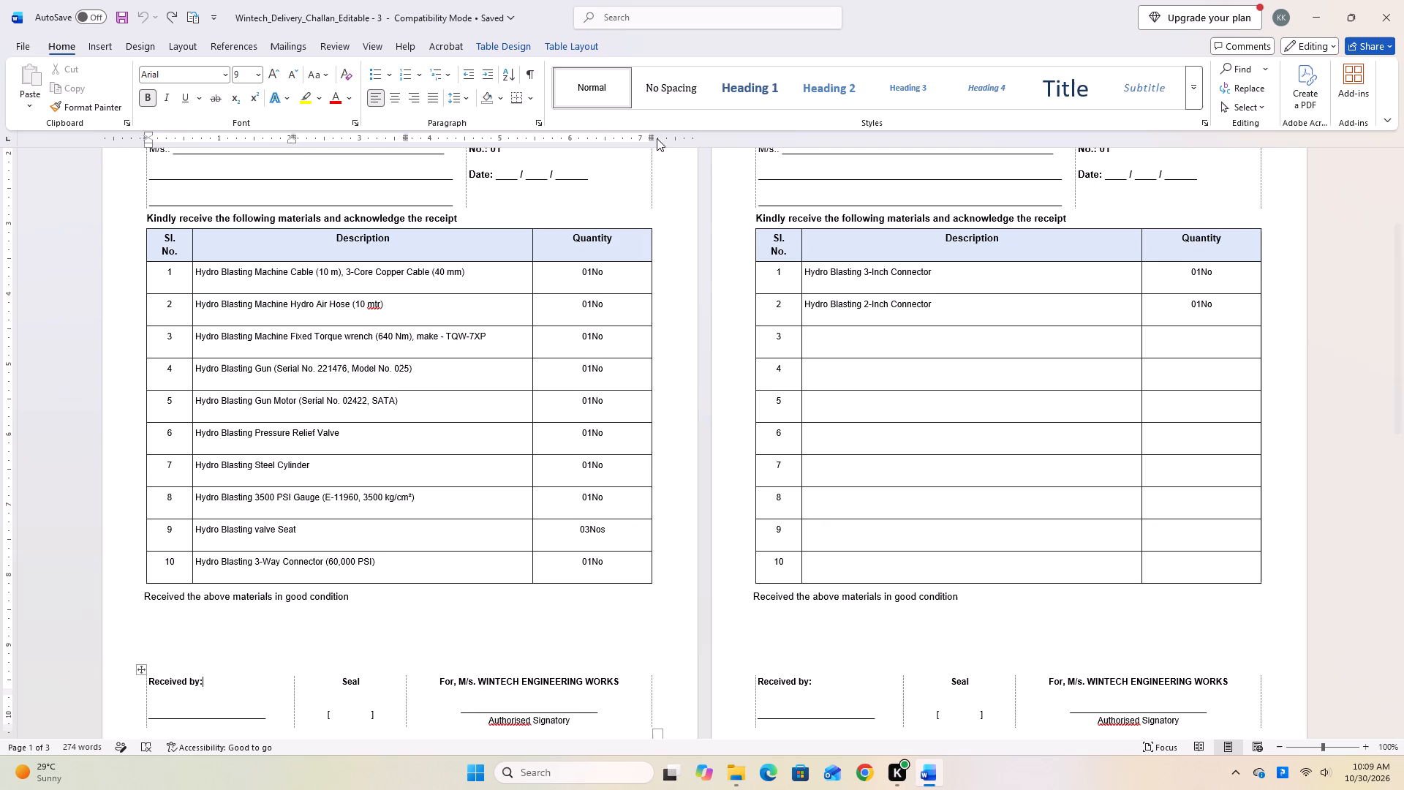
left_click(654, 138)
left_click_drag(405, 143, 405, 143)
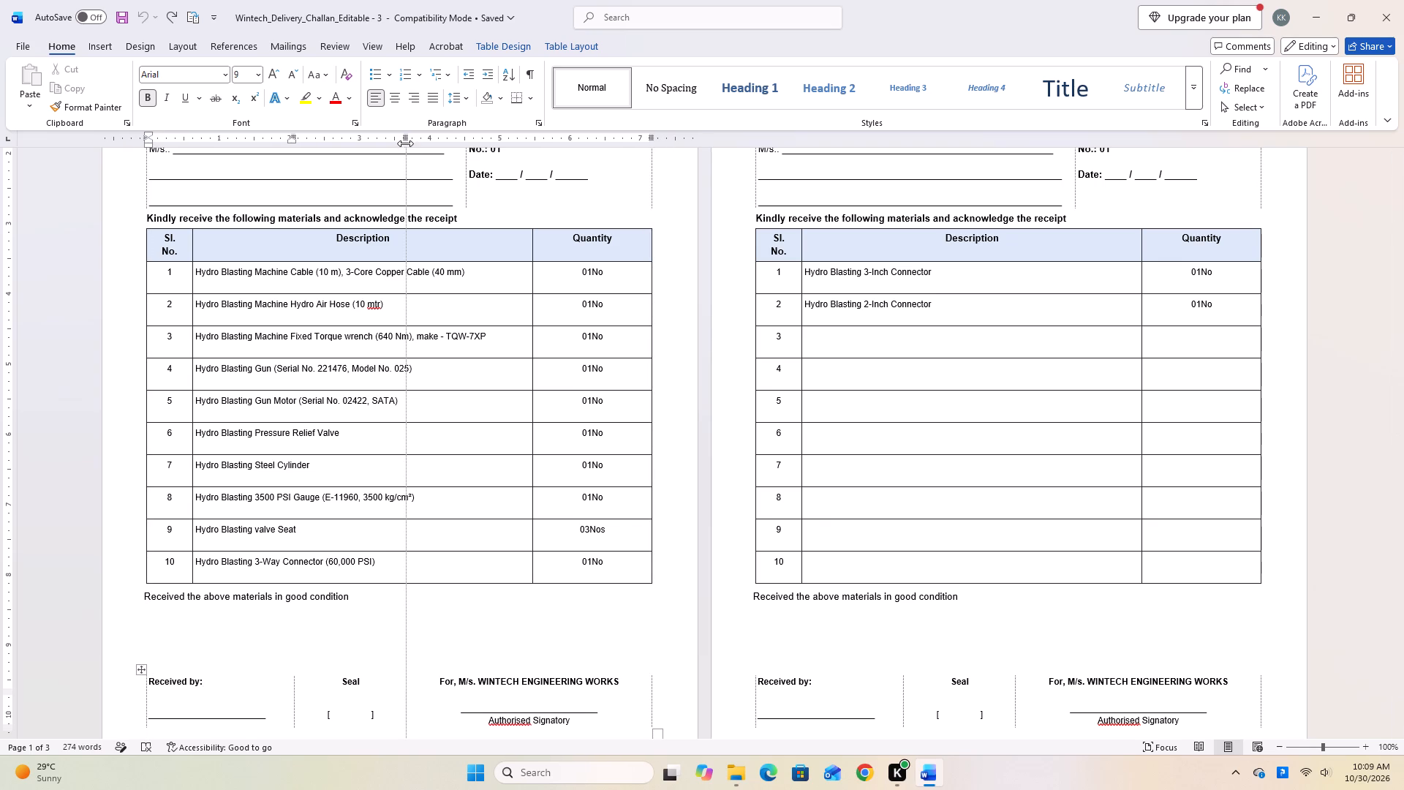
left_click_drag(405, 143, 428, 157)
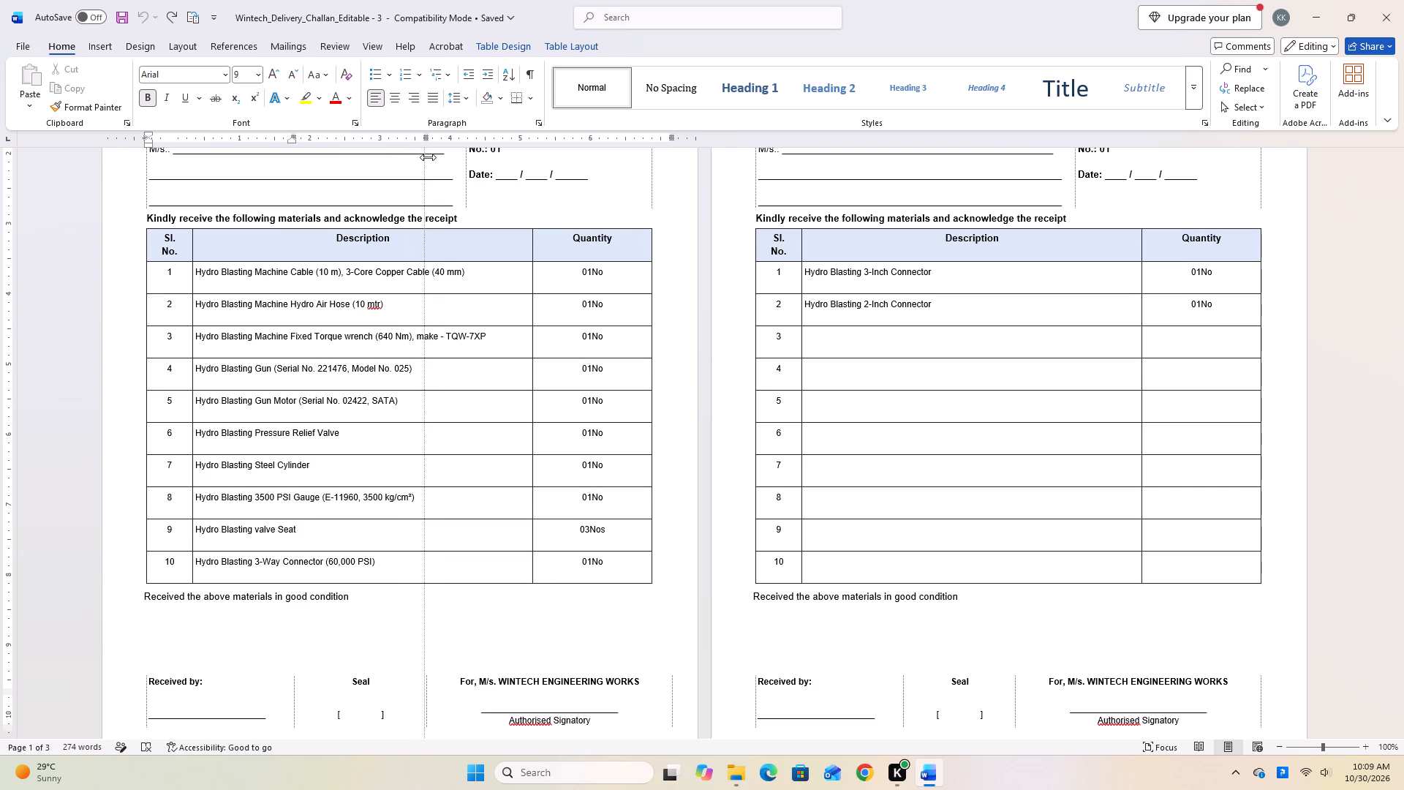
left_click_drag(428, 157, 431, 157)
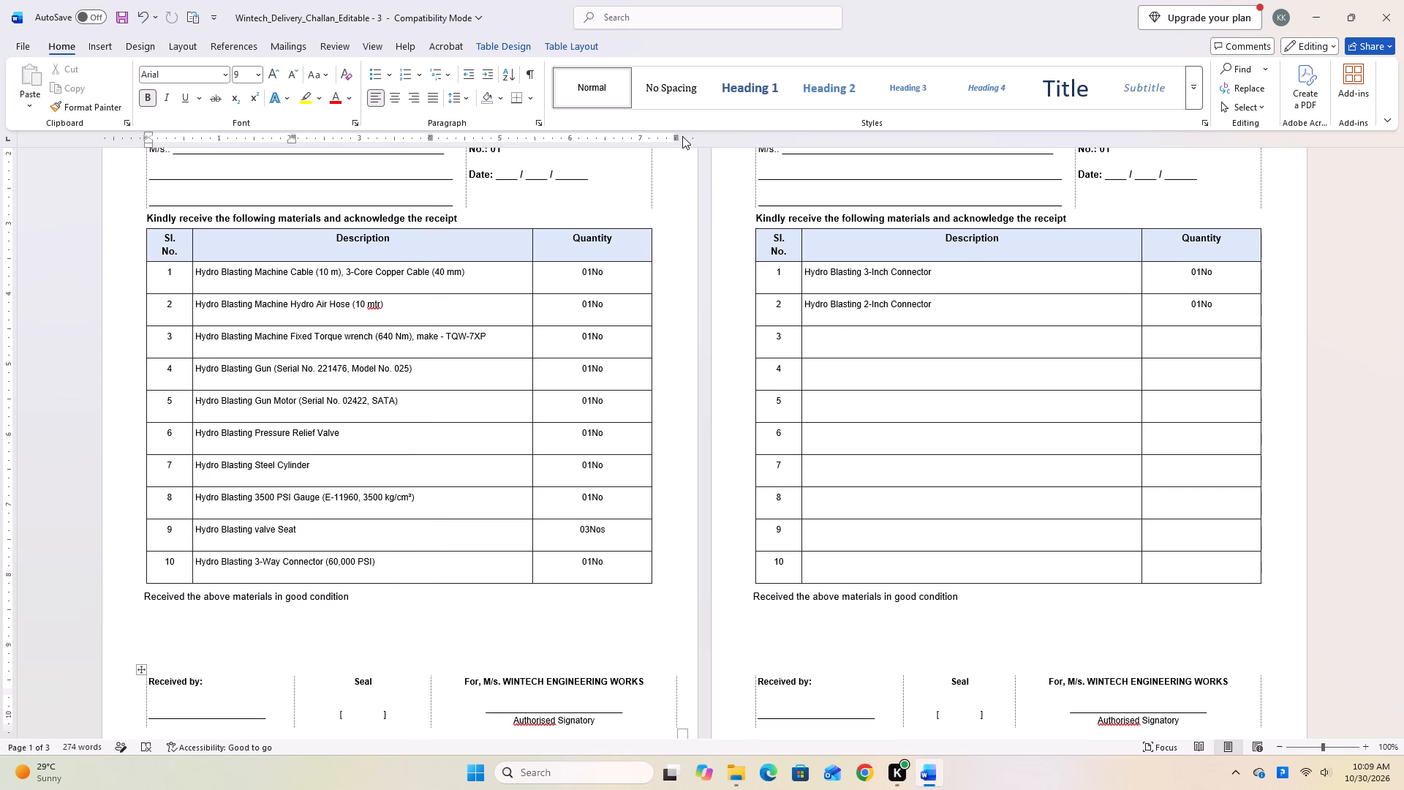
left_click_drag(676, 136, 635, 161)
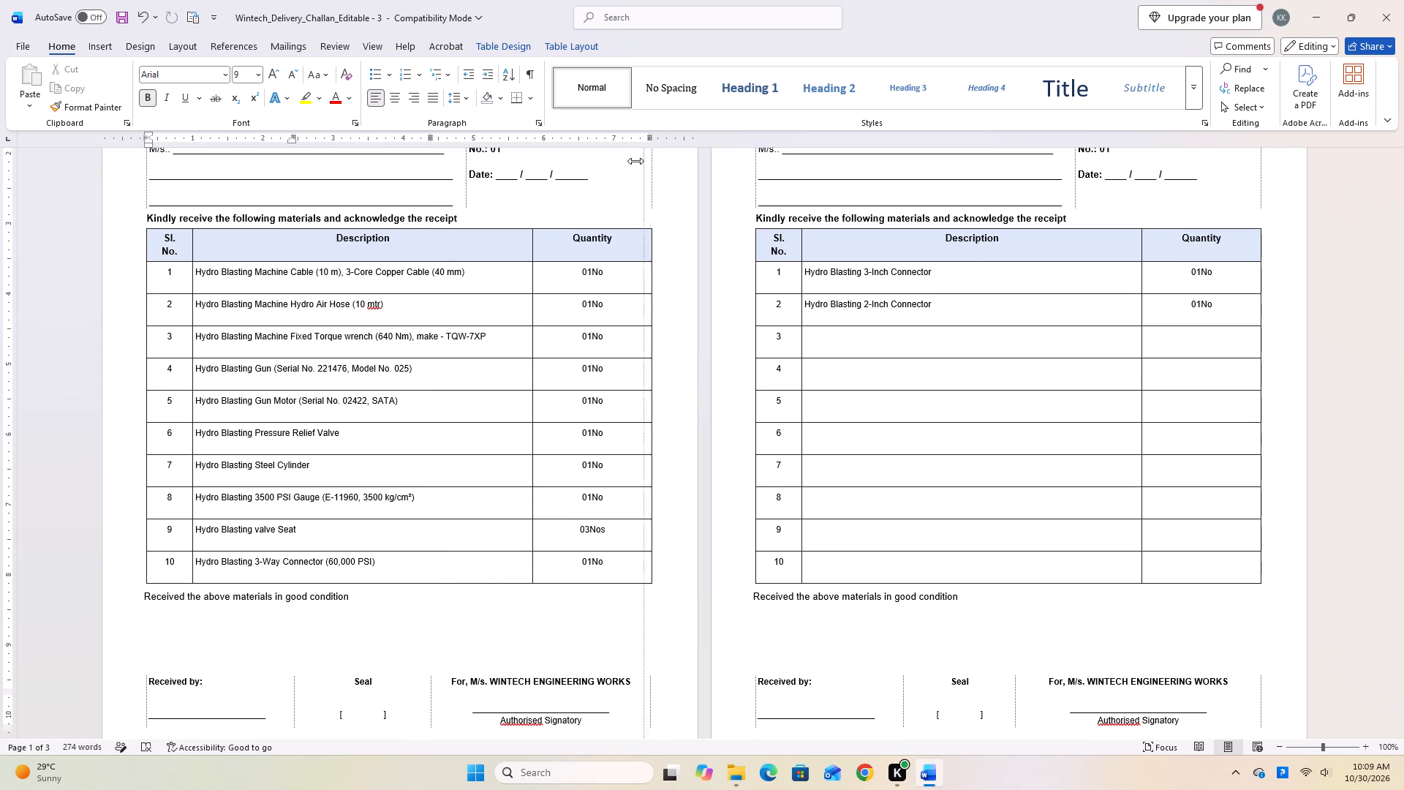
left_click_drag(635, 161, 654, 168)
On page 1, widen the M/s. column so No. and Date sit beneath RETURNABLE, and realign the block's edges with the materials table.
scroll(421, 381, "up", 5)
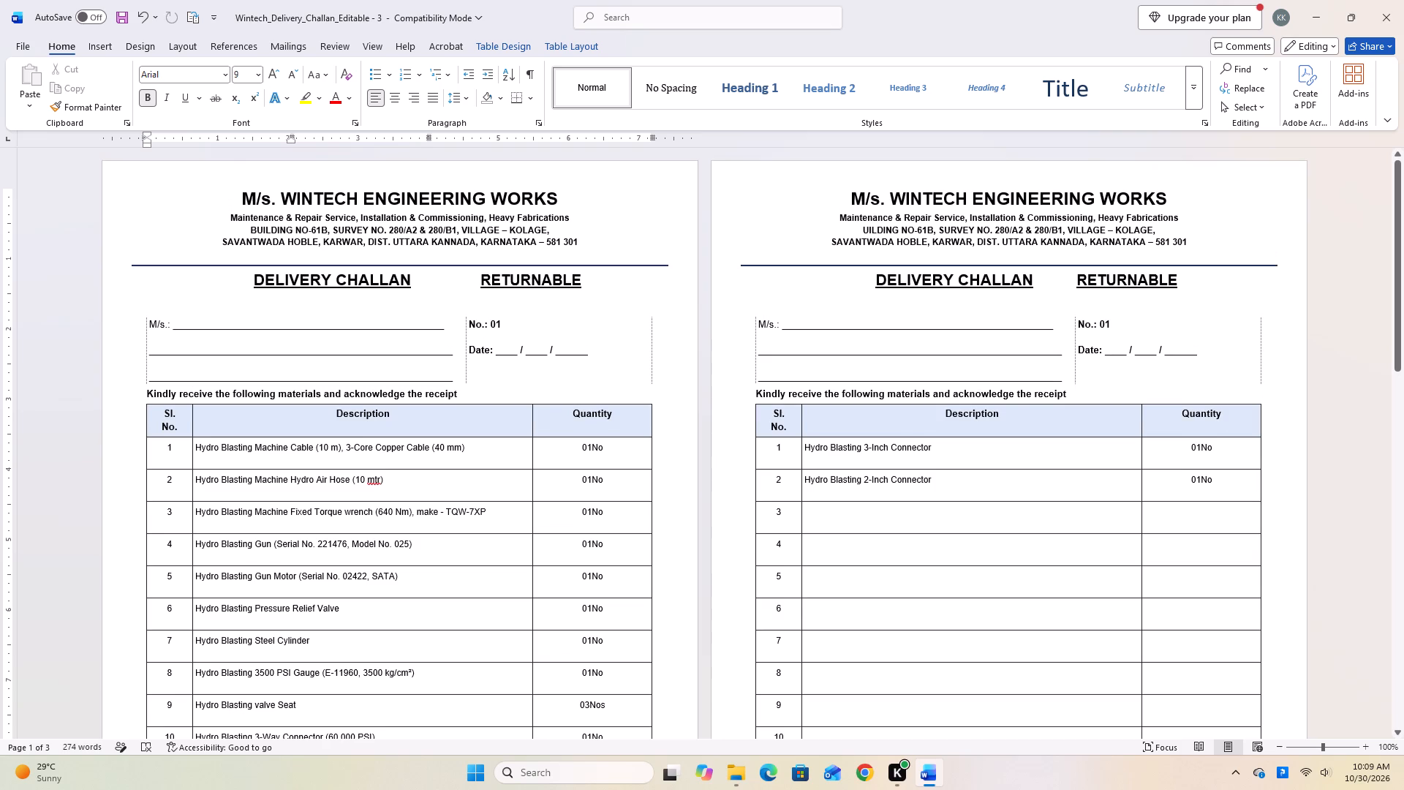
left_click(471, 349)
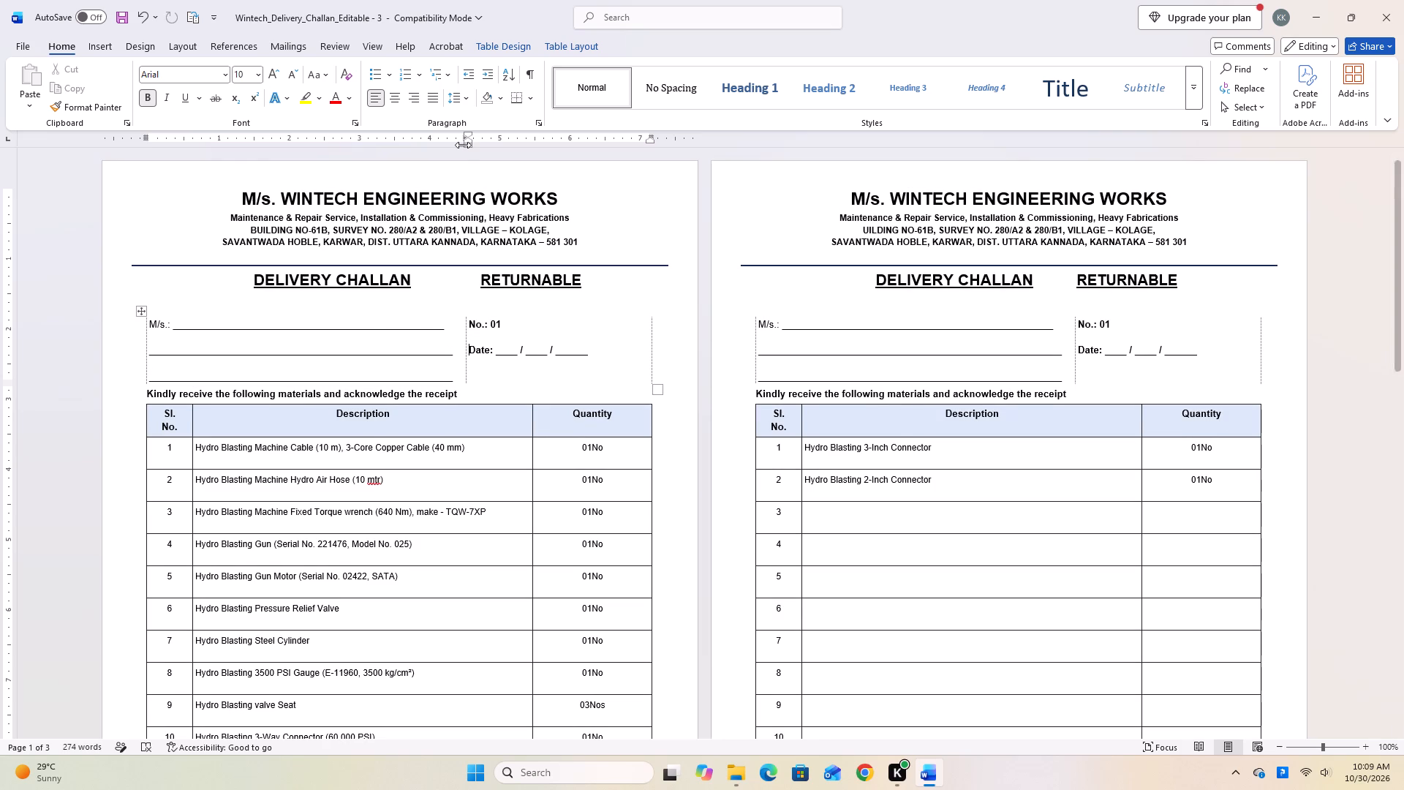
left_click(465, 143)
left_click(497, 358)
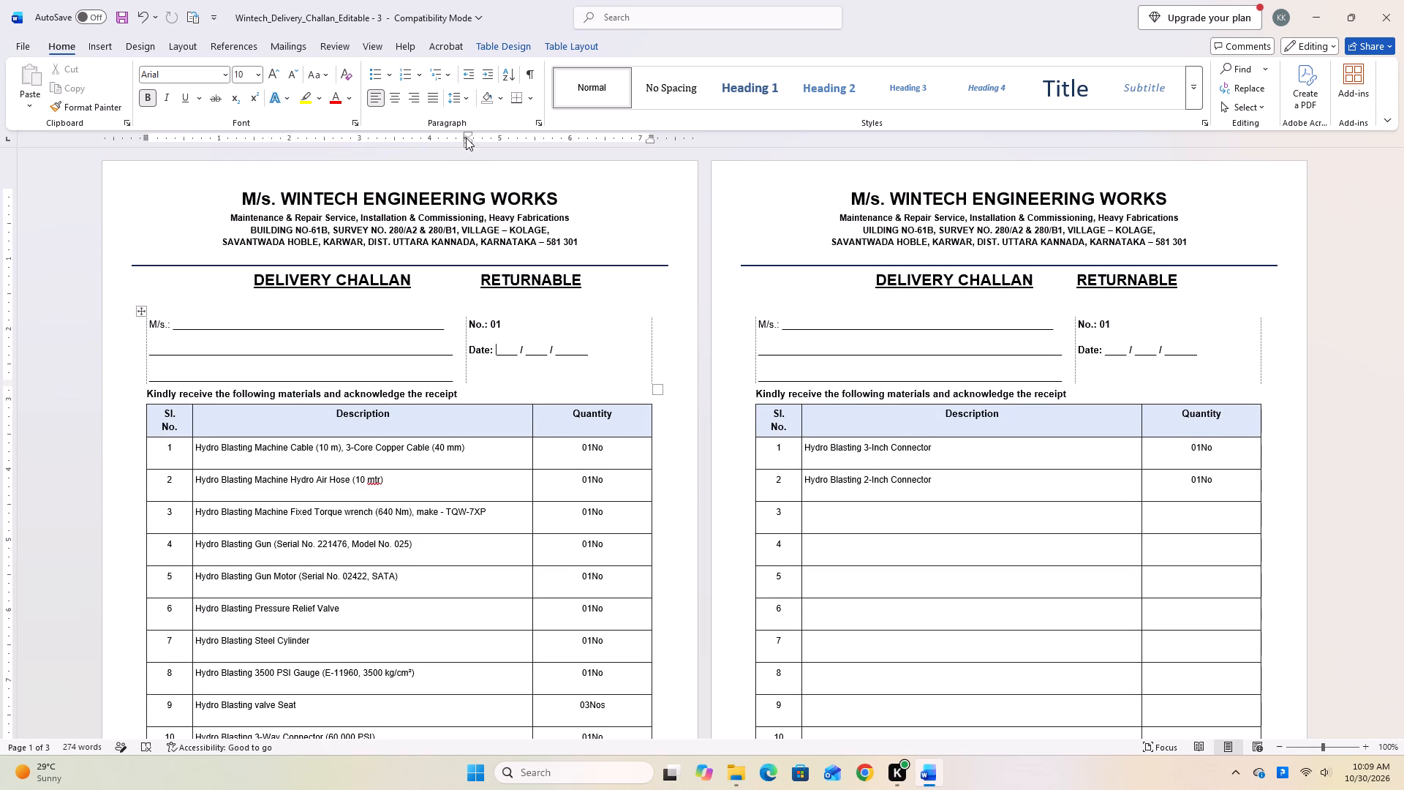
left_click_drag(469, 136, 478, 139)
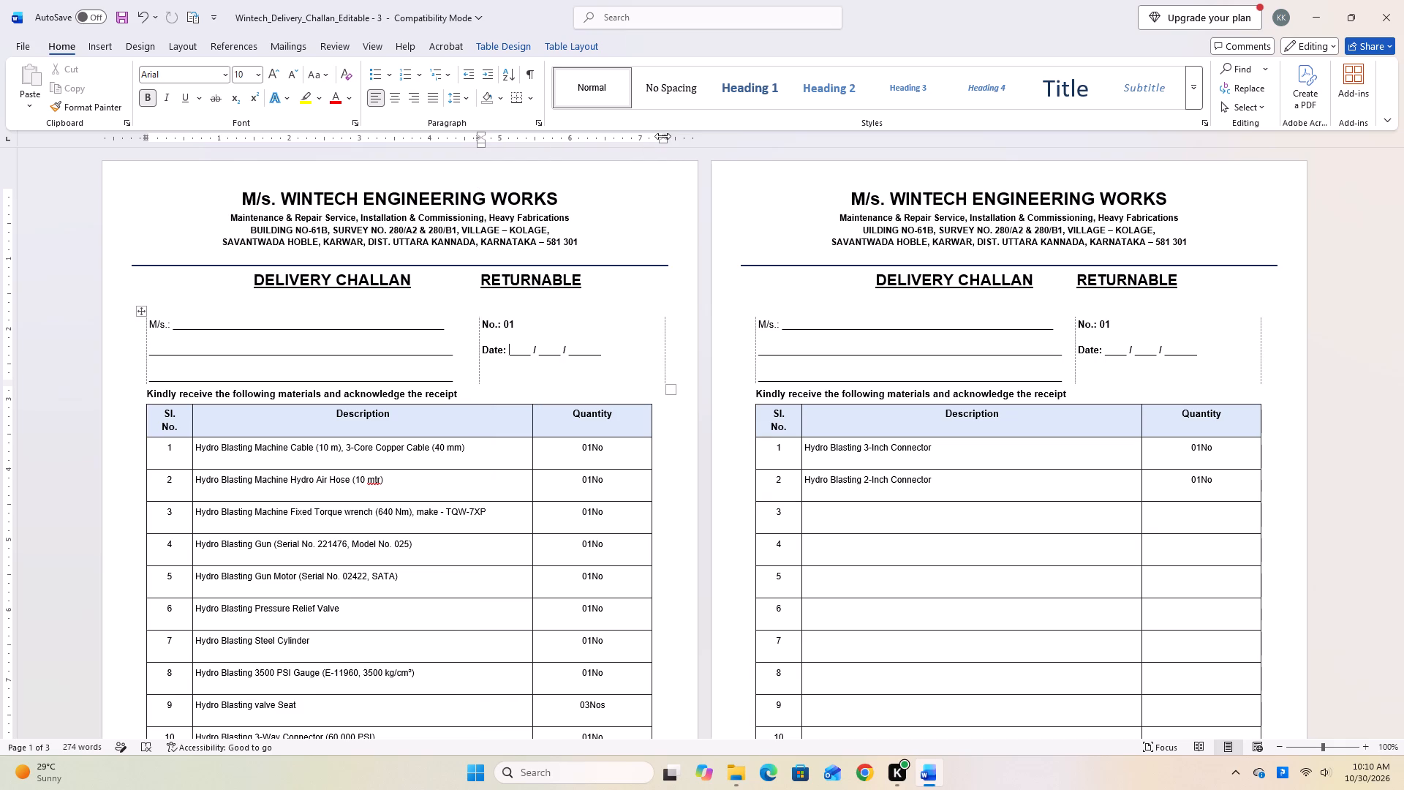
left_click_drag(663, 136, 654, 146)
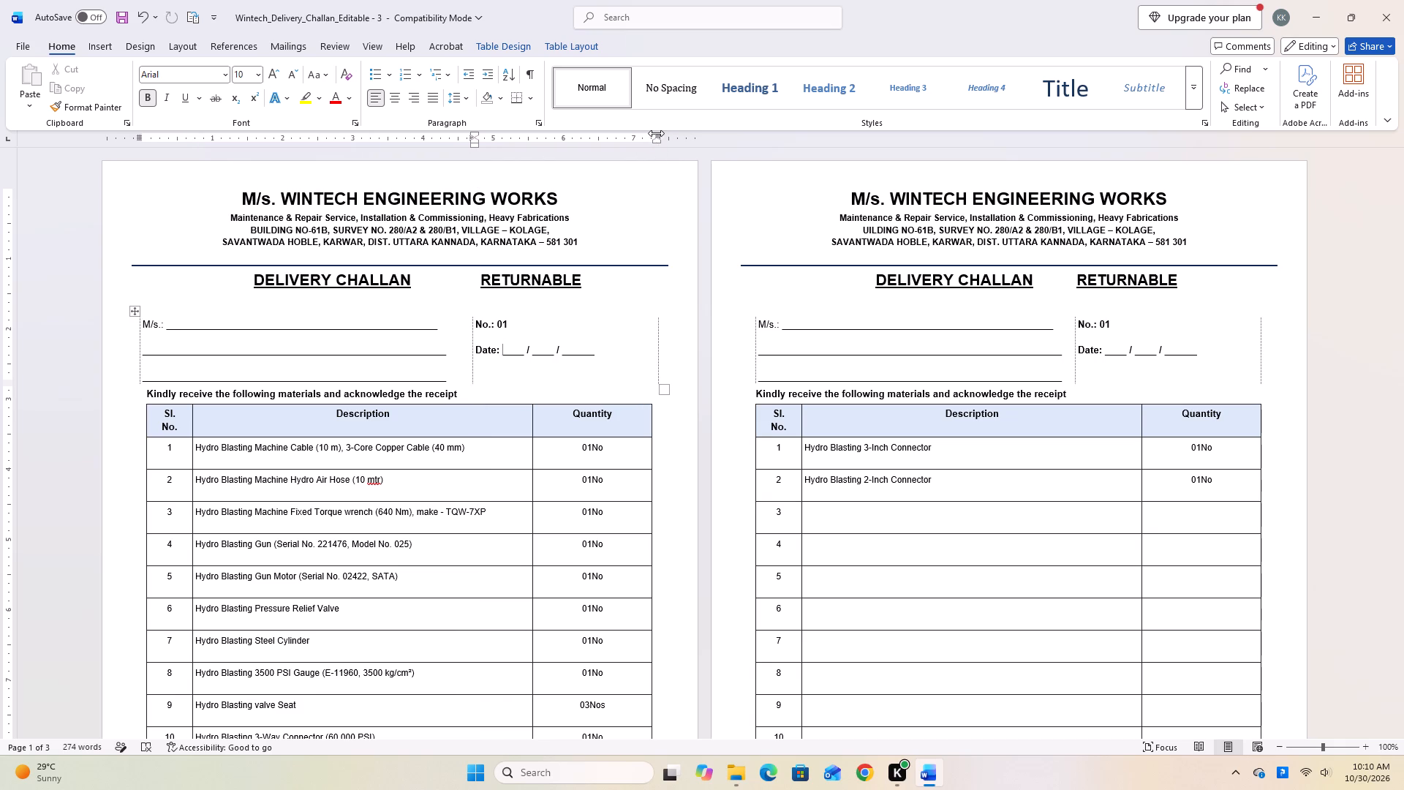
left_click_drag(656, 133, 652, 141)
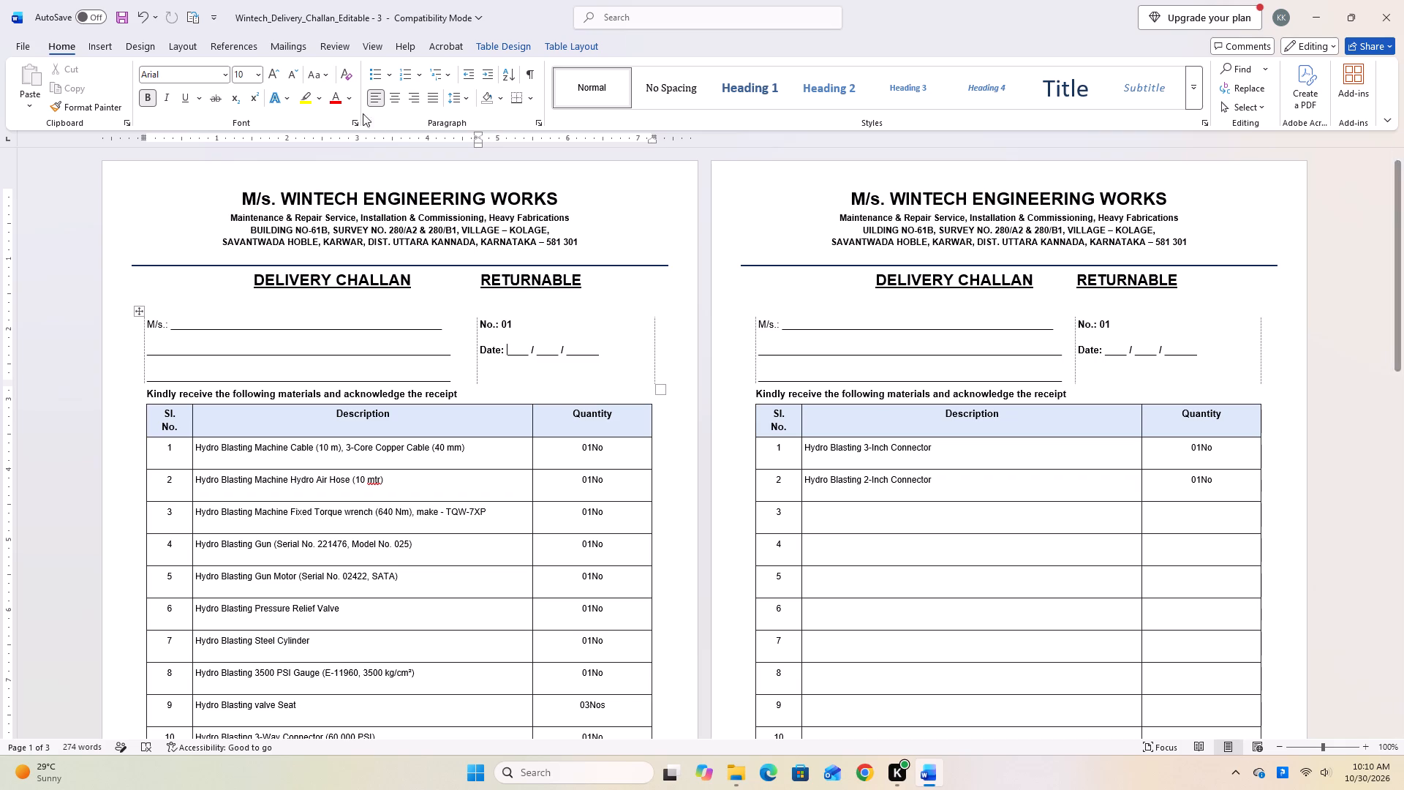
Save Wintech_Delivery_Challan_Editable - 3 with the page 1 alignment changes.
double_click(119, 5)
On page 2, widen the signature block's Seal column and pull the signatory column's outer edge back toward the materials table's edge.
scroll(1269, 531, "down", 3)
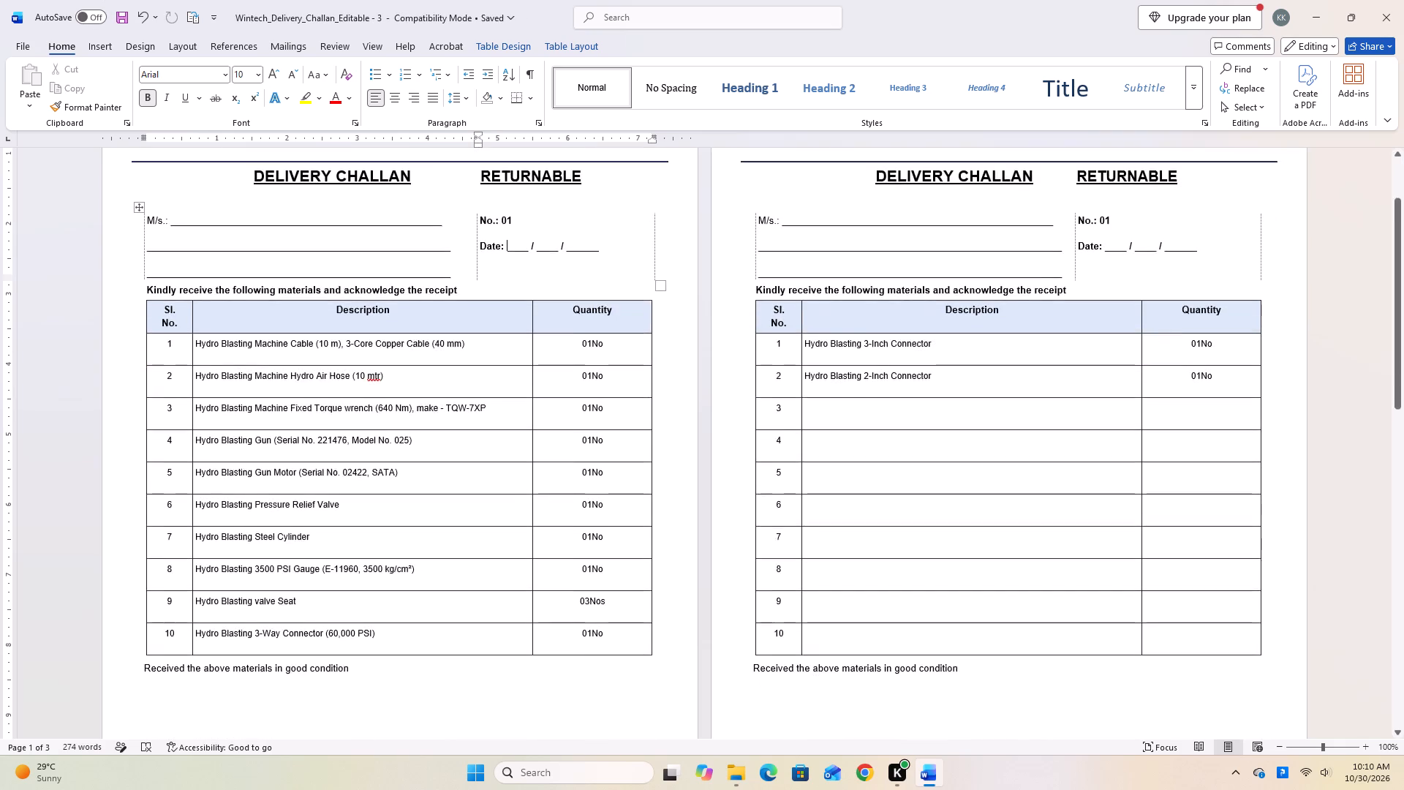
scroll(1269, 531, "down", 3)
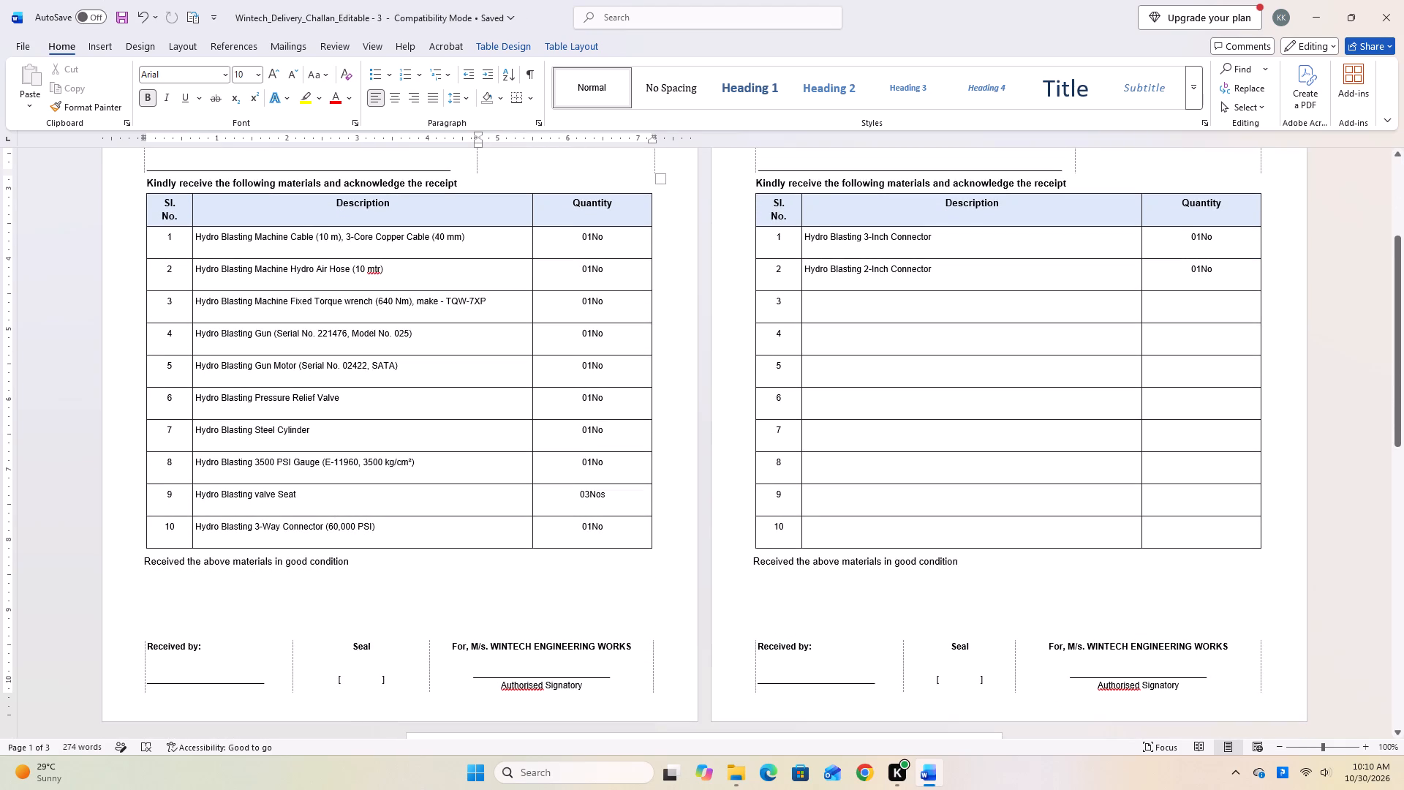
left_click(856, 685)
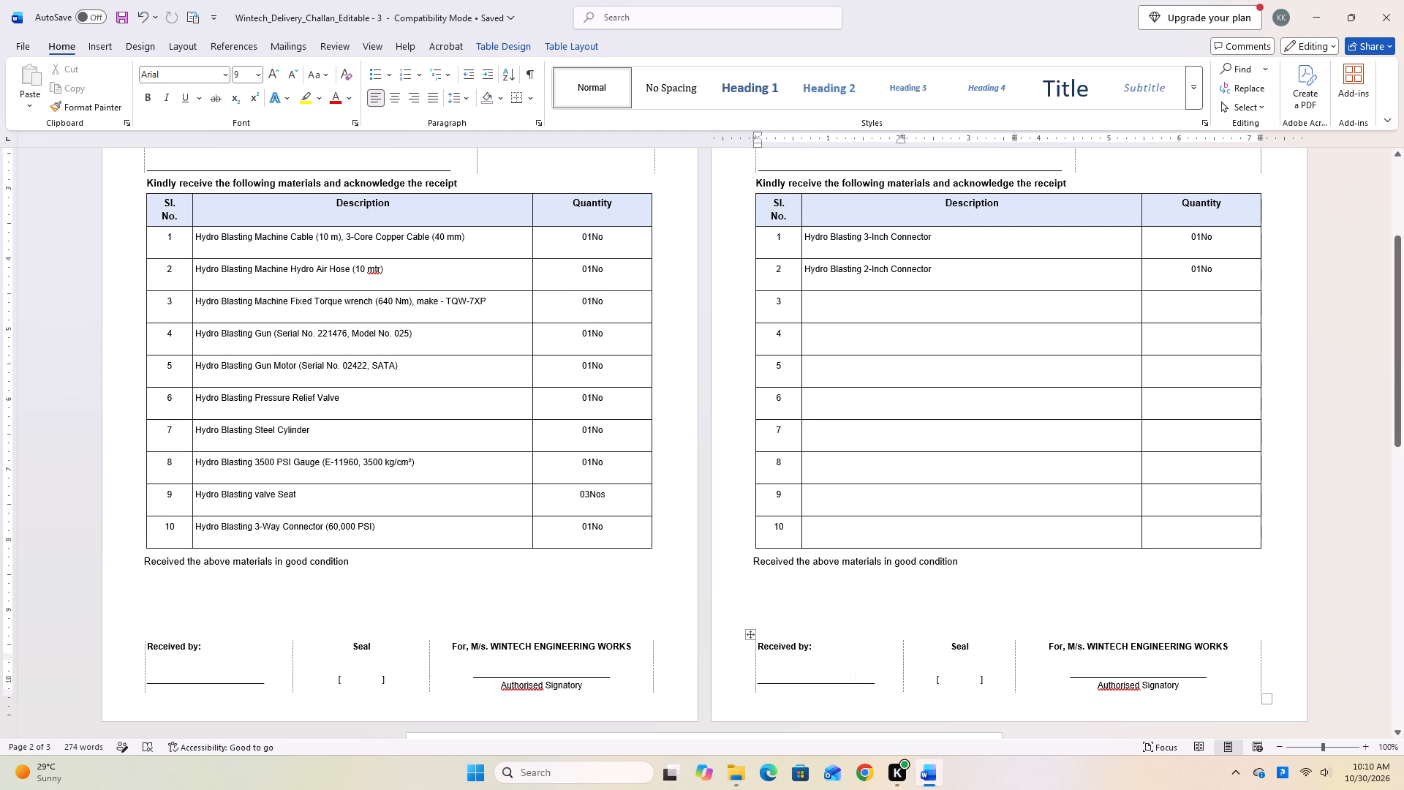
left_click(753, 143)
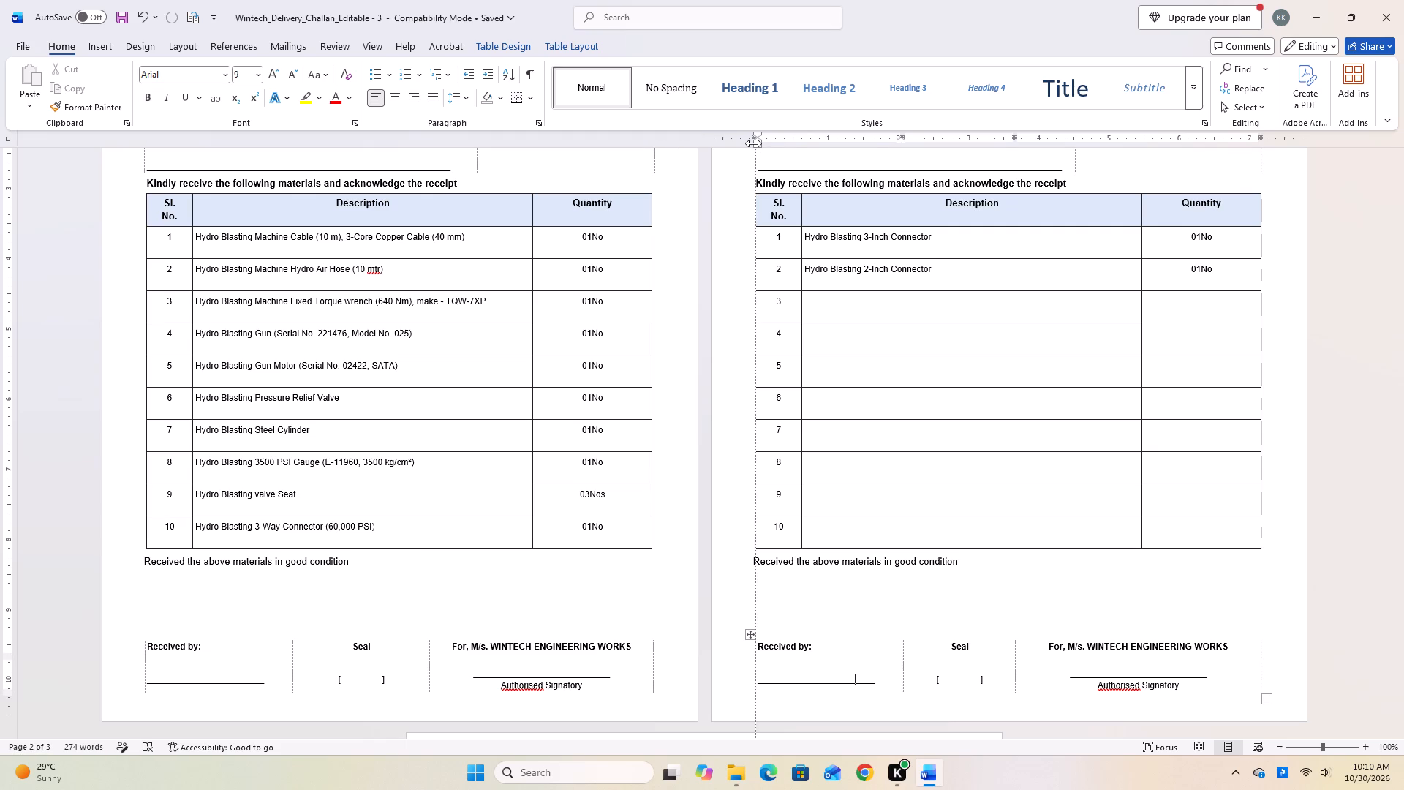
left_click(1261, 138)
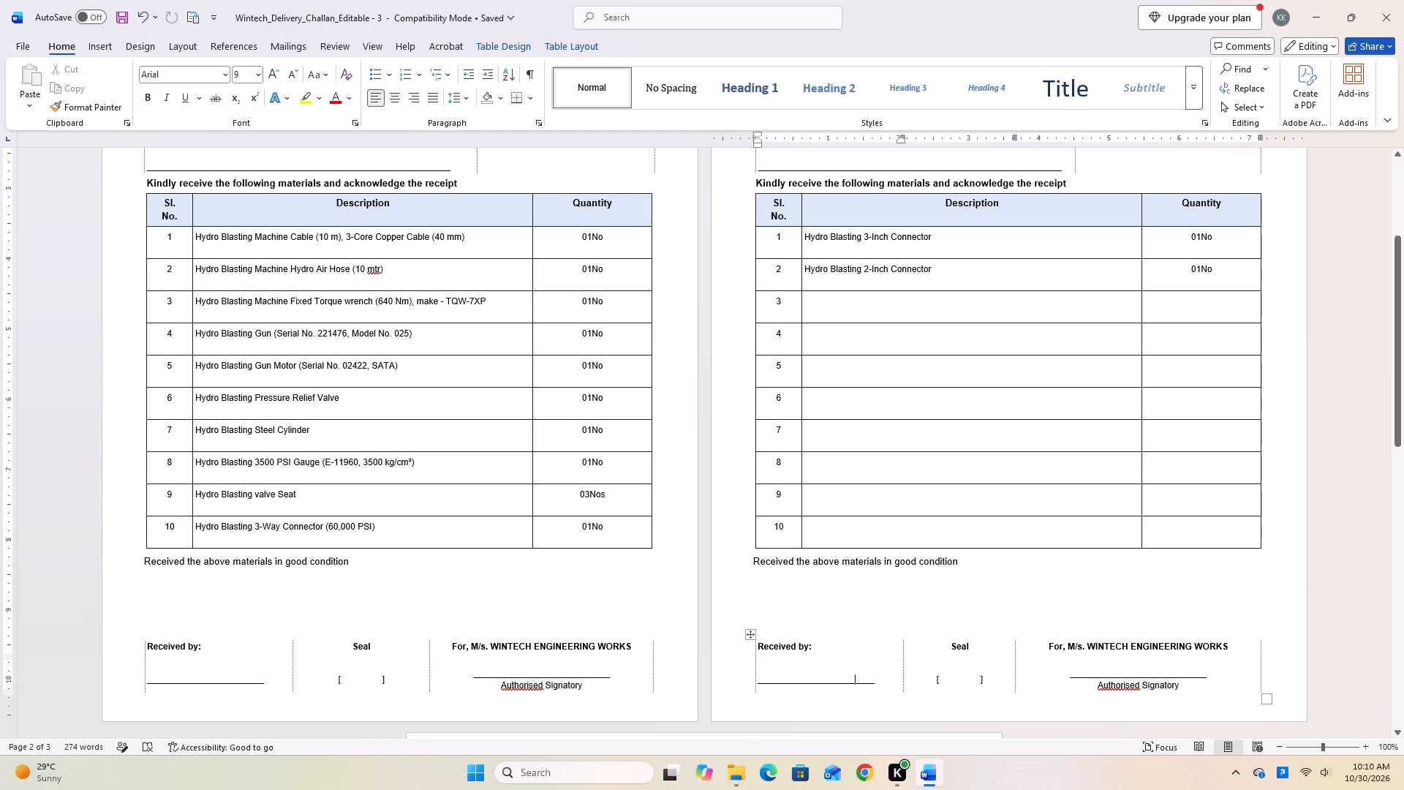
left_click_drag(1014, 143, 1035, 151)
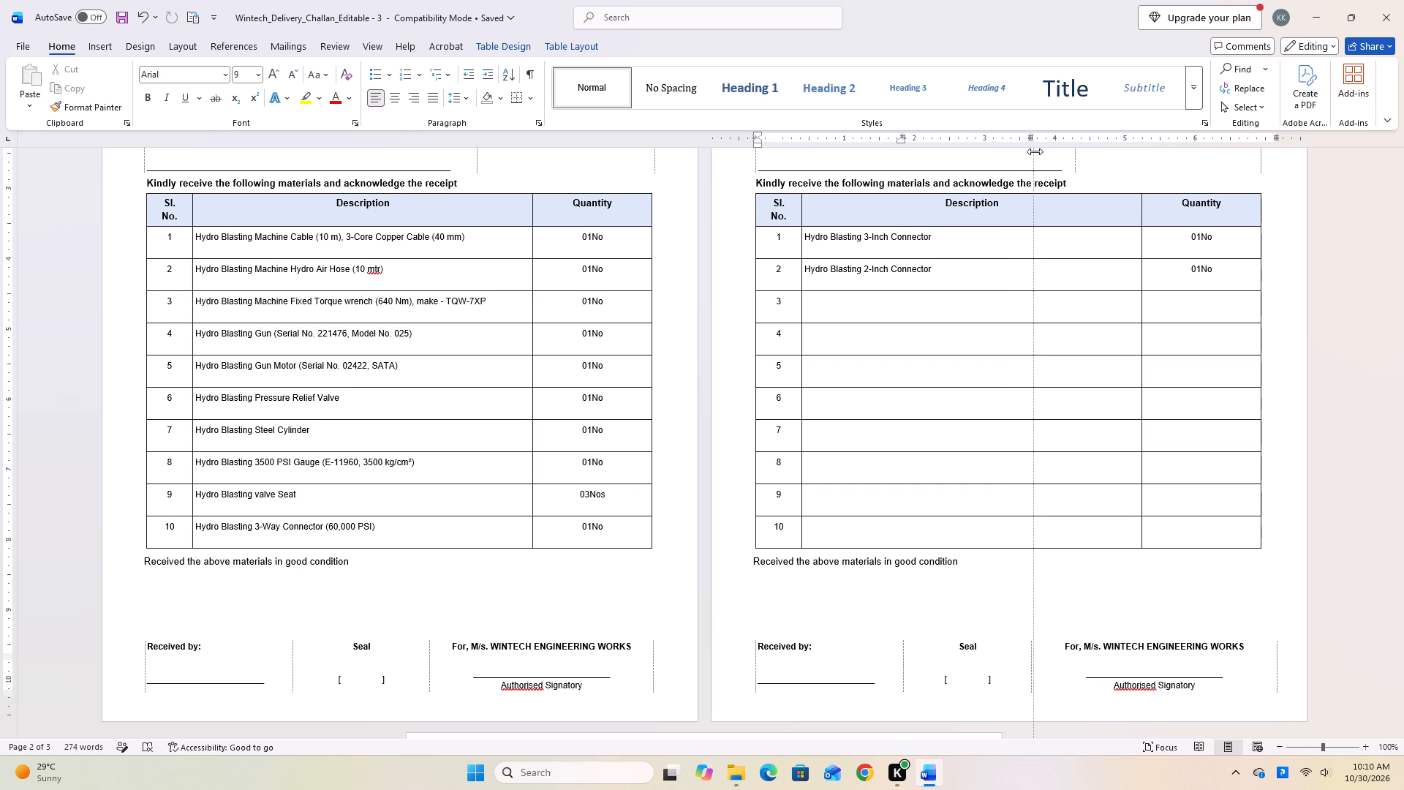
left_click_drag(1035, 151, 1046, 151)
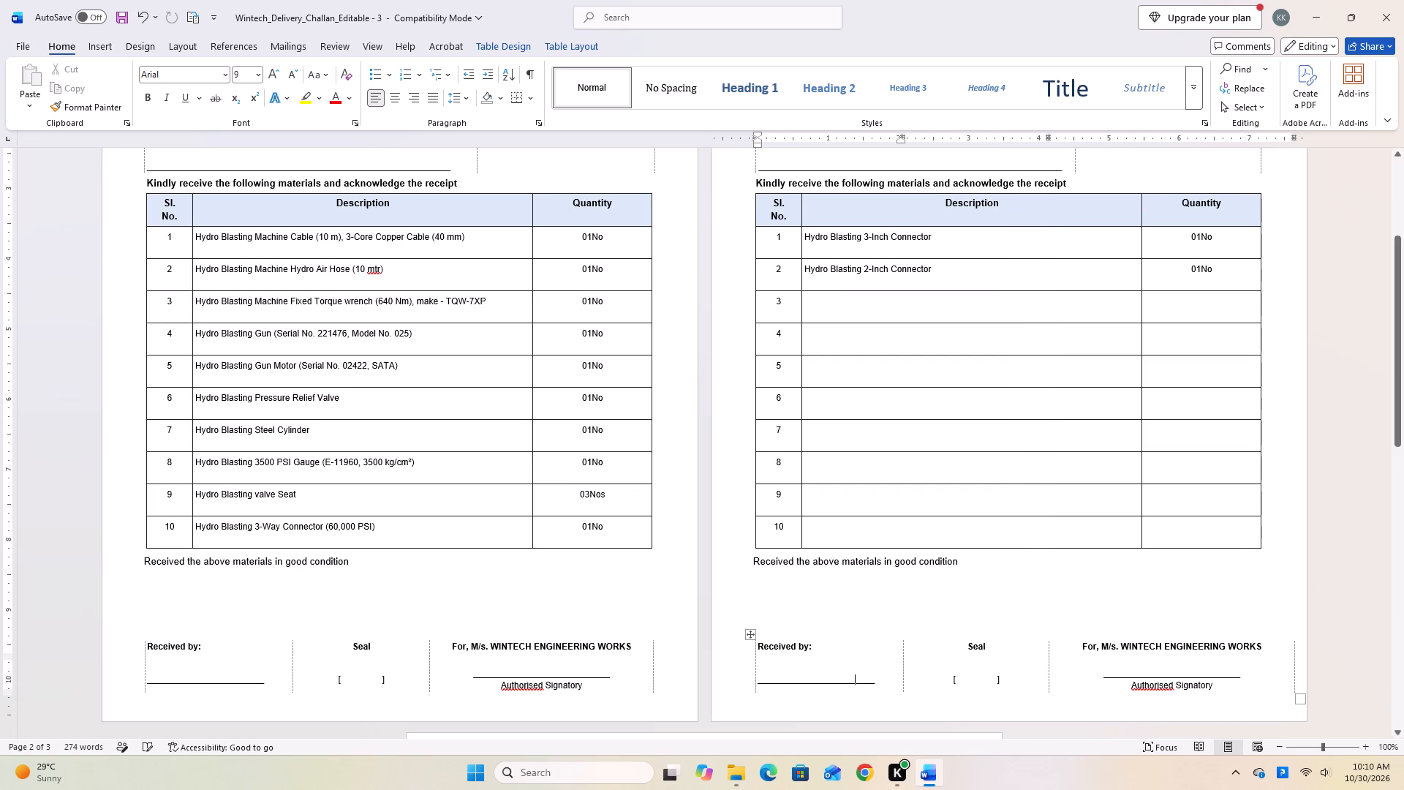
left_click_drag(1280, 140, 1275, 143)
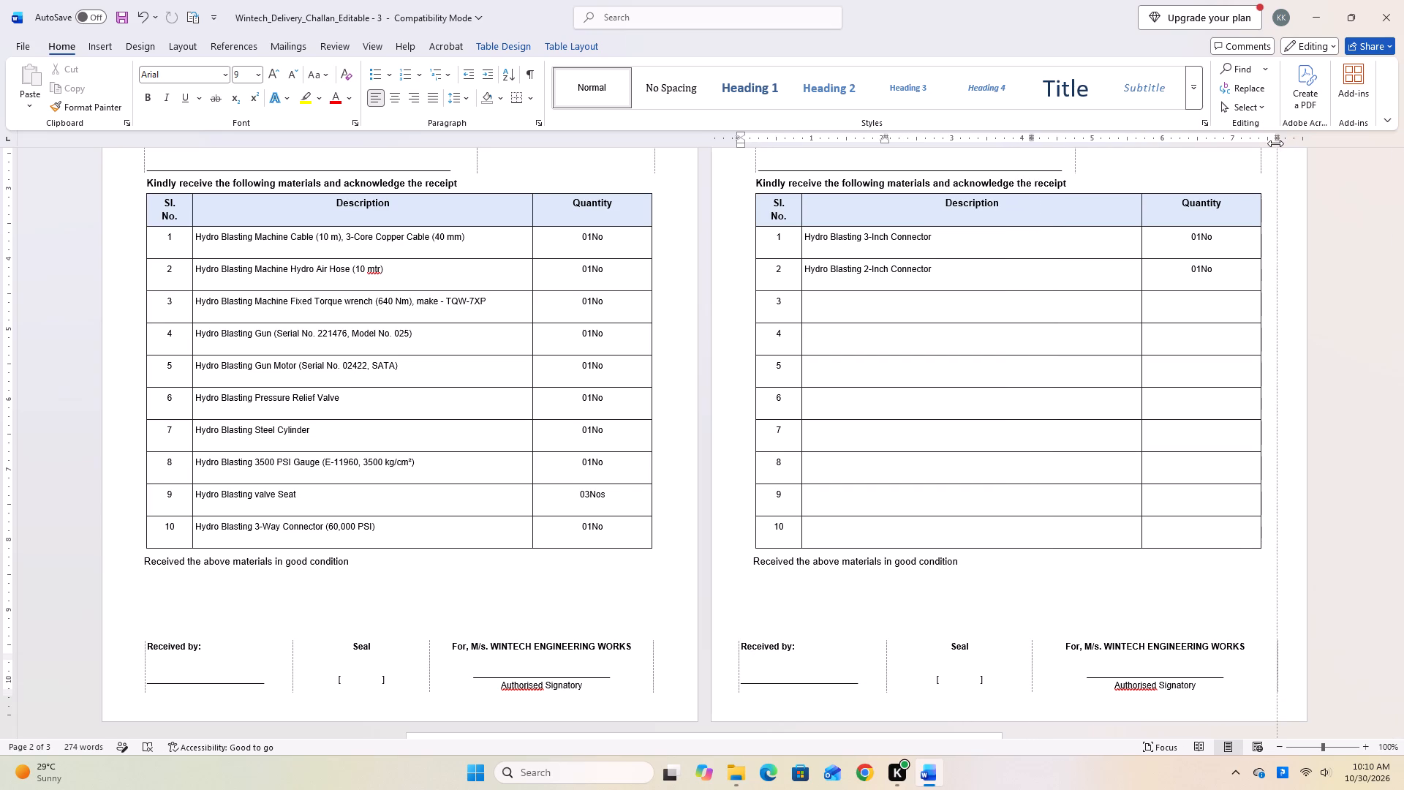
left_click_drag(1275, 143, 1258, 159)
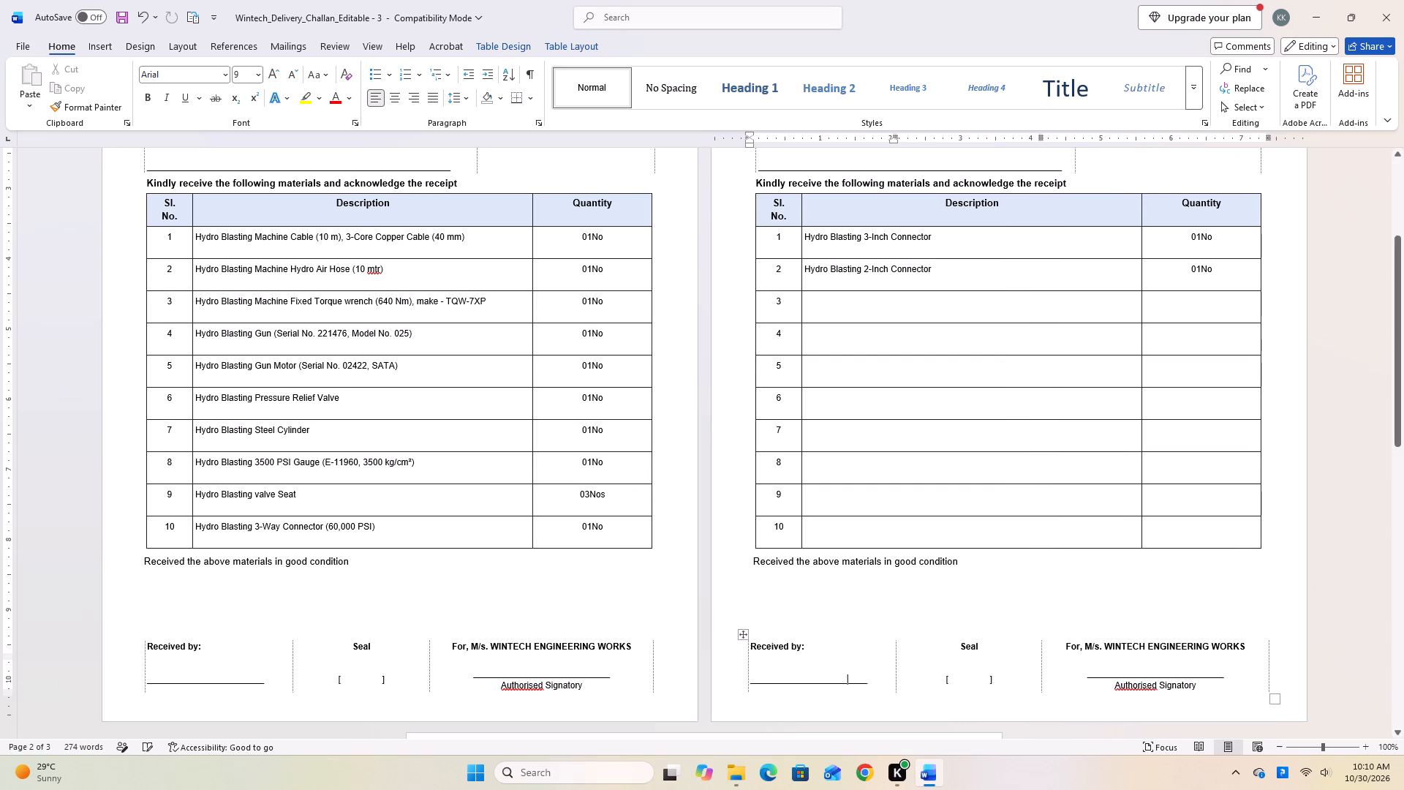
On page 2, widen the M/s. column slightly so No. and Date sit beneath RETURNABLE, and pull the block's outer edge toward the materials table's edge.
scroll(1041, 483, "up", 9)
left_click(1076, 364)
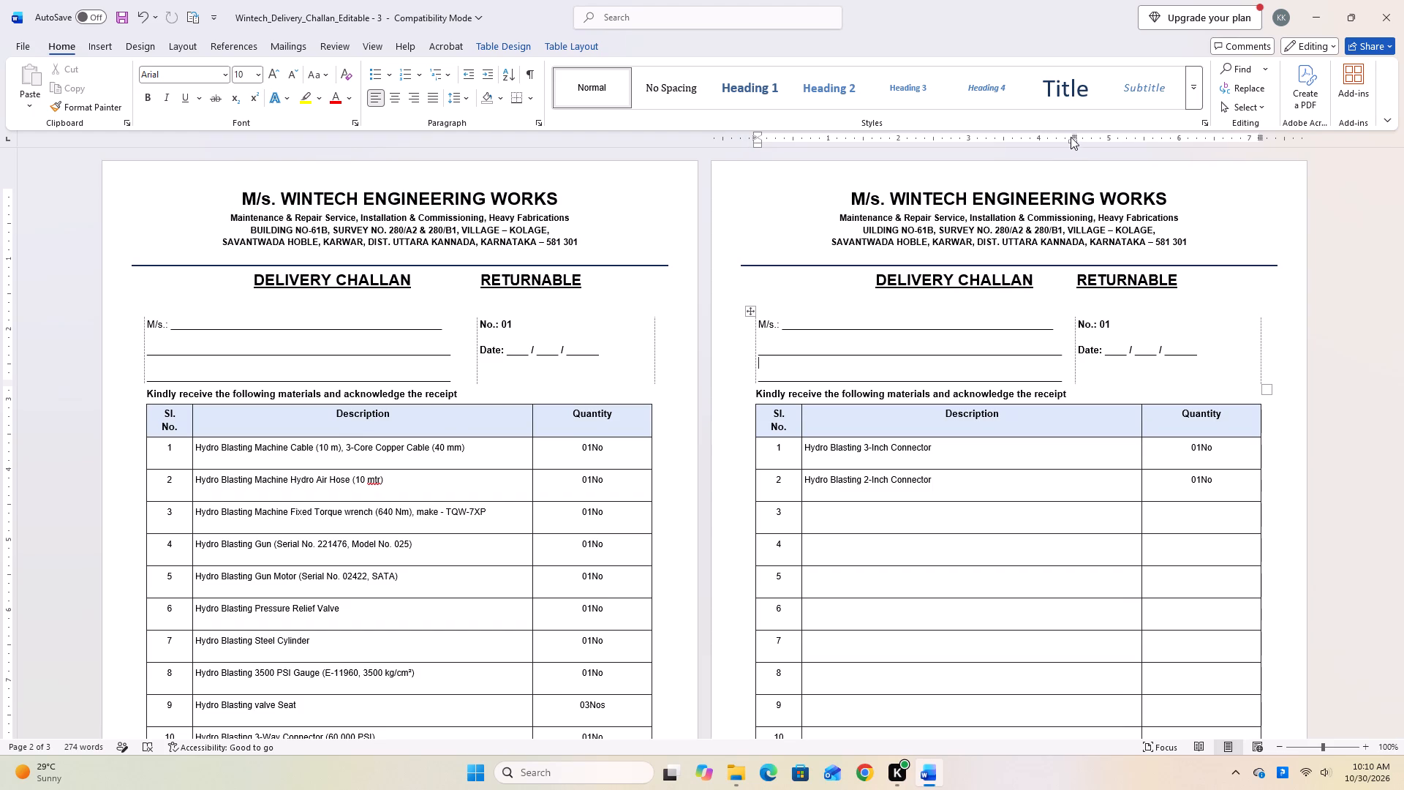
left_click_drag(1073, 139, 1086, 141)
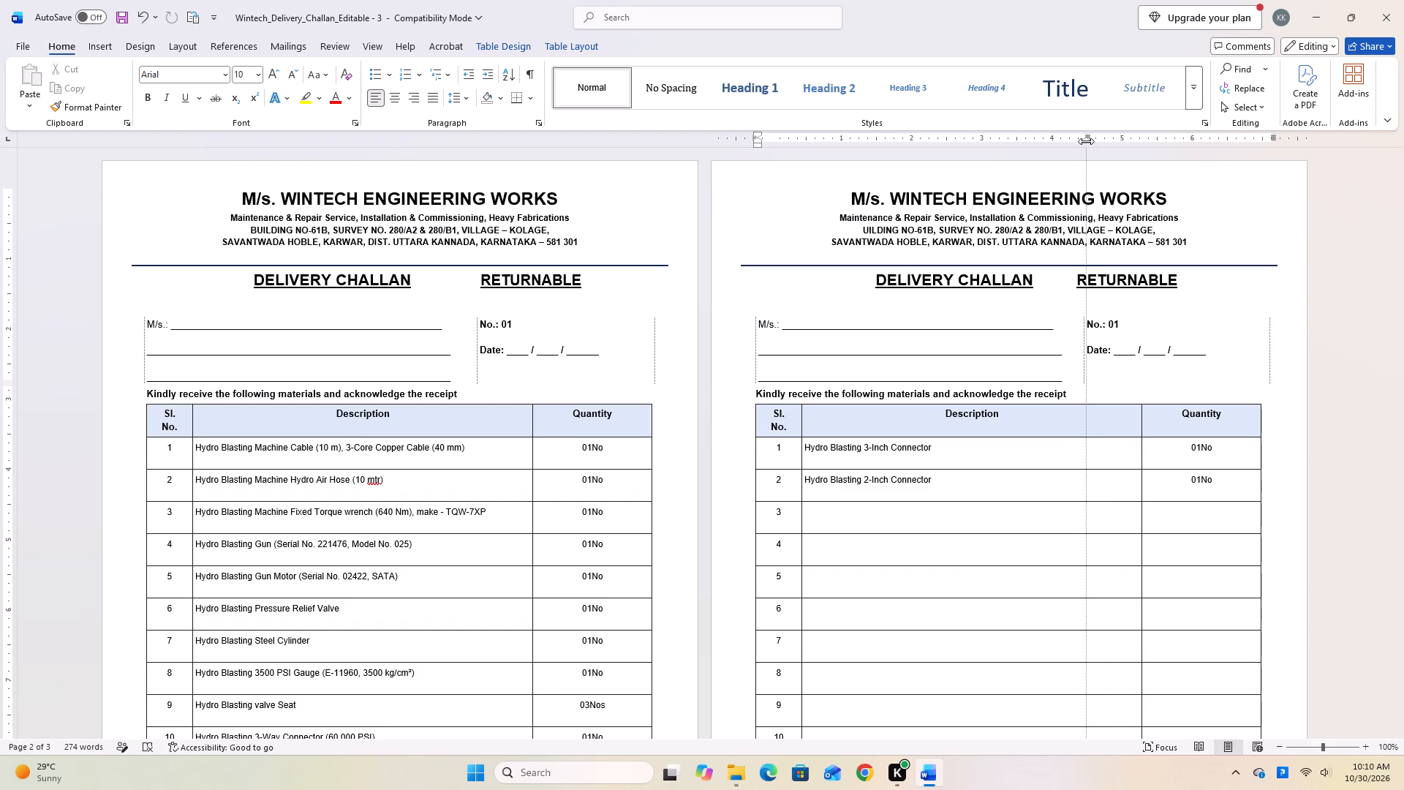
left_click_drag(1086, 141, 1085, 154)
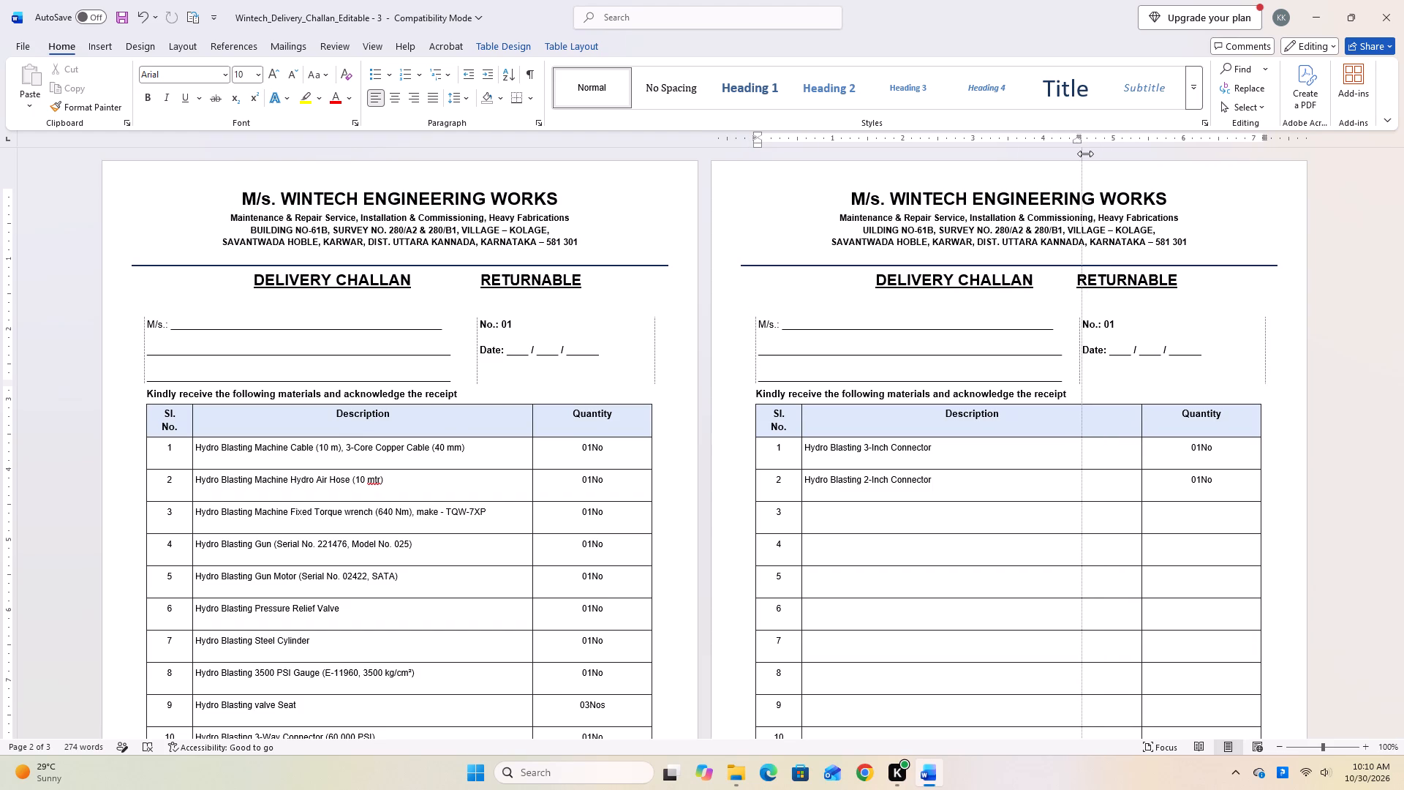
left_click_drag(1085, 154, 1077, 167)
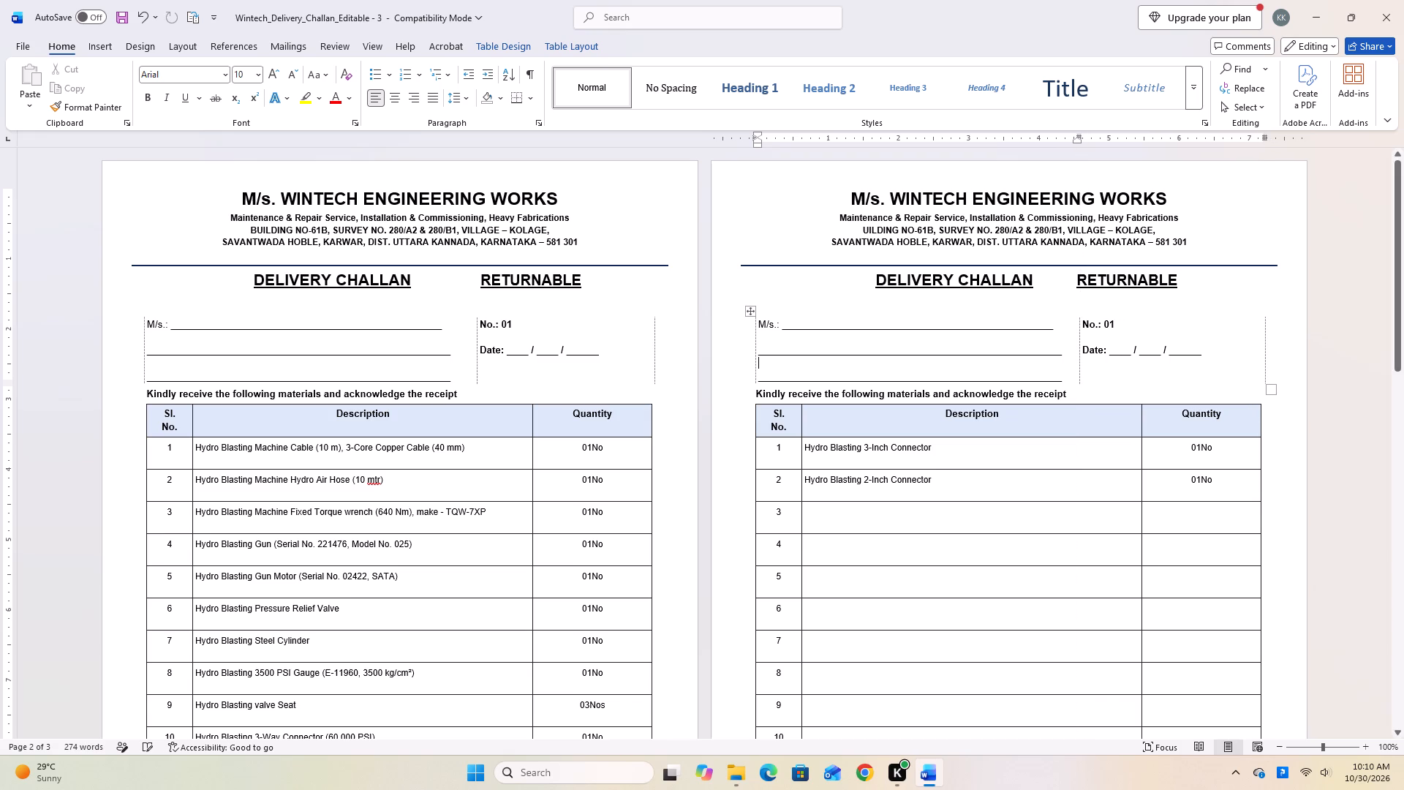
left_click(1263, 138)
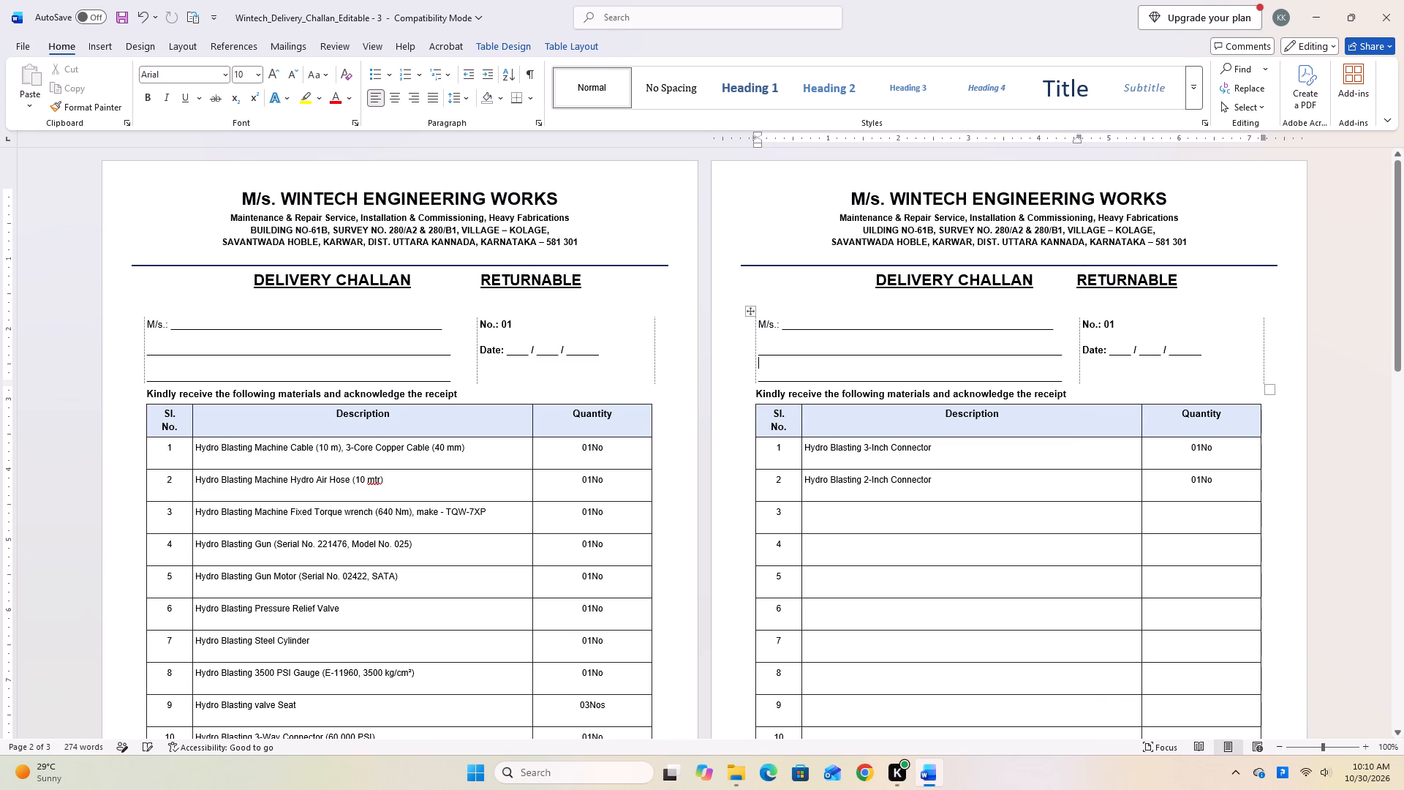
Save Wintech_Delivery_Challan_Editable - 3, look over its remaining pages and close it.
left_click(118, 19)
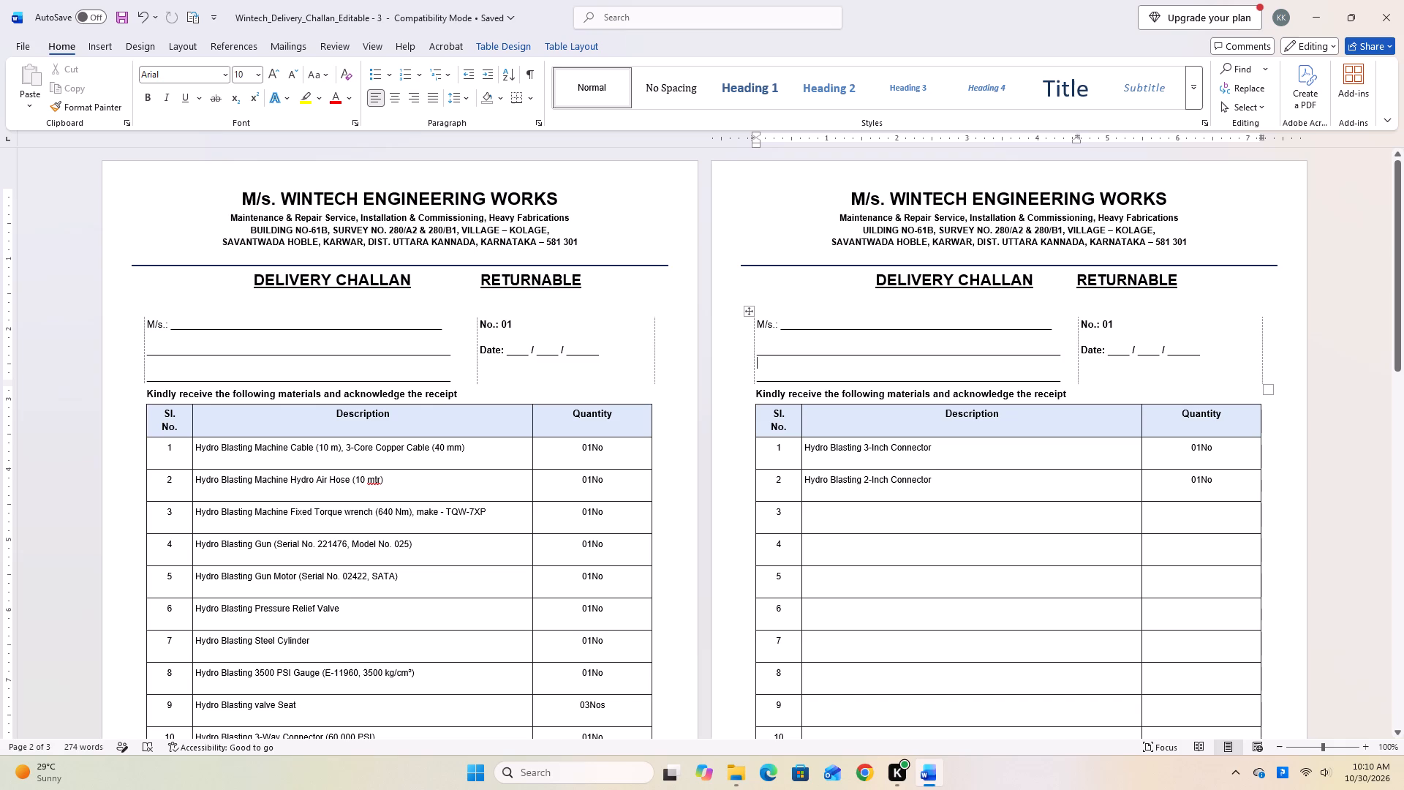
double_click(124, 13)
scroll(916, 394, "down", 5)
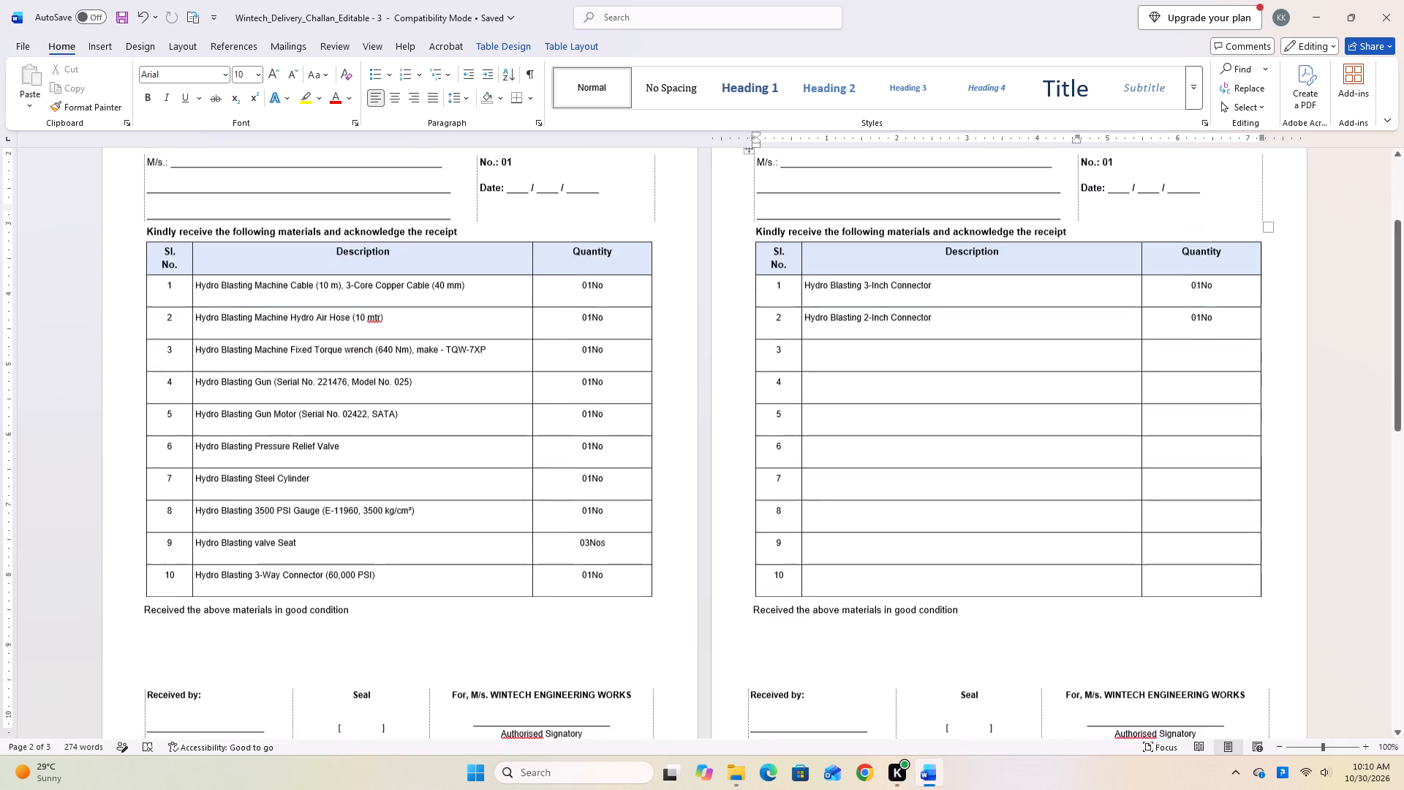
scroll(916, 393, "down", 13)
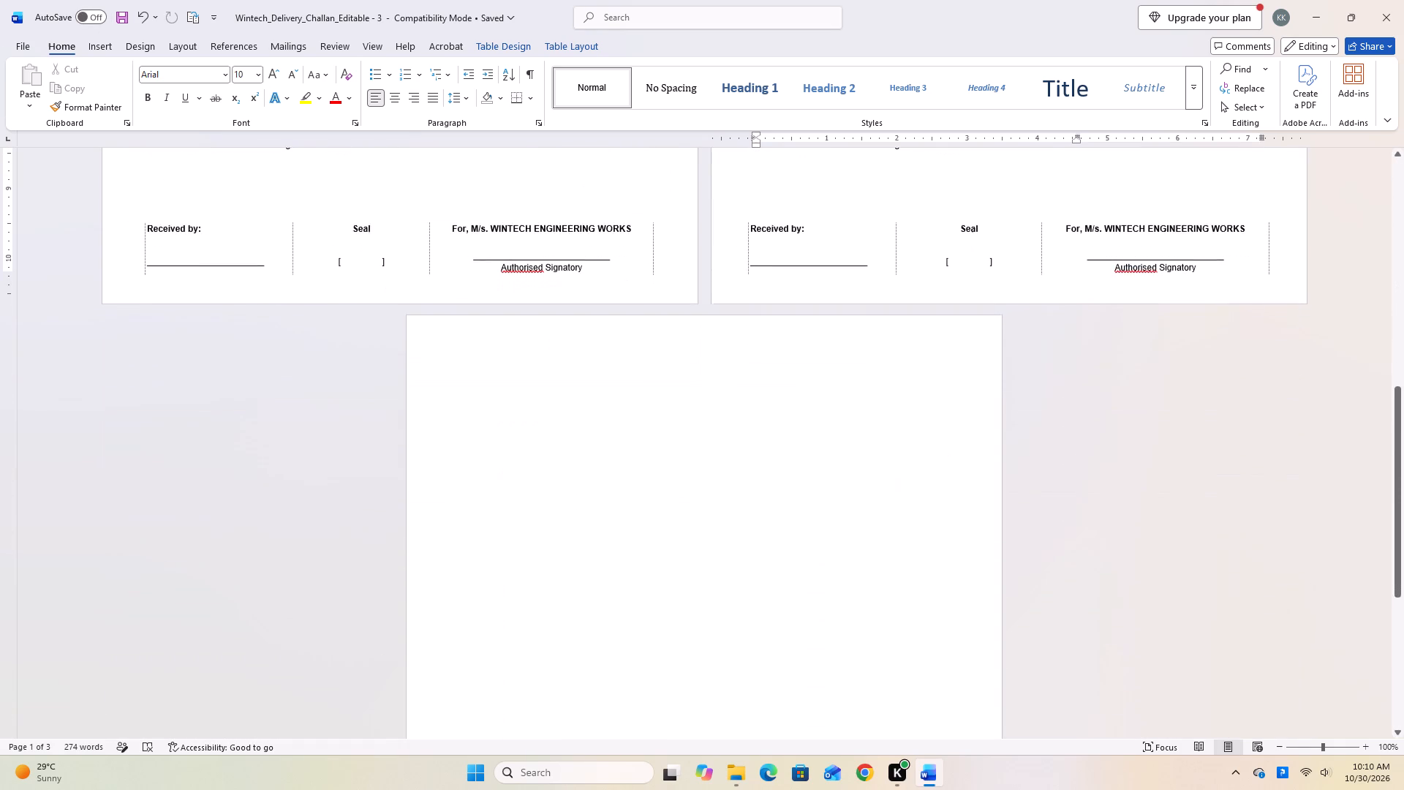
left_click(1391, 8)
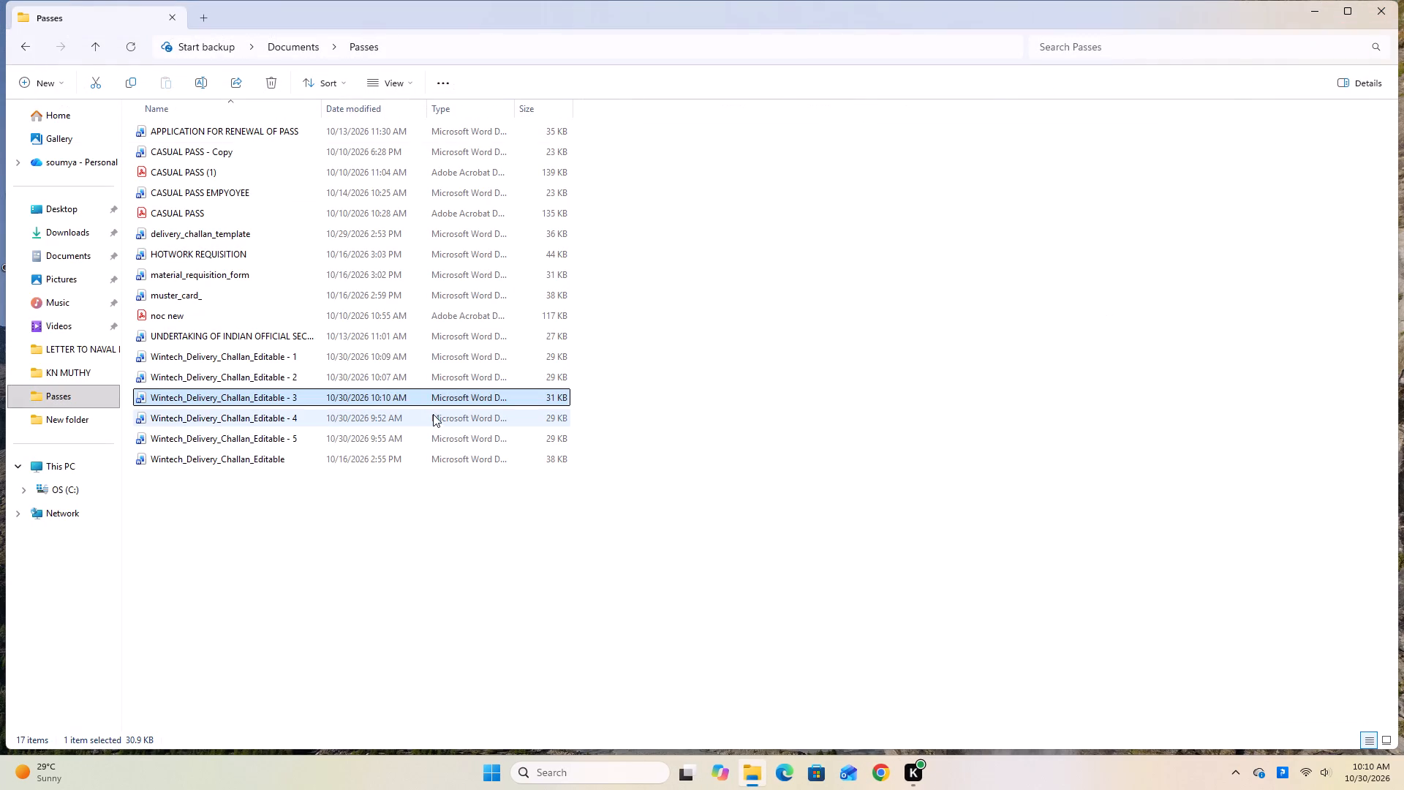
Open Wintech_Delivery_Challan_Editable - 4 from the Passes folder.
double_click(444, 417)
double_click(444, 417)
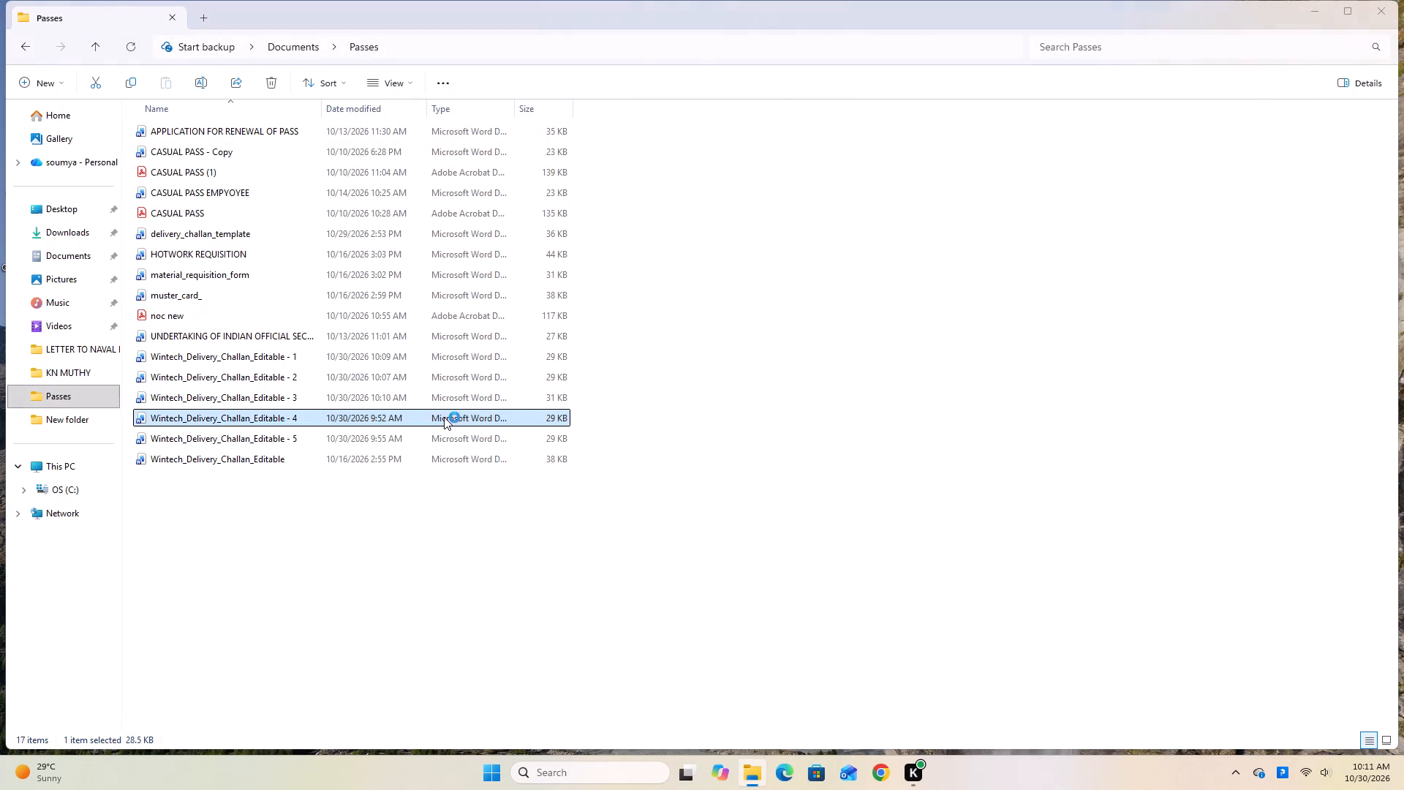
Delete the extra empty line above the signature block so the challan fits on a single page.
scroll(529, 430, "down", 6)
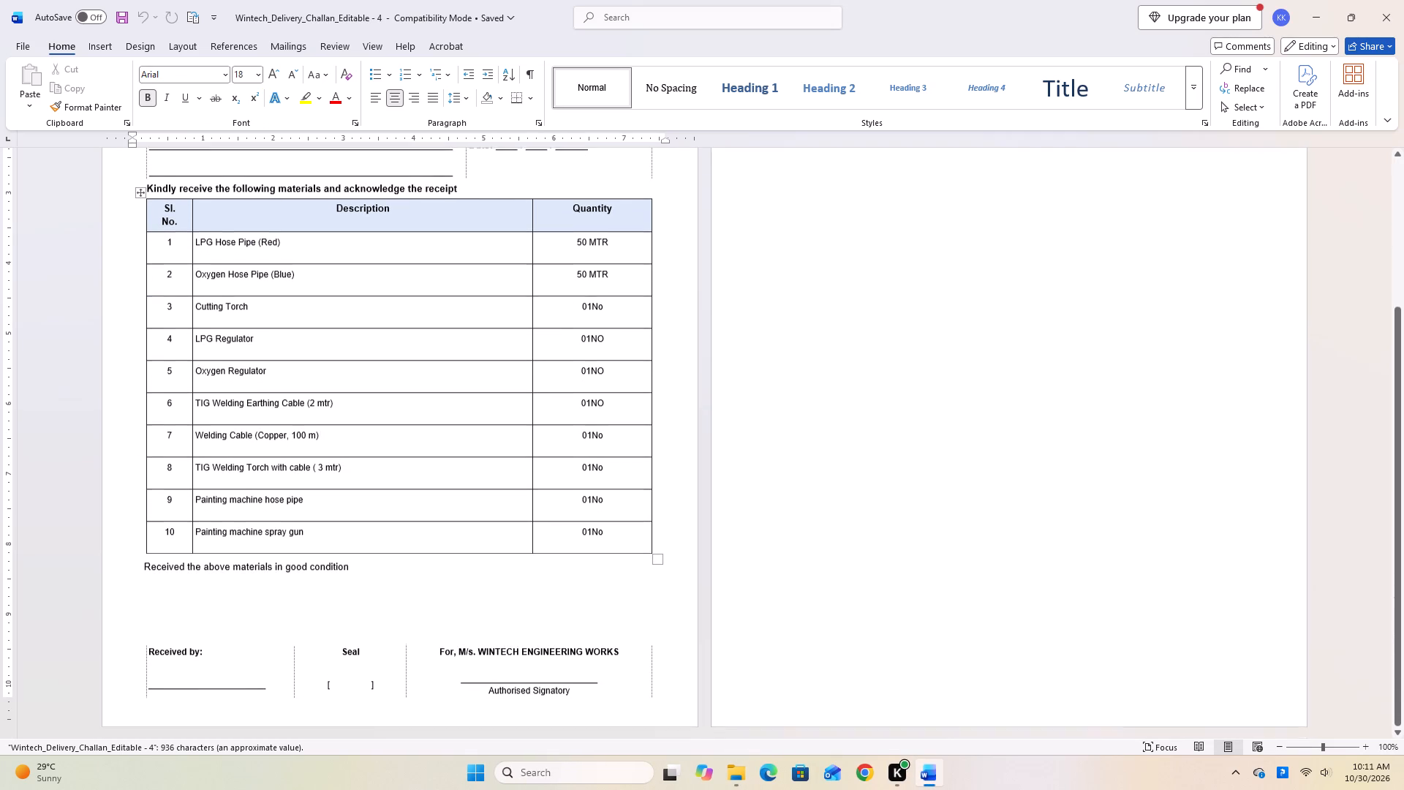
scroll(529, 430, "down", 1)
left_click(173, 644)
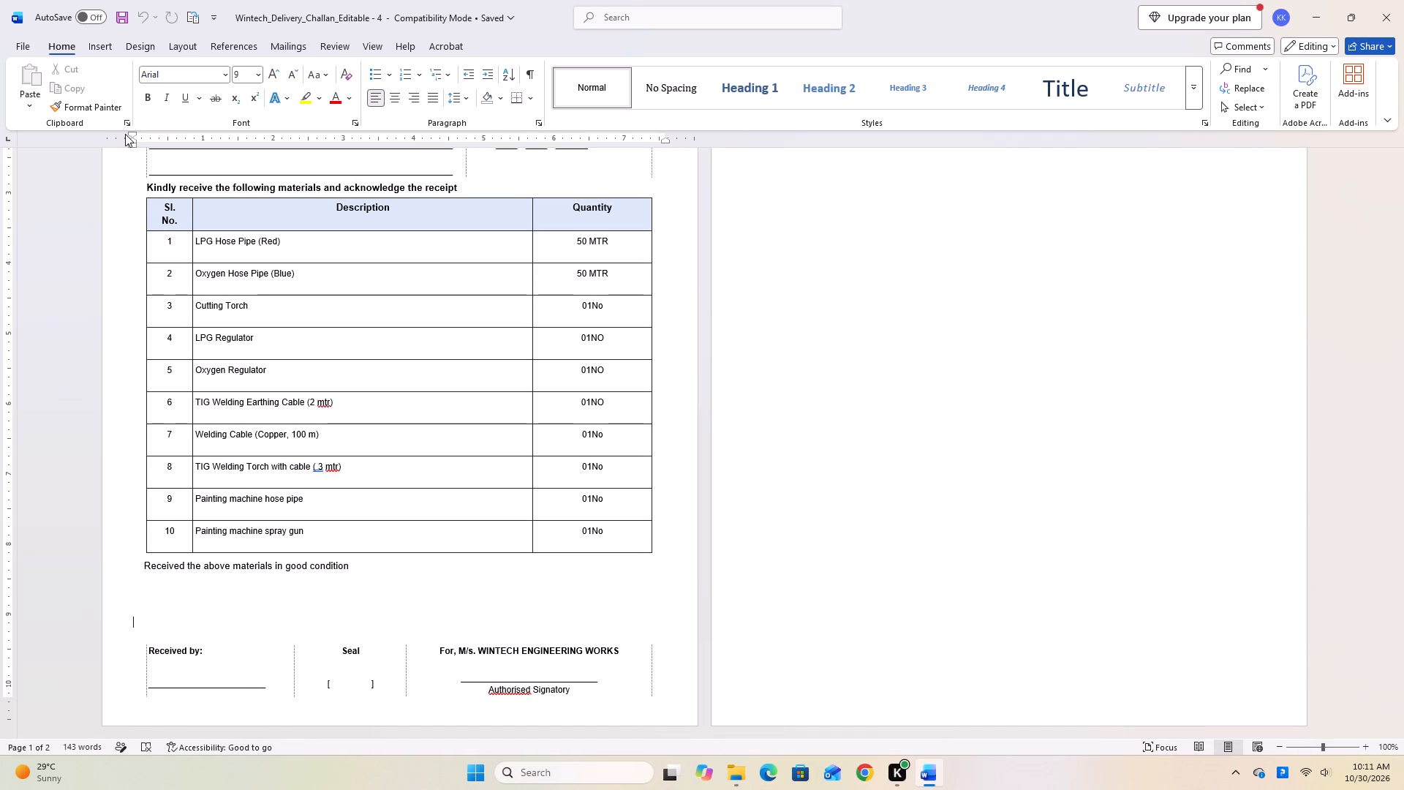
type("\\\\")
key("BackSpace")
key("BackSpace")
key("BackSpace")
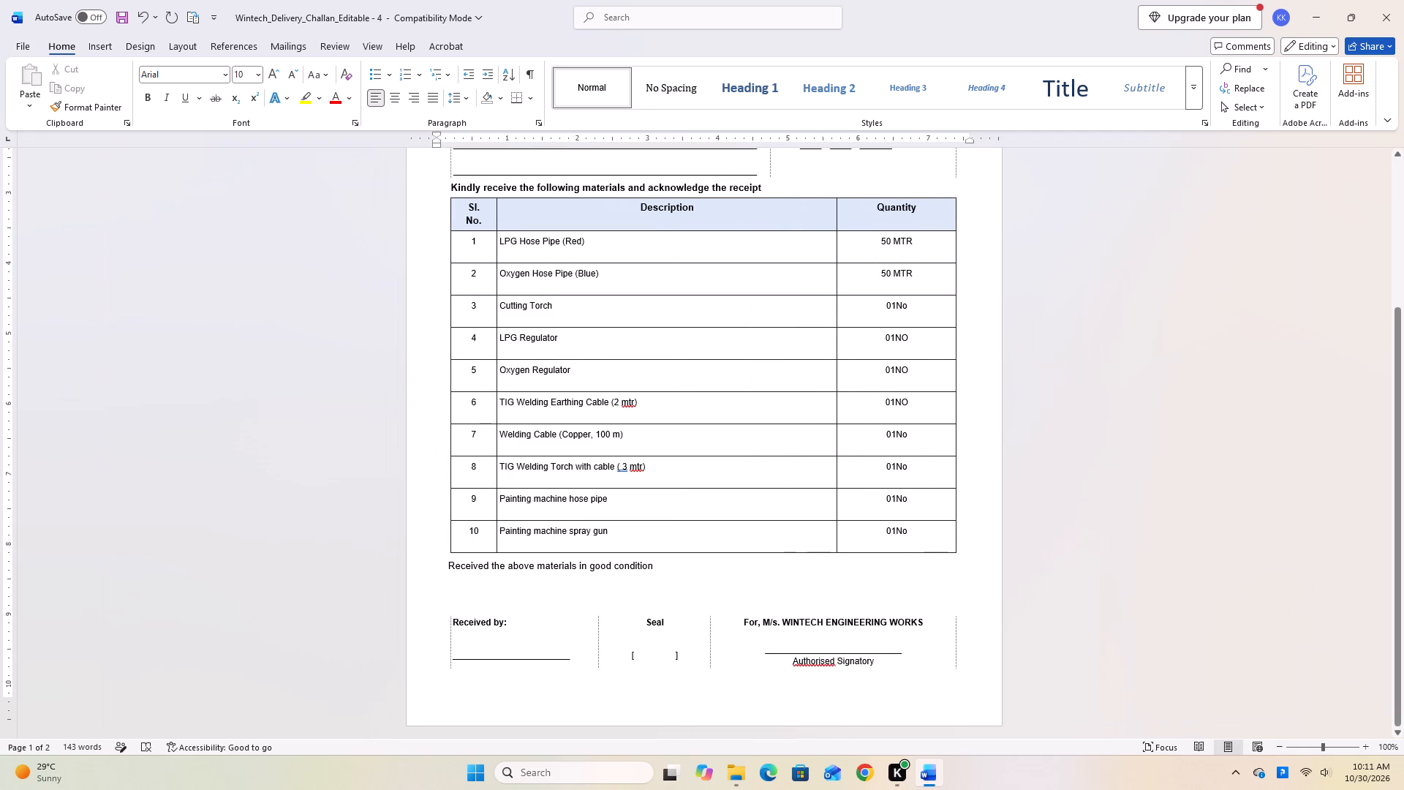
scroll(559, 661, "up", 10)
scroll(559, 661, "down", 3)
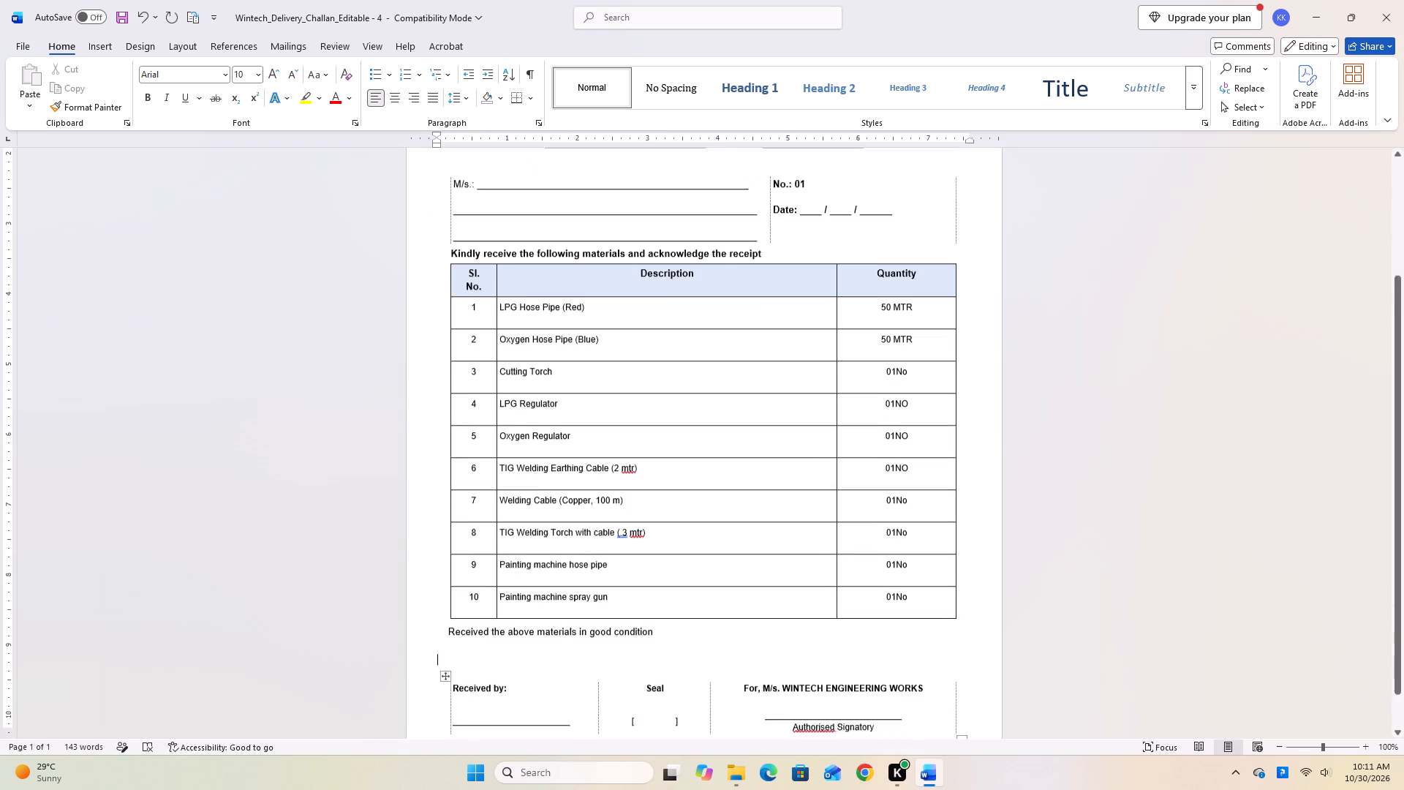
scroll(559, 661, "down", 3)
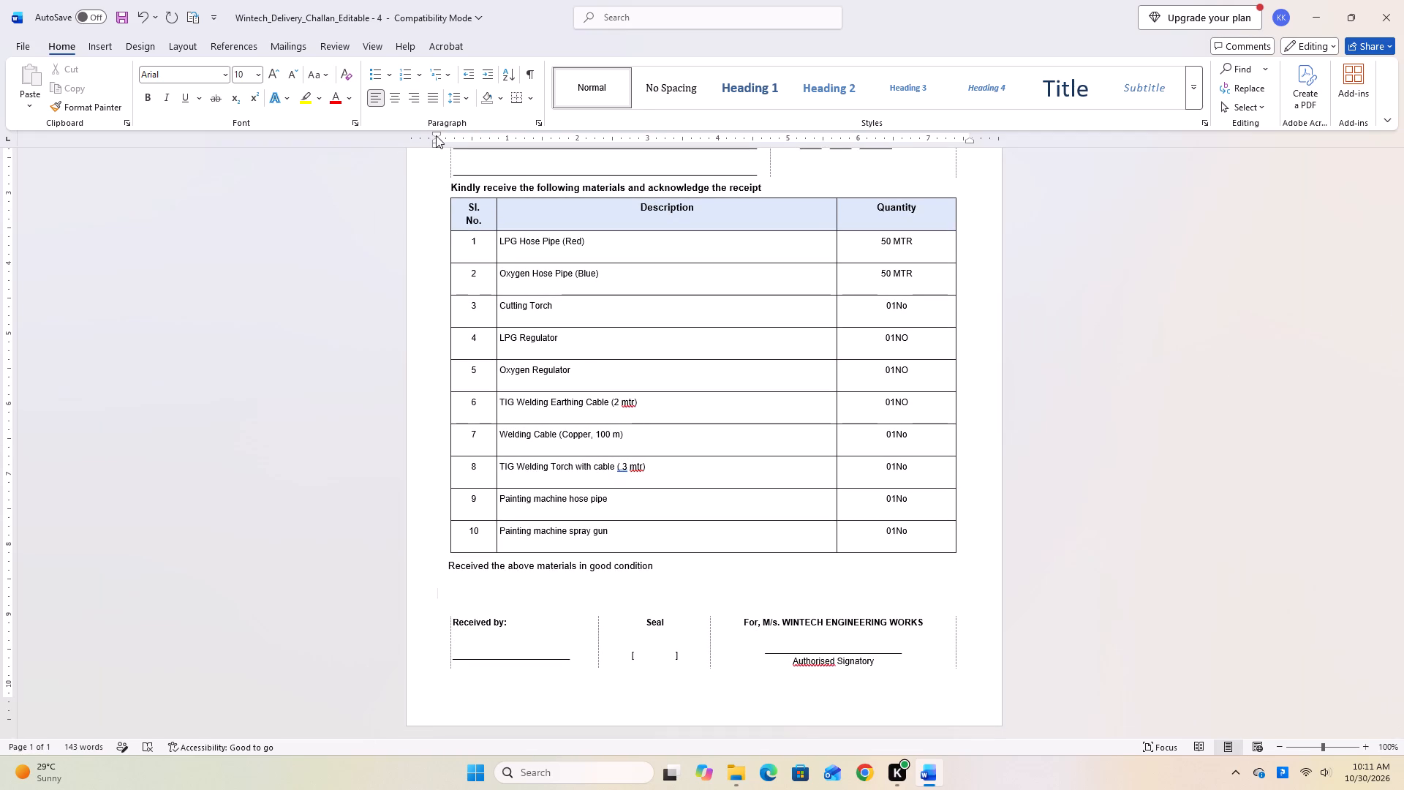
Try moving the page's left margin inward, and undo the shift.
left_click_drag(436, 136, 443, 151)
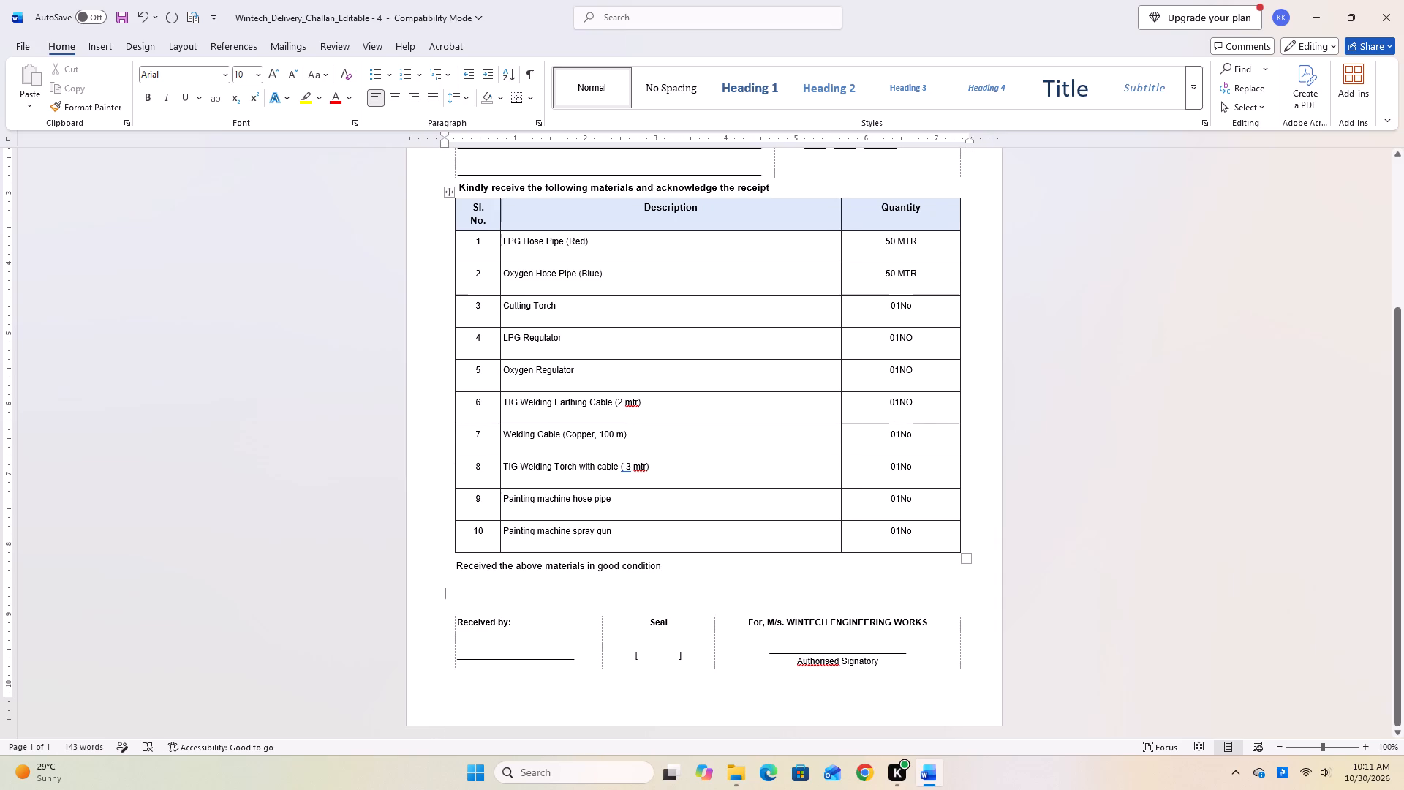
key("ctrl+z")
Widen the Seal cell in the signature block's lower row, moving the Authorised Signatory cell outward.
left_click(490, 665)
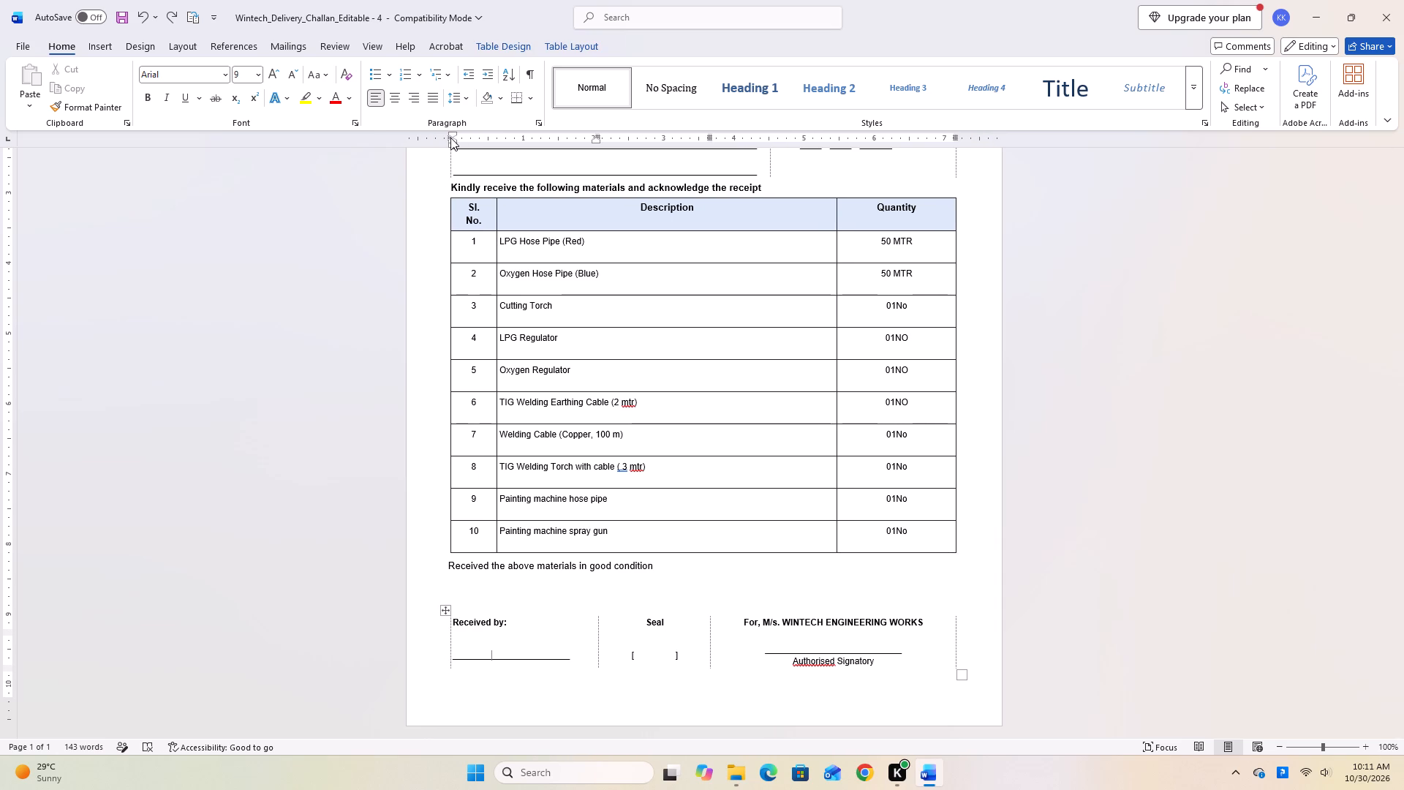
left_click(451, 644)
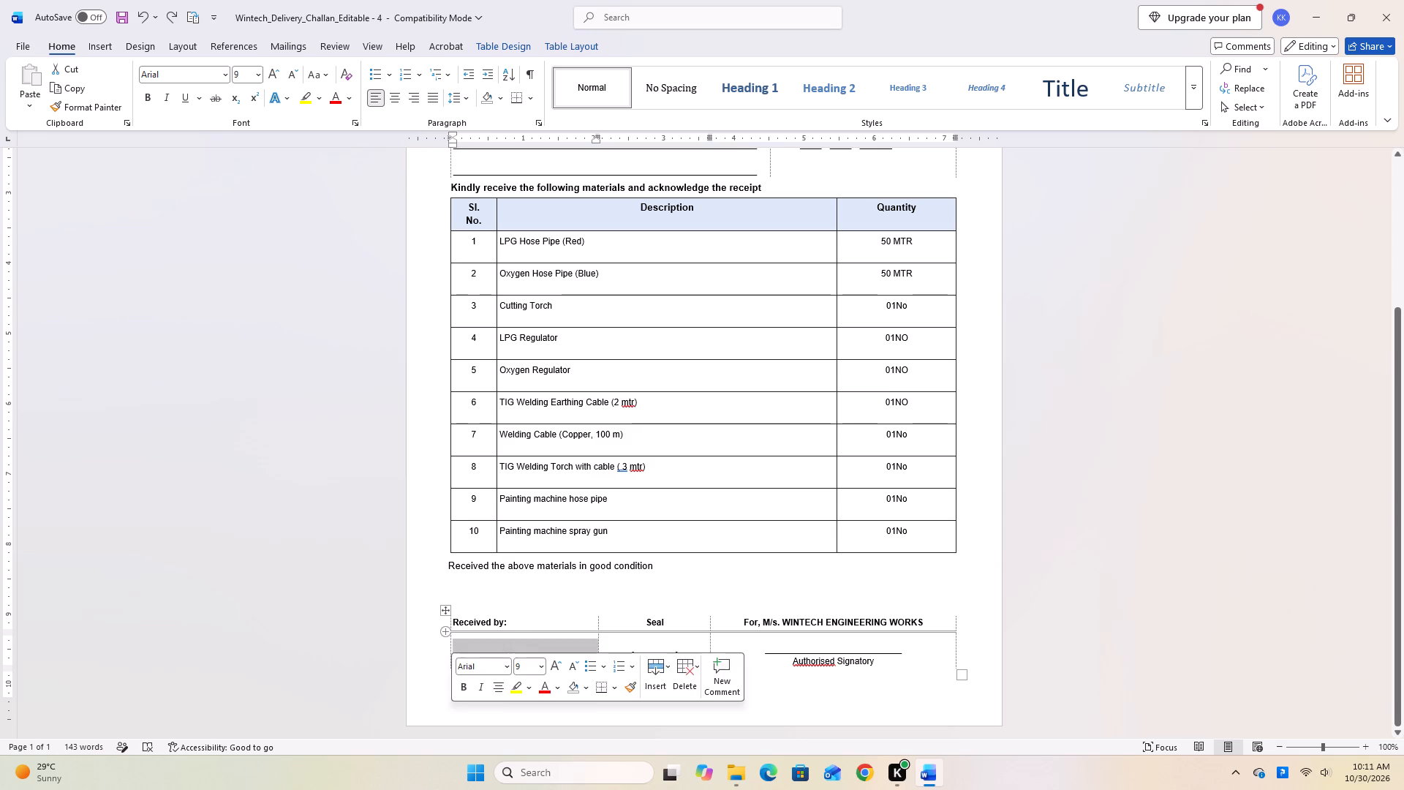
left_click(450, 136)
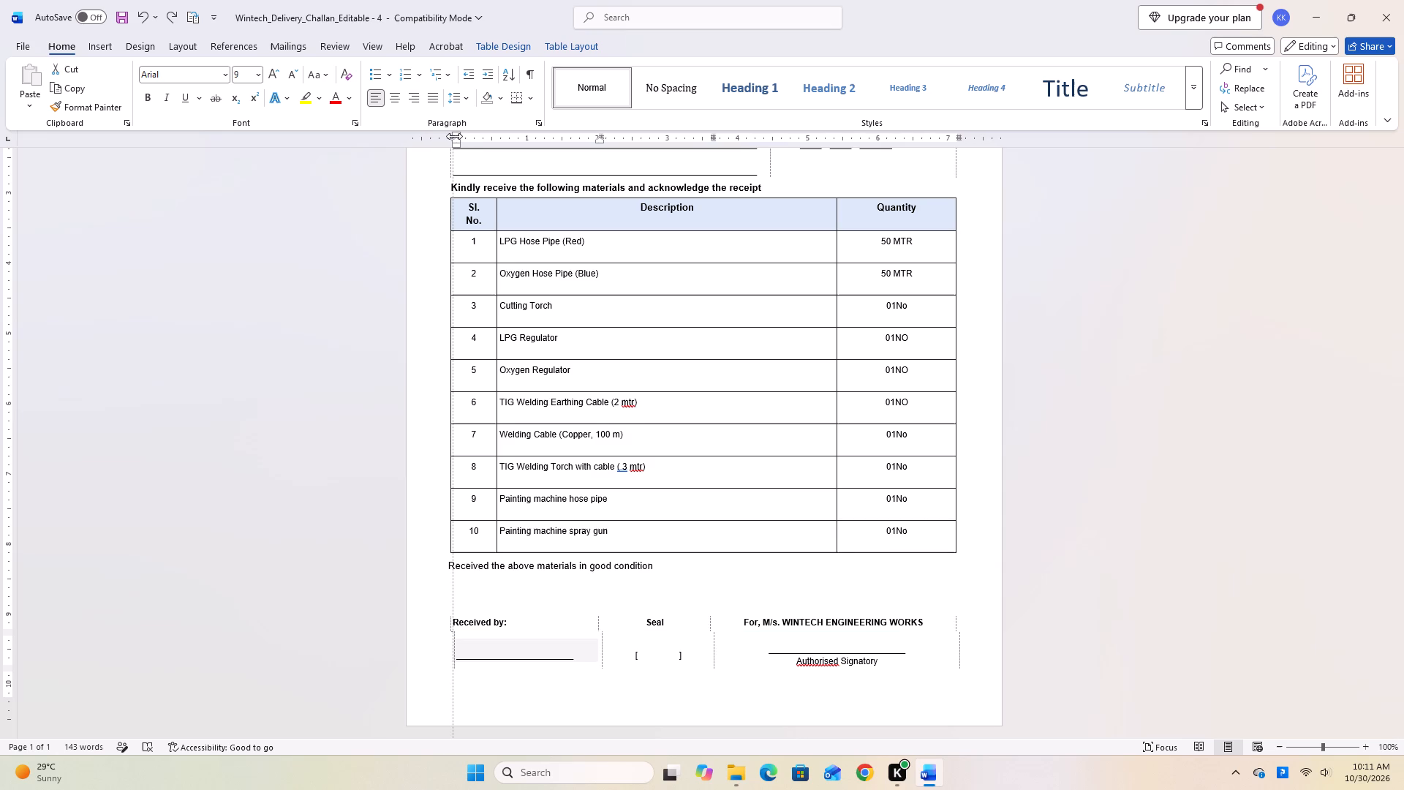
left_click(959, 138)
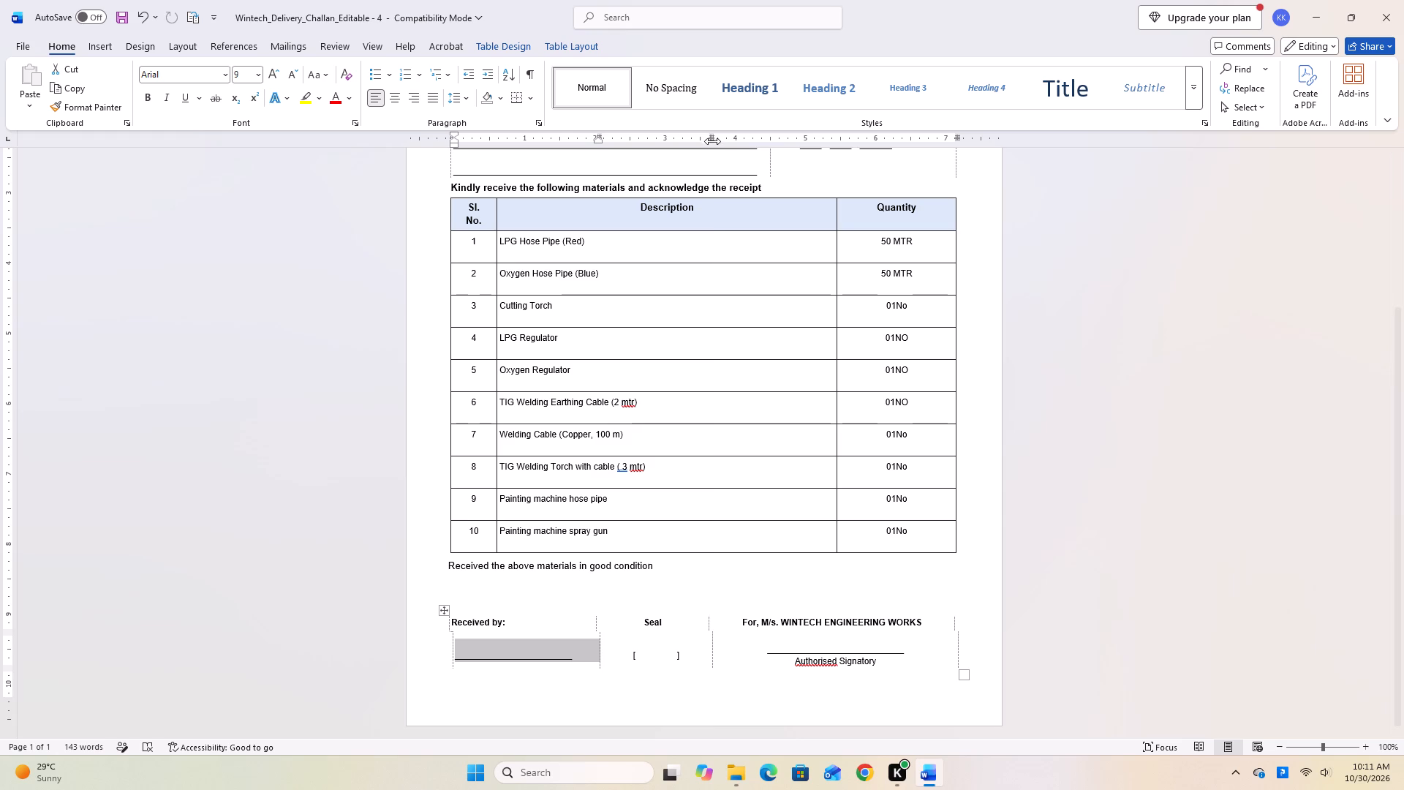
left_click_drag(712, 140, 750, 148)
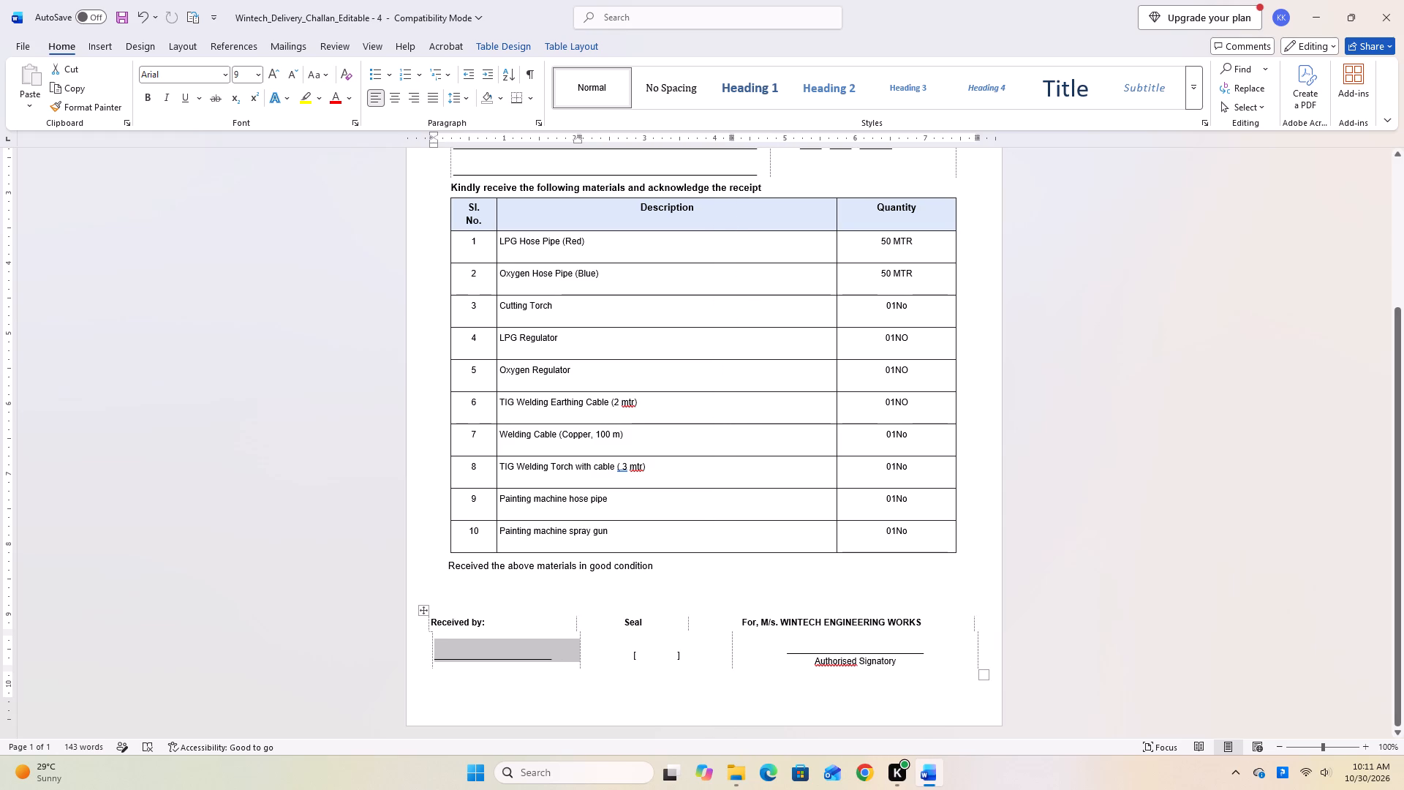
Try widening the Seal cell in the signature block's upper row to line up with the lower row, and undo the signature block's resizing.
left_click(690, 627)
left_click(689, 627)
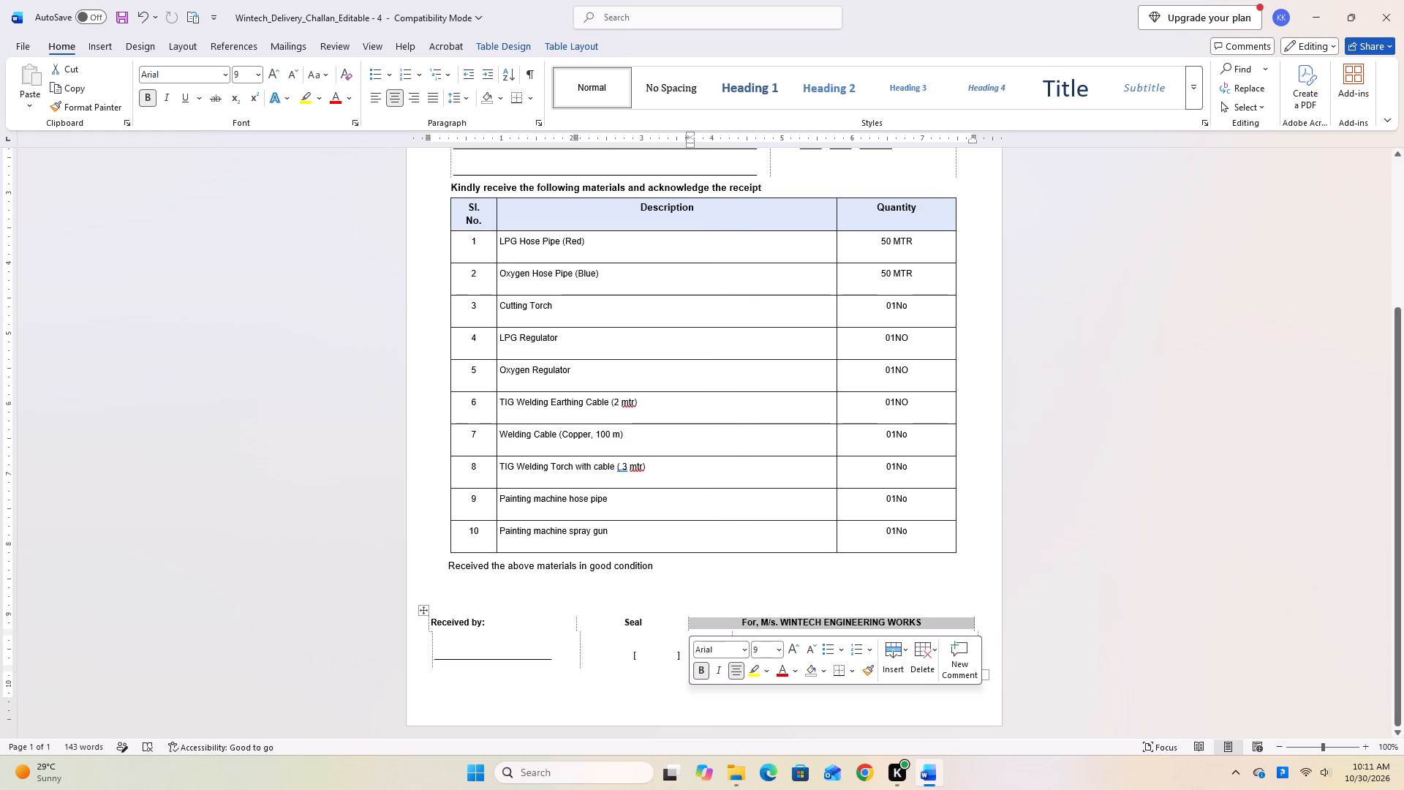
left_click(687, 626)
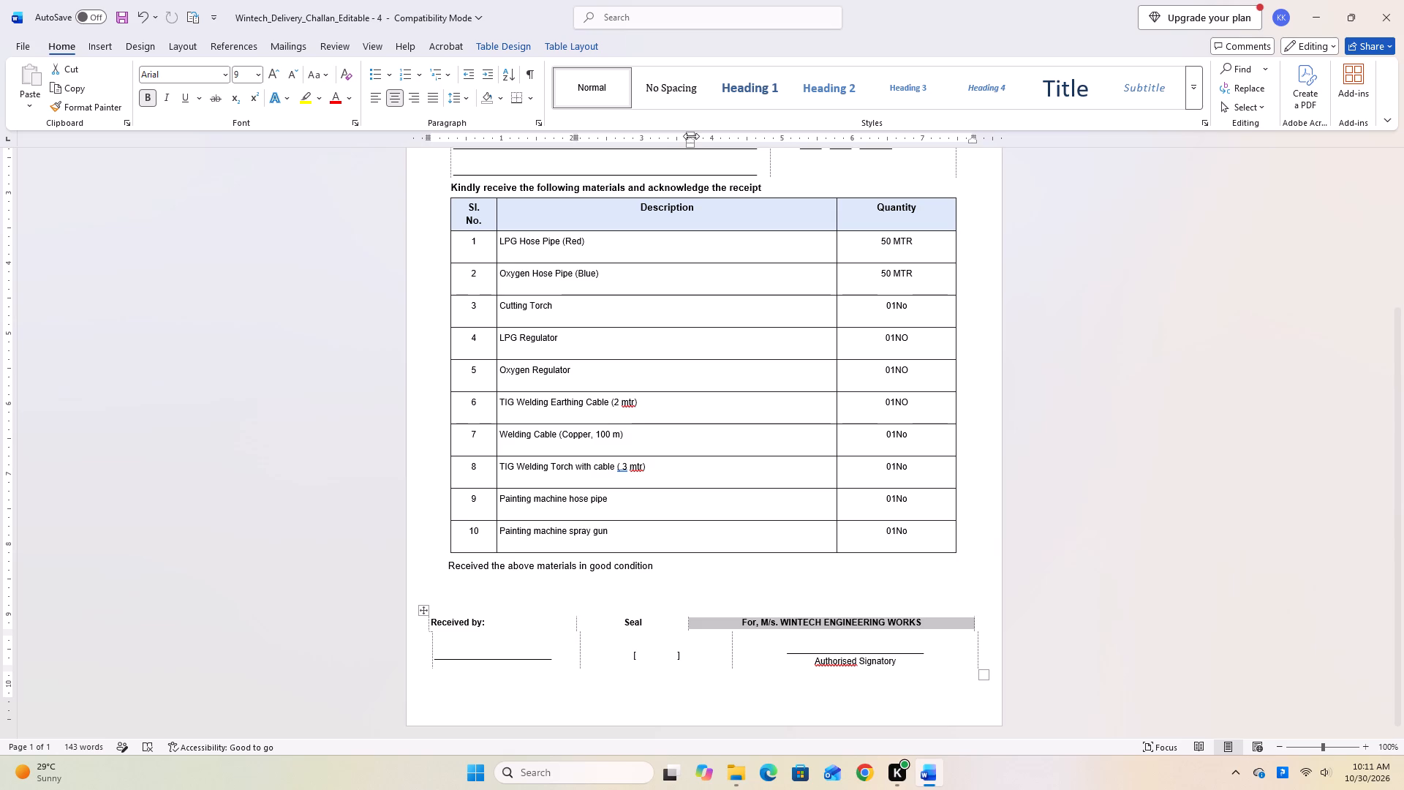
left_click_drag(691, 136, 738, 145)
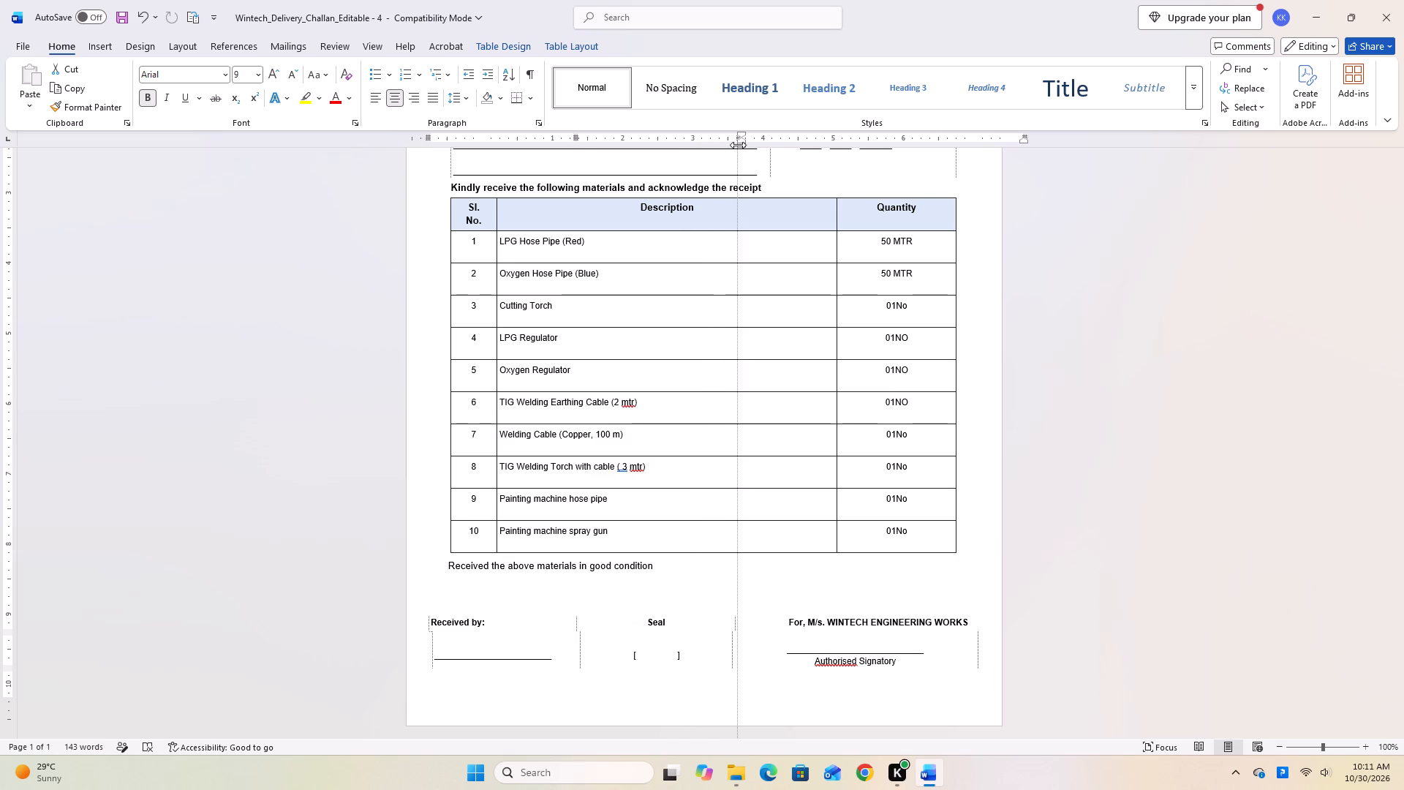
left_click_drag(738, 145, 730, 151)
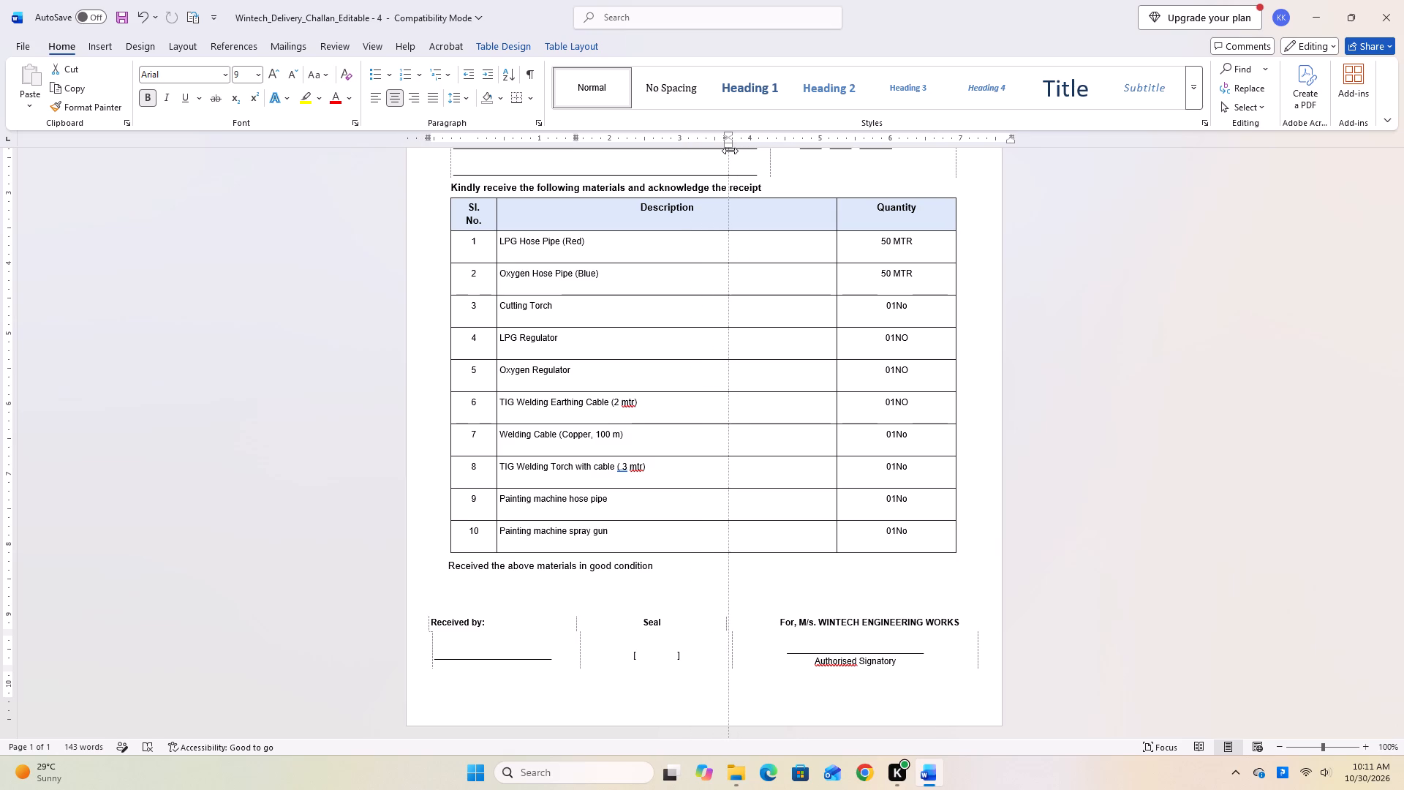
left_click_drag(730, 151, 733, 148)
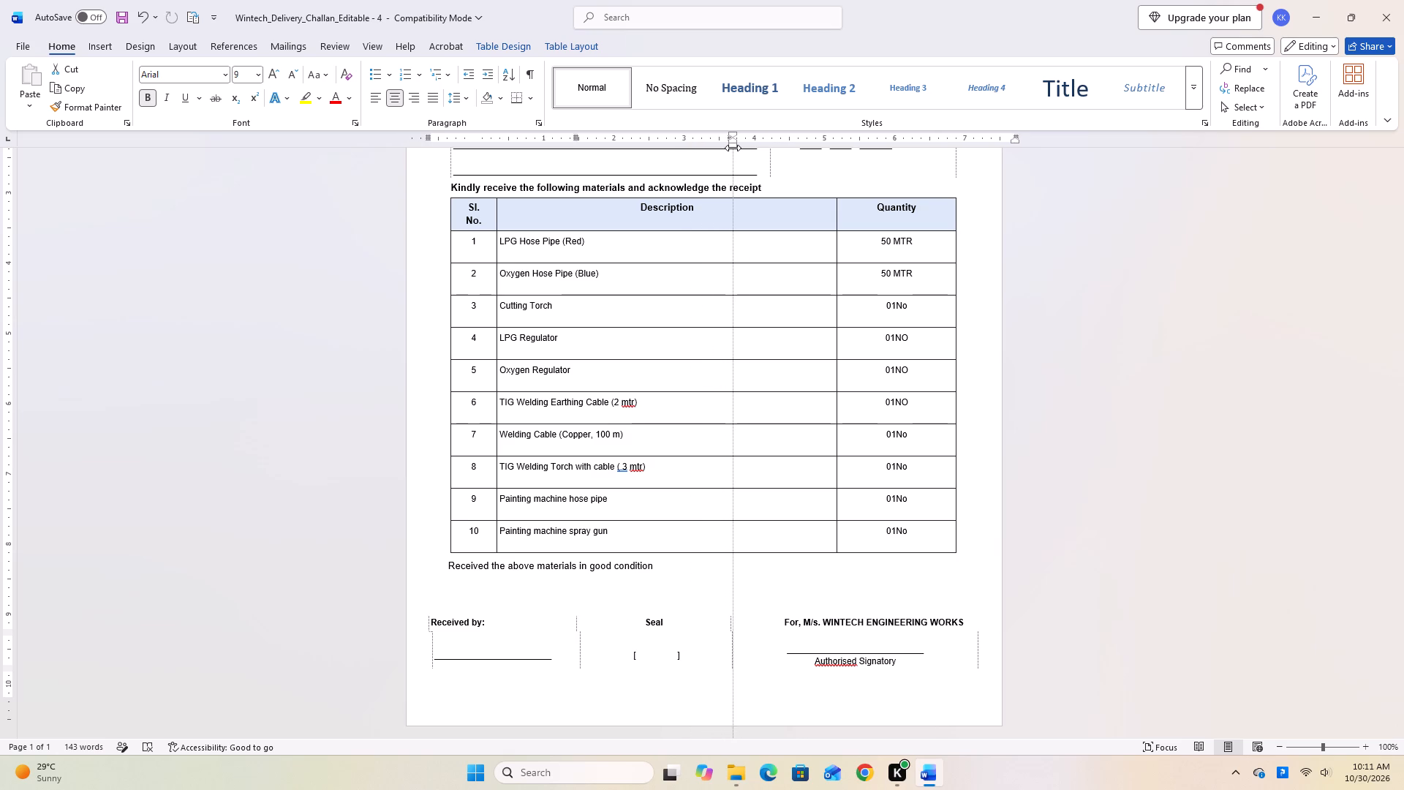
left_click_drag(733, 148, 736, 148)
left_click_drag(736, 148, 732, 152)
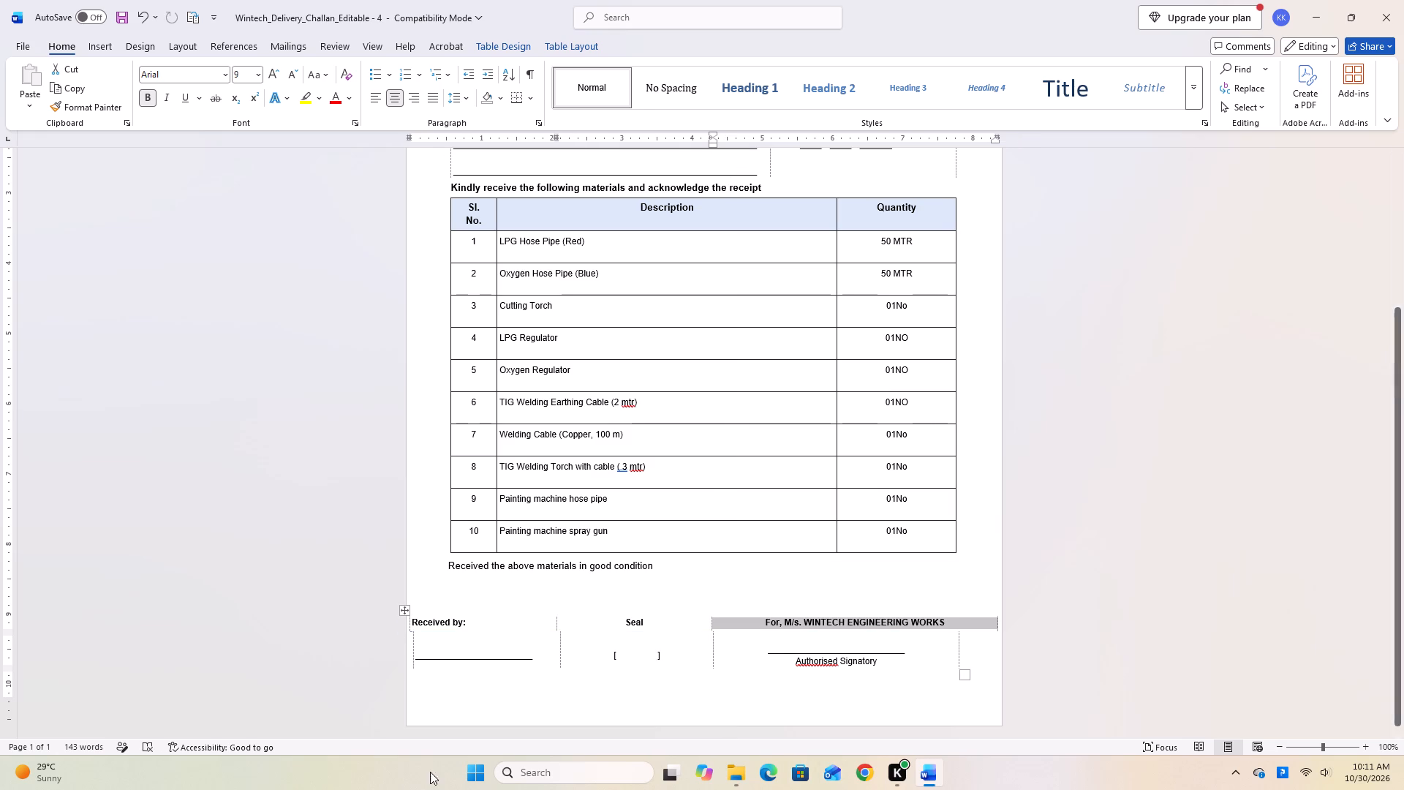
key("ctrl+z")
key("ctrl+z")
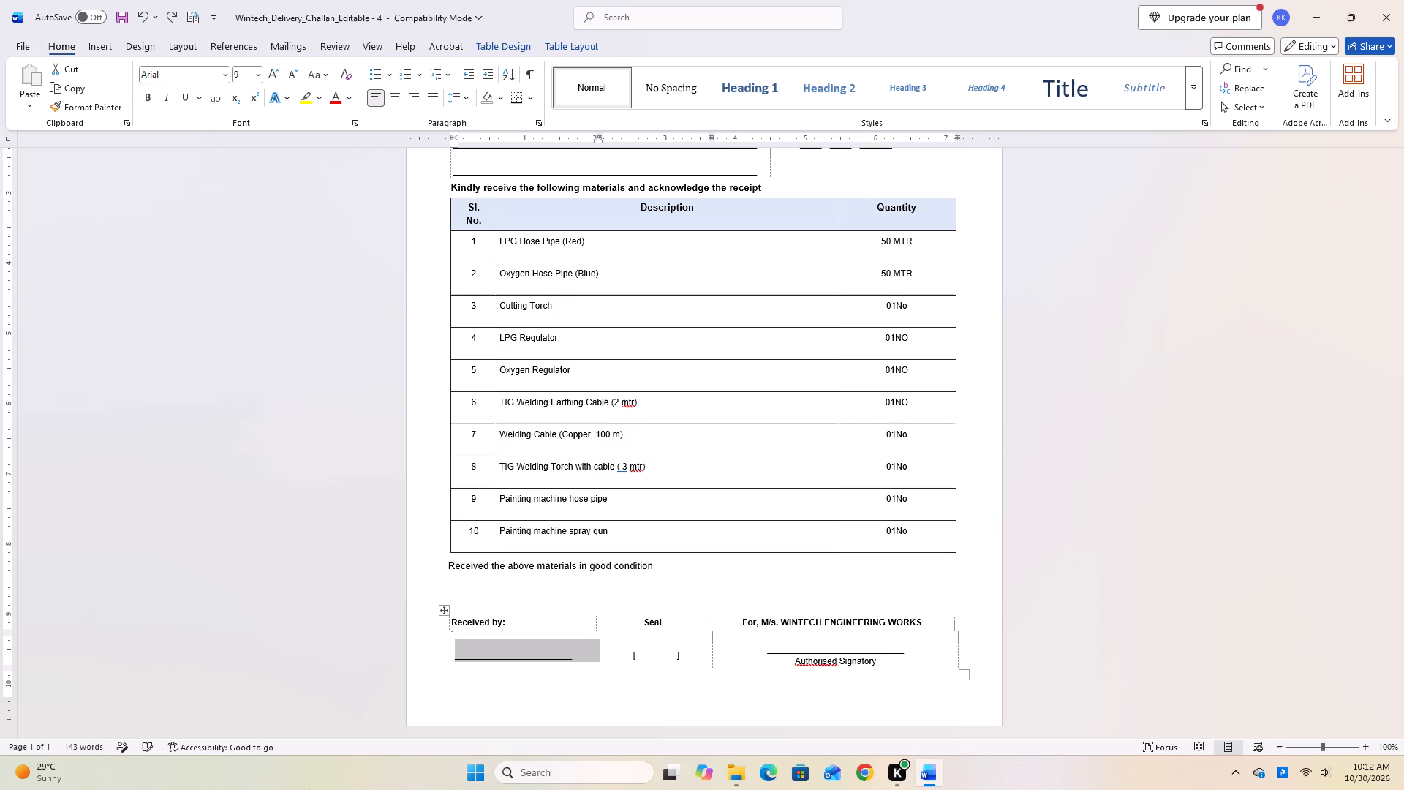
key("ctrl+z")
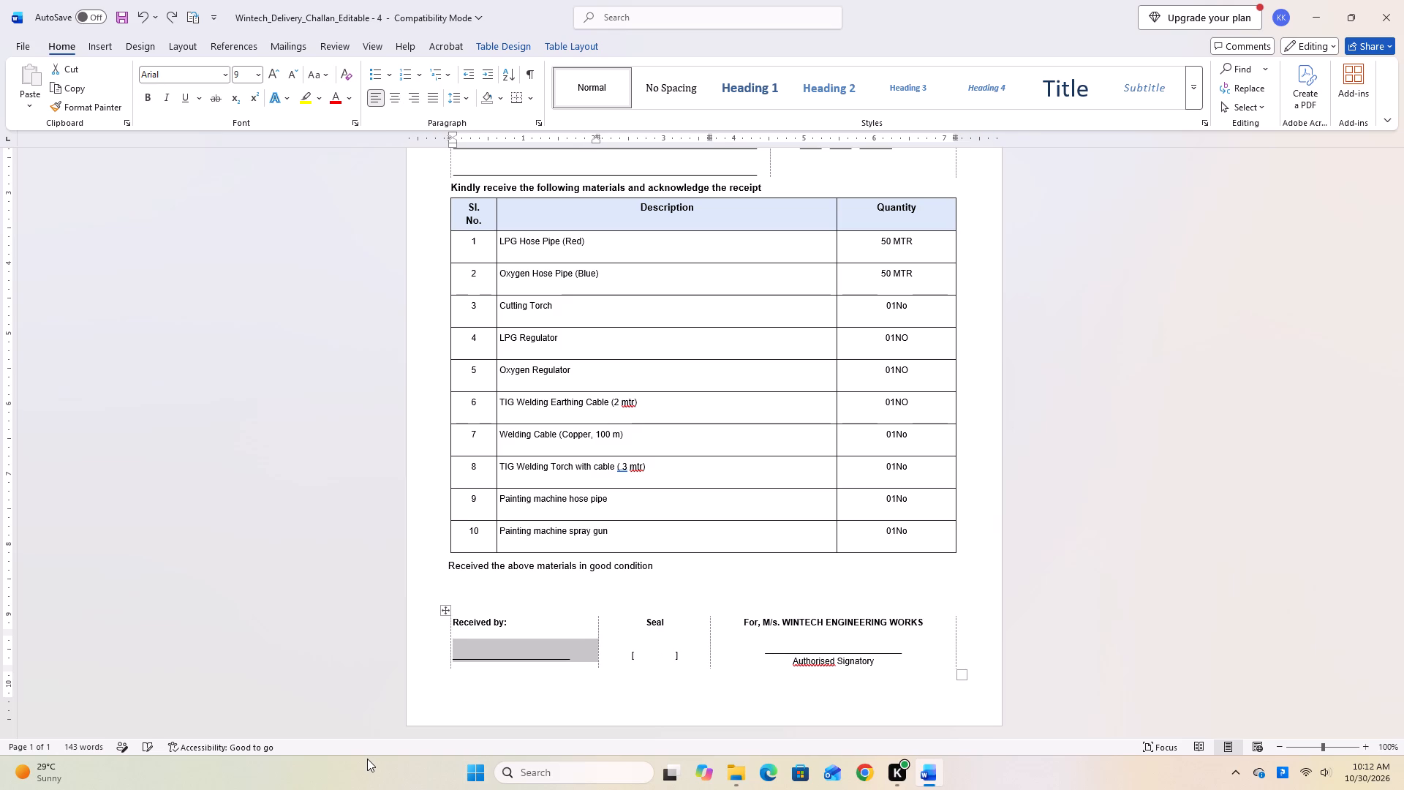
Check the challan's layout, save Wintech_Delivery_Challan_Editable - 4, and close it.
left_click(513, 603)
scroll(823, 594, "up", 3)
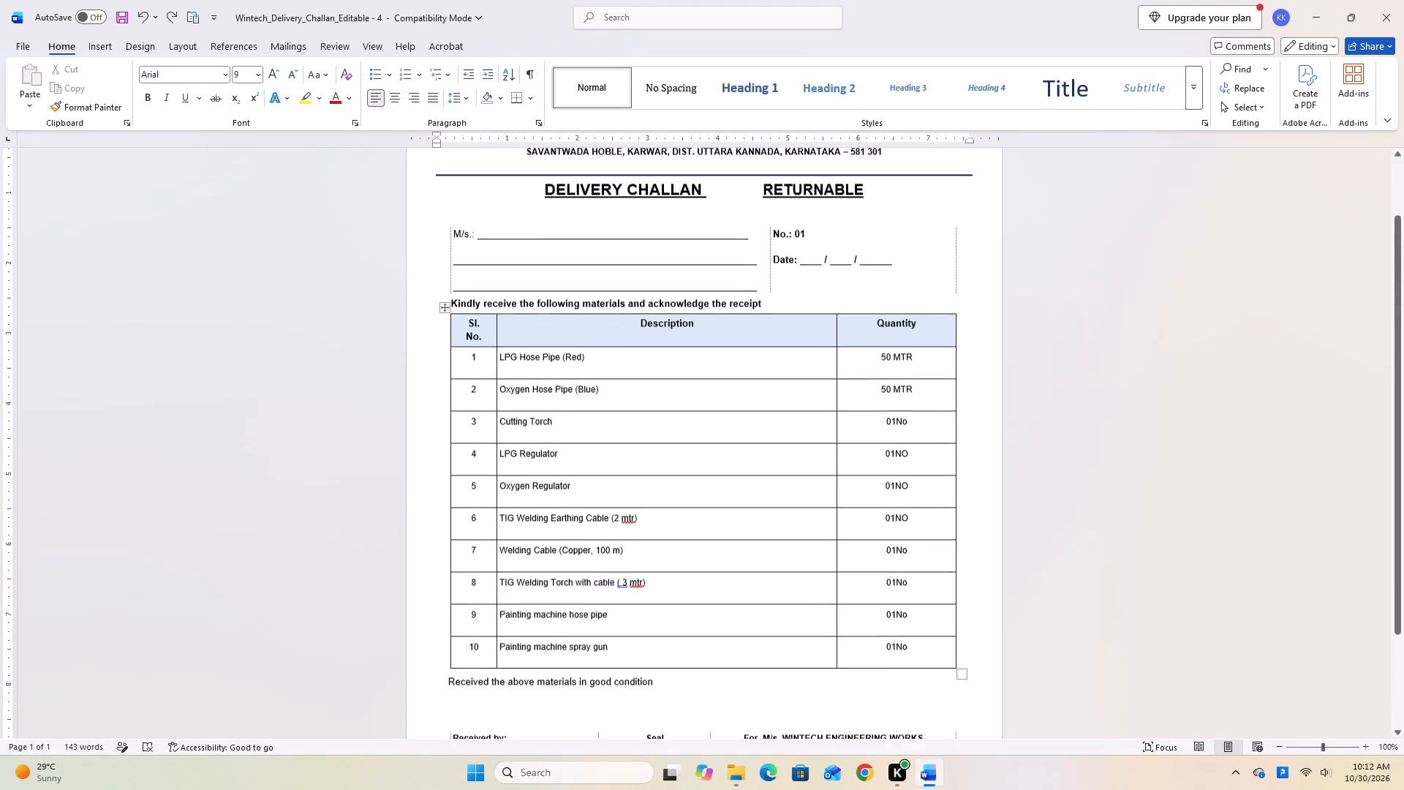
scroll(823, 594, "up", 7)
scroll(825, 594, "down", 5)
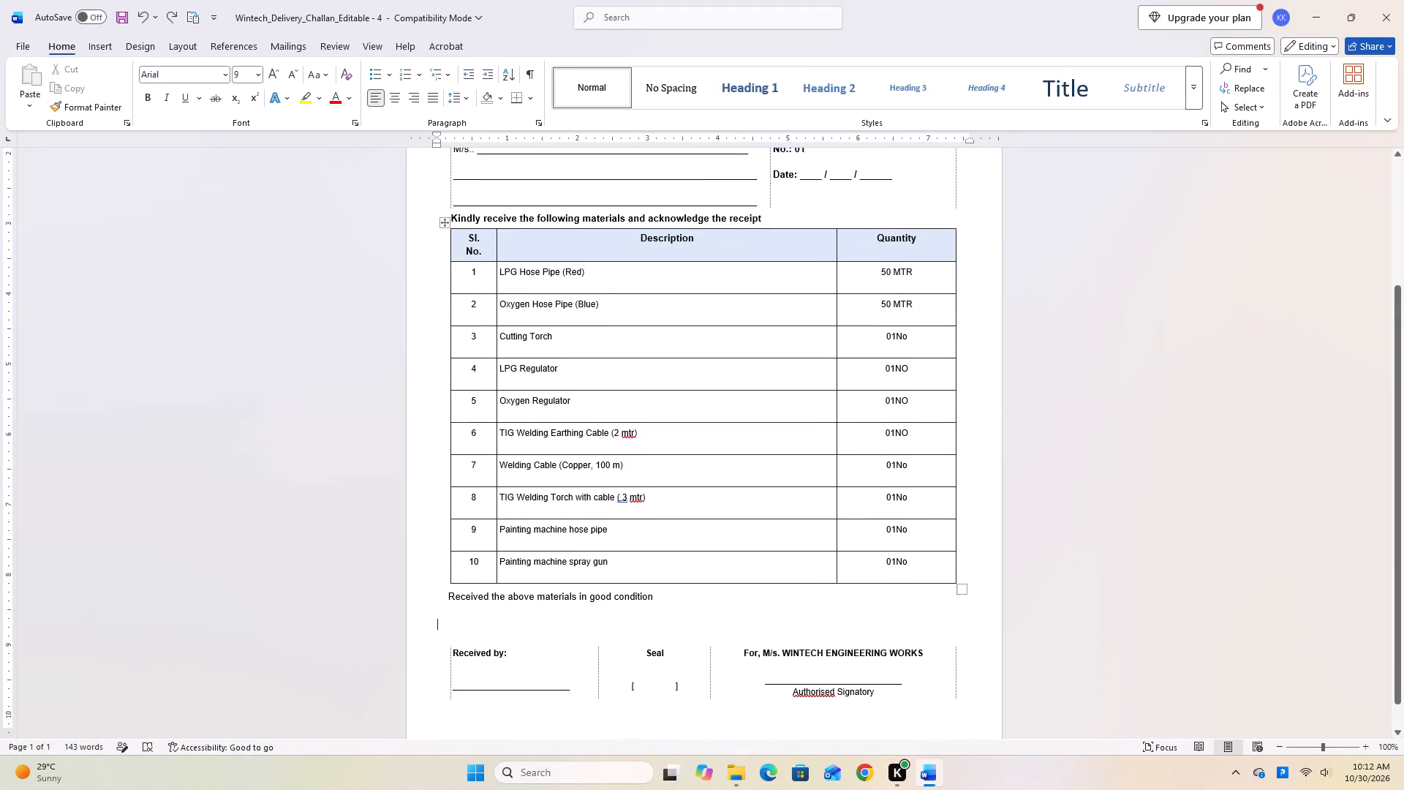
scroll(825, 594, "up", 9)
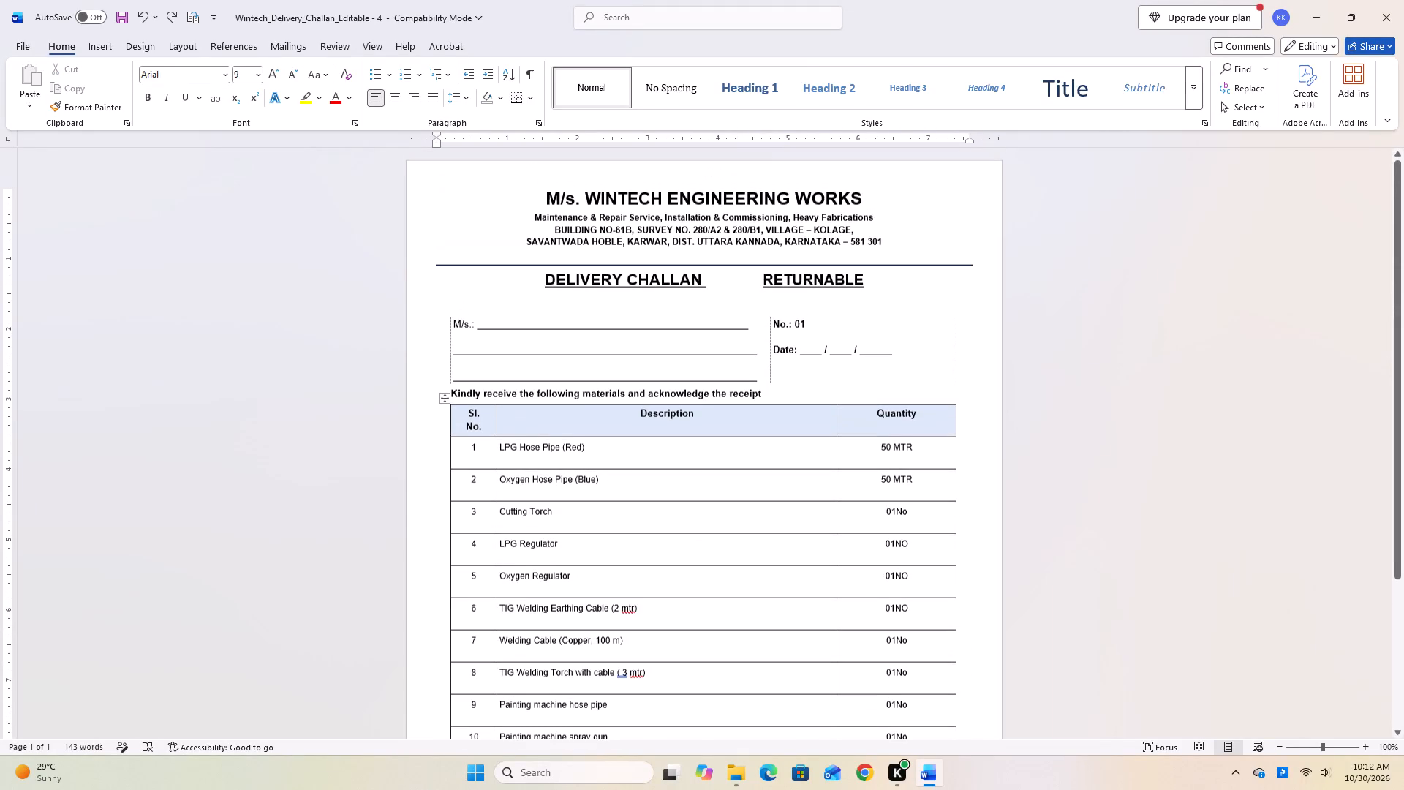
double_click(116, 14)
left_click(116, 10)
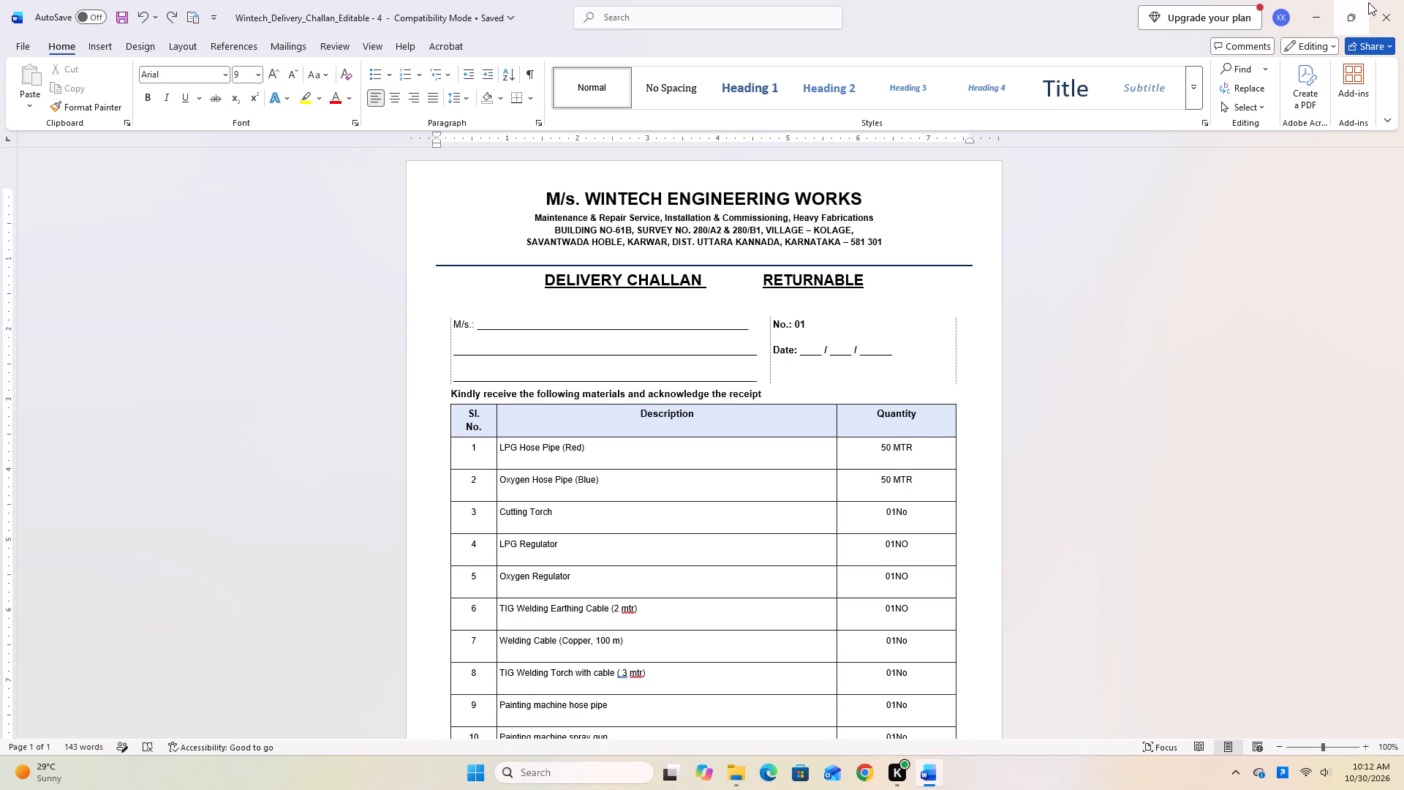
left_click(1373, 6)
Open Wintech_Delivery_Challan_Editable - 5 from the Passes folder.
triple_click(461, 437)
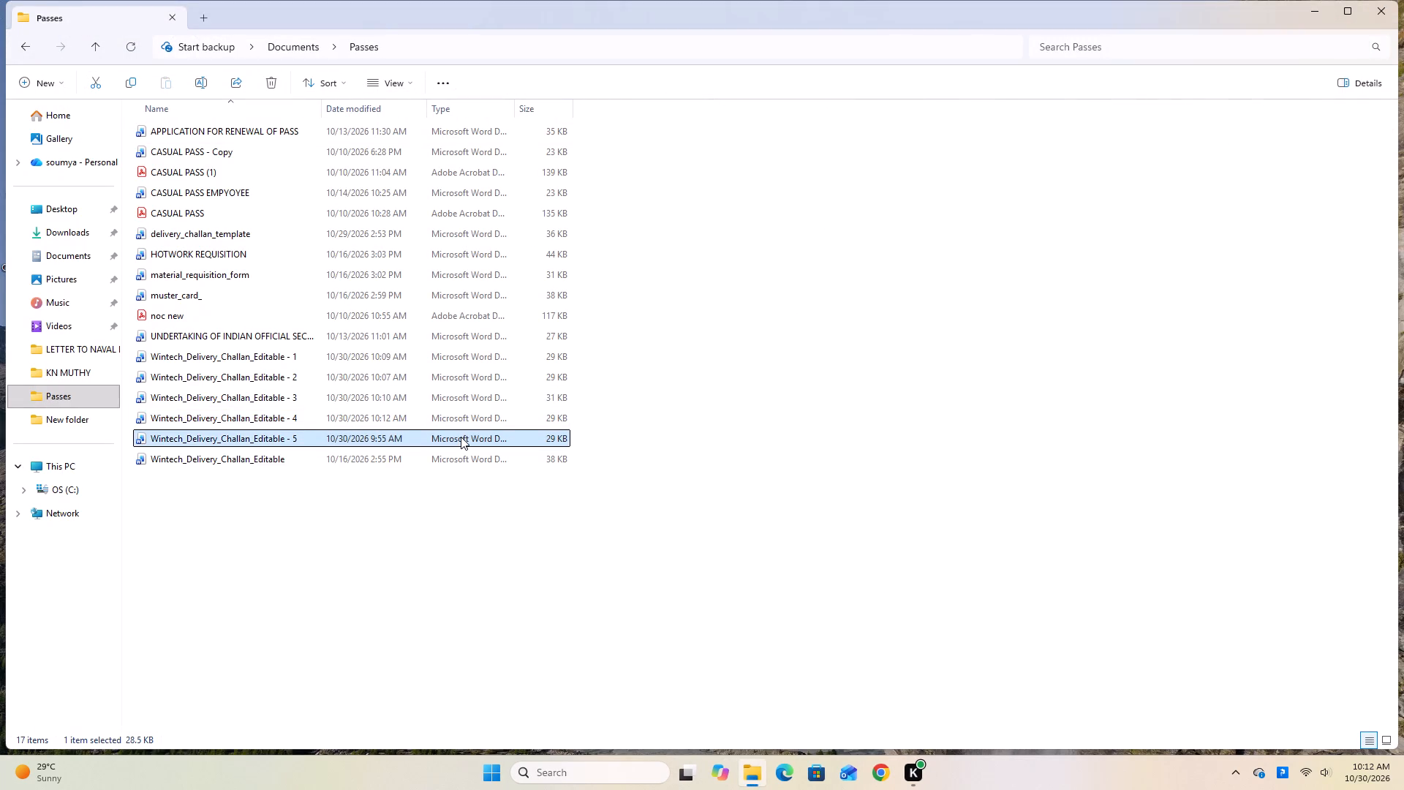
double_click(461, 437)
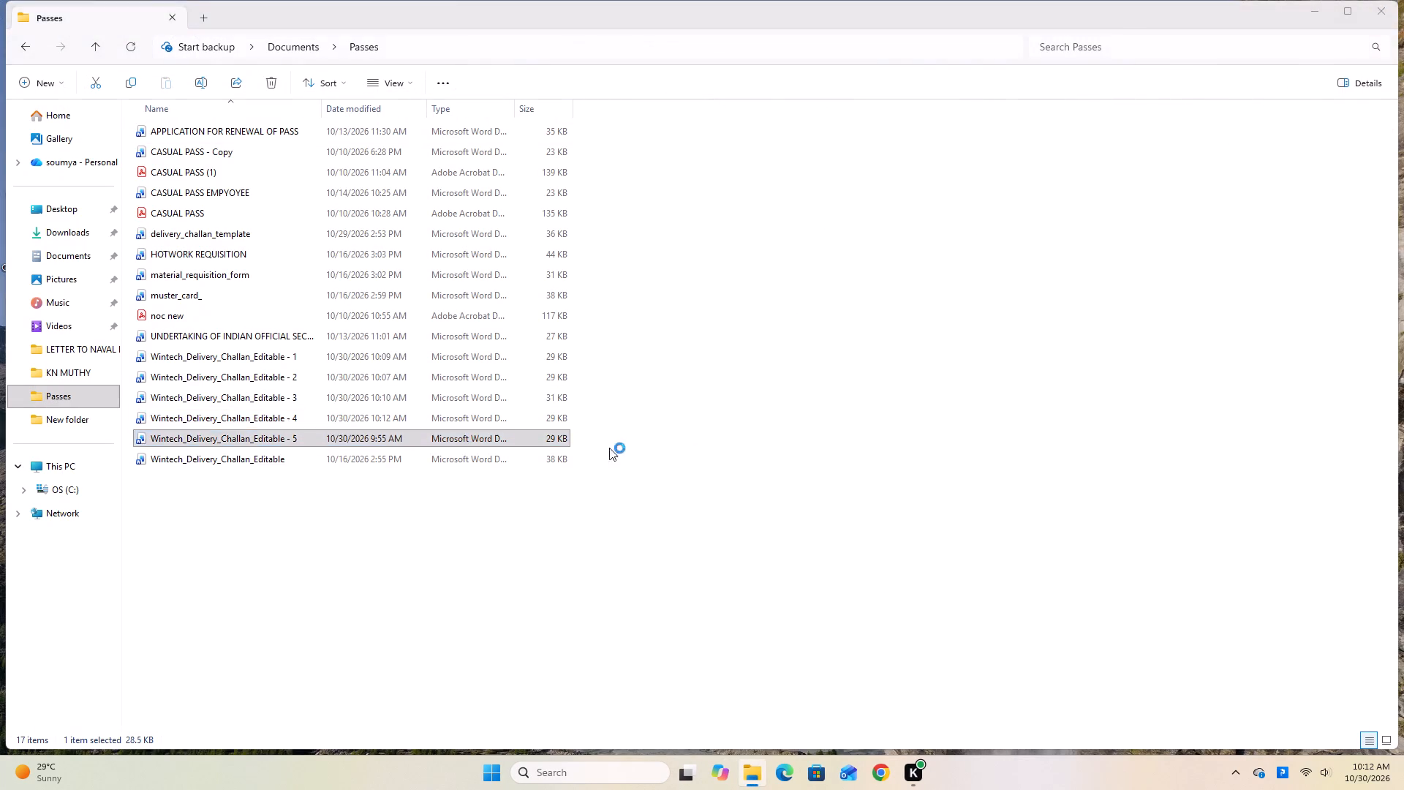
Dismiss the proofing mark on "3/8 inch" in item 8 and ignore all spelling flags for "mtr" in the materials table.
scroll(810, 444, "down", 9)
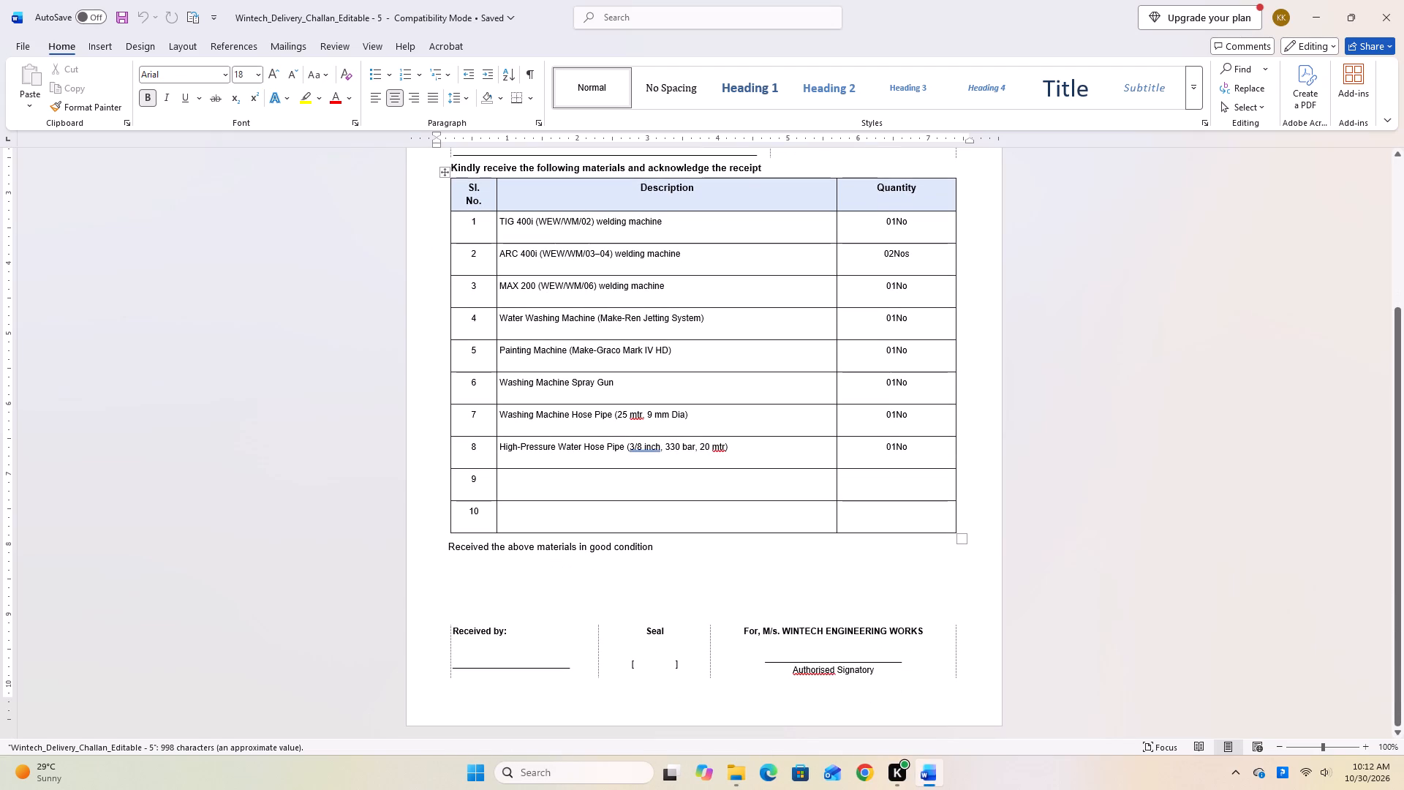
right_click(646, 454)
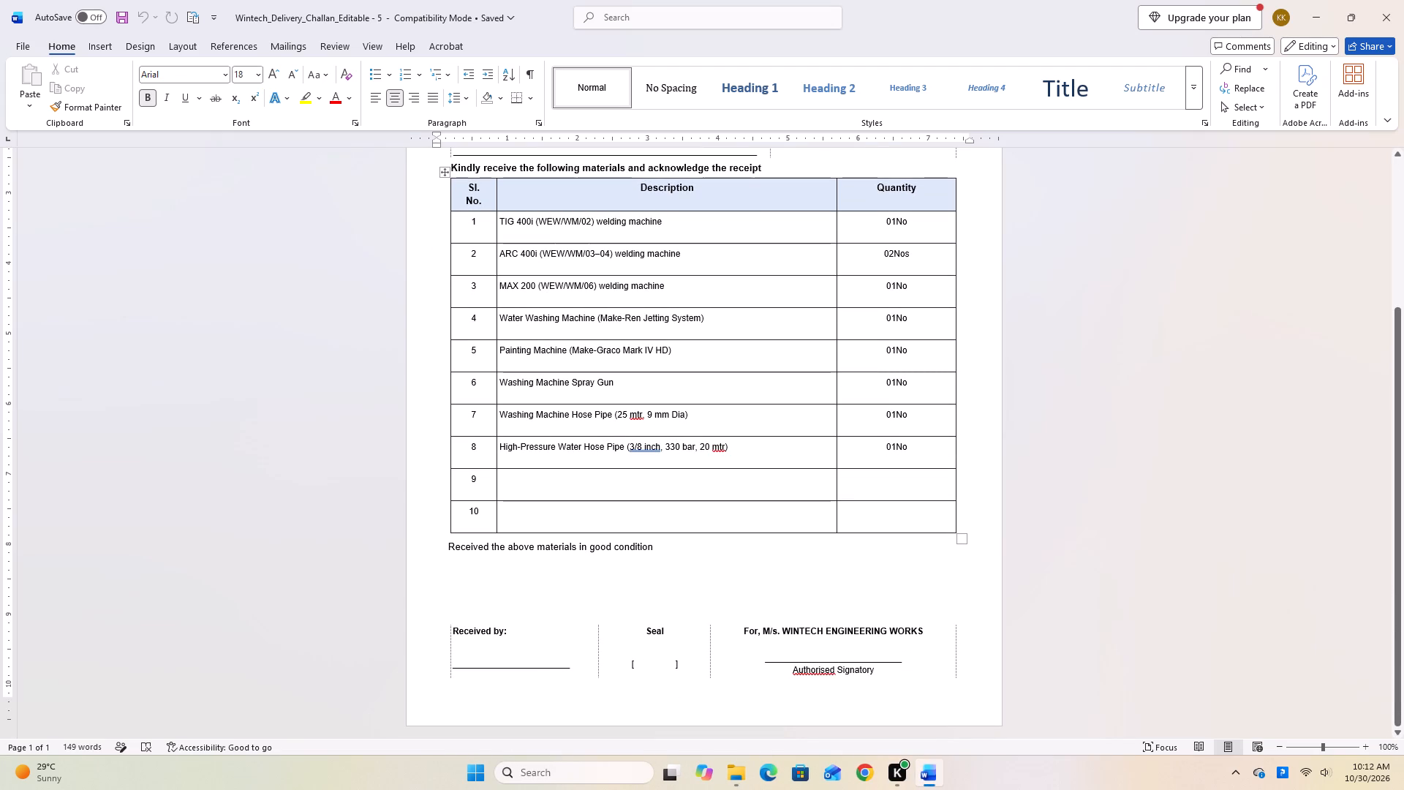
left_click(565, 491)
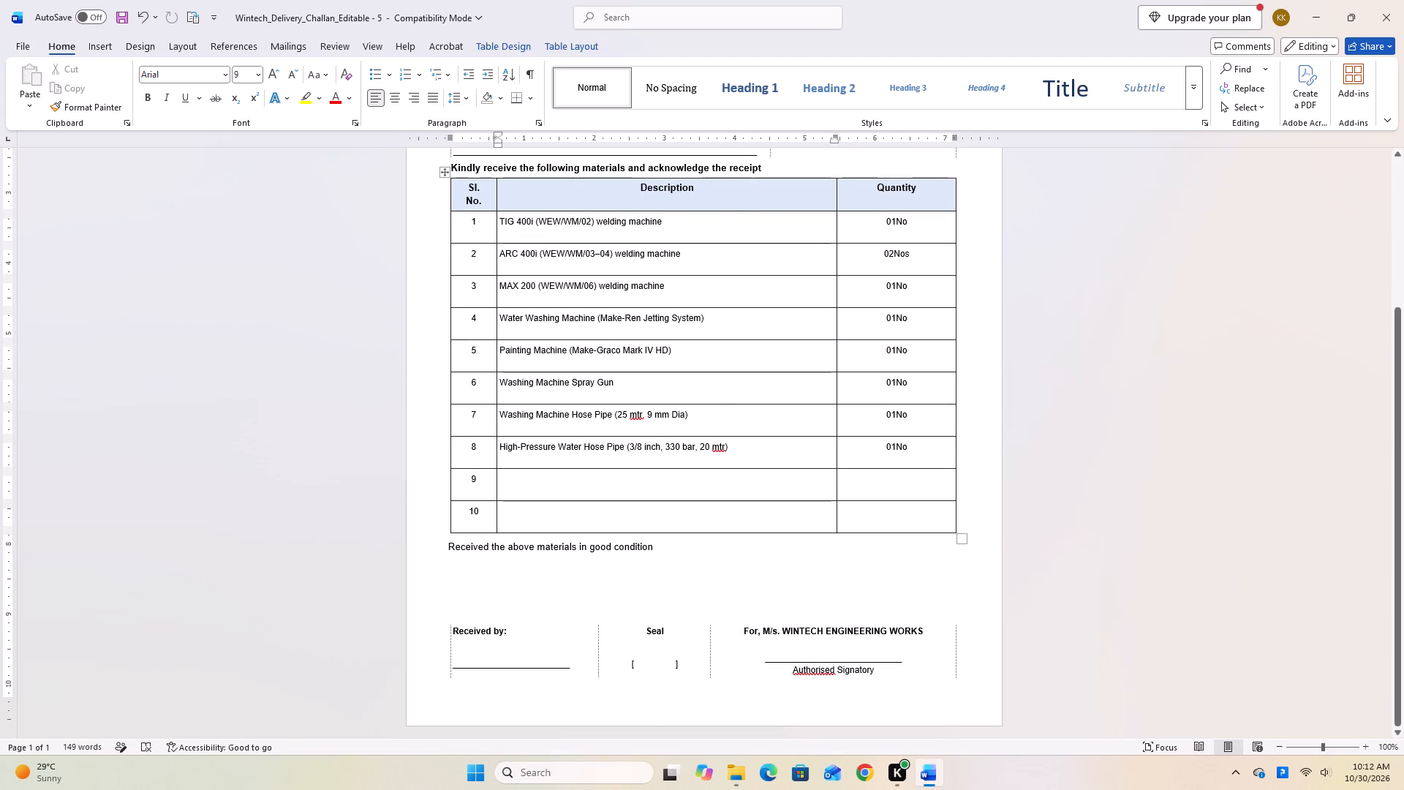
right_click(719, 450)
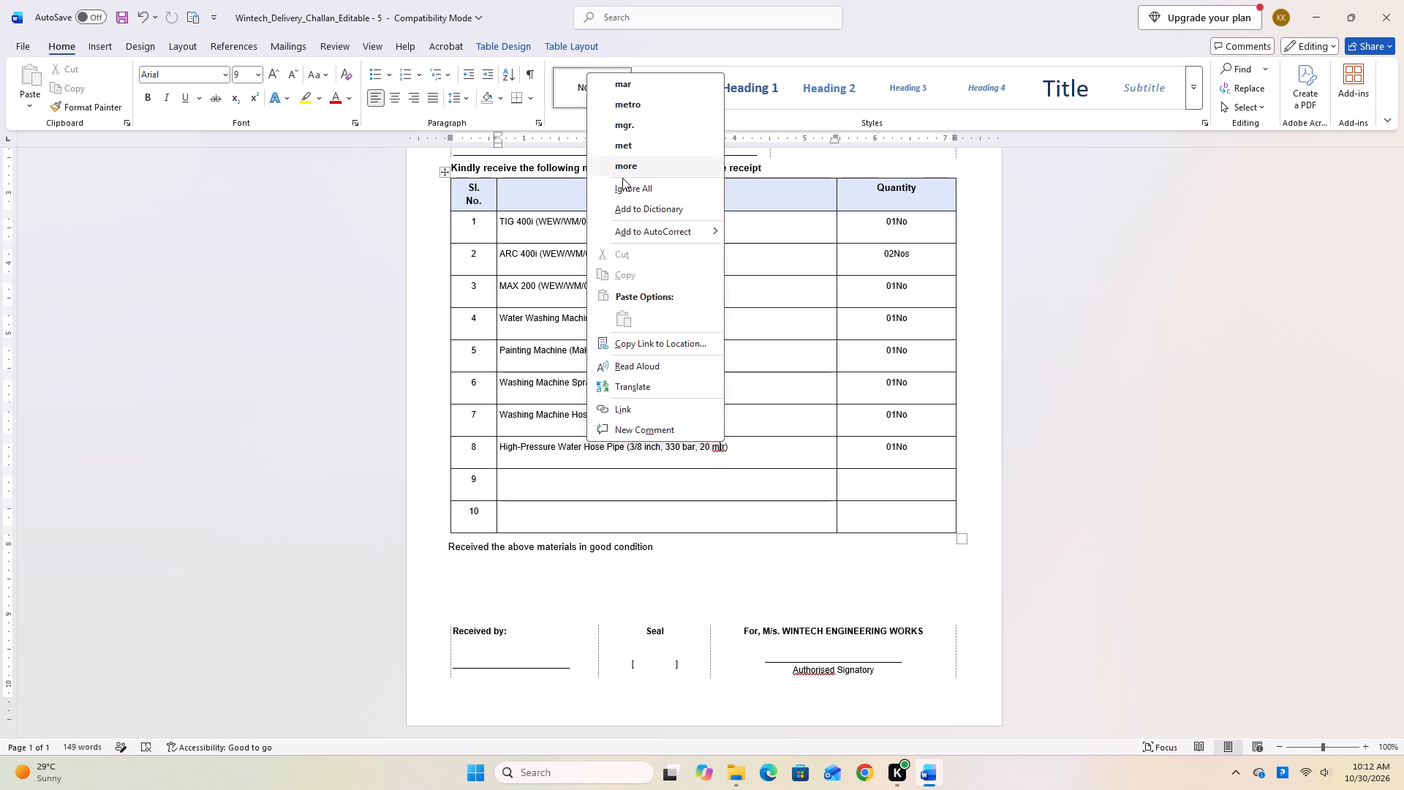
left_click(622, 192)
Delete the extra empty line above the signature block to move the block closer to the materials table.
scroll(632, 411, "up", 3)
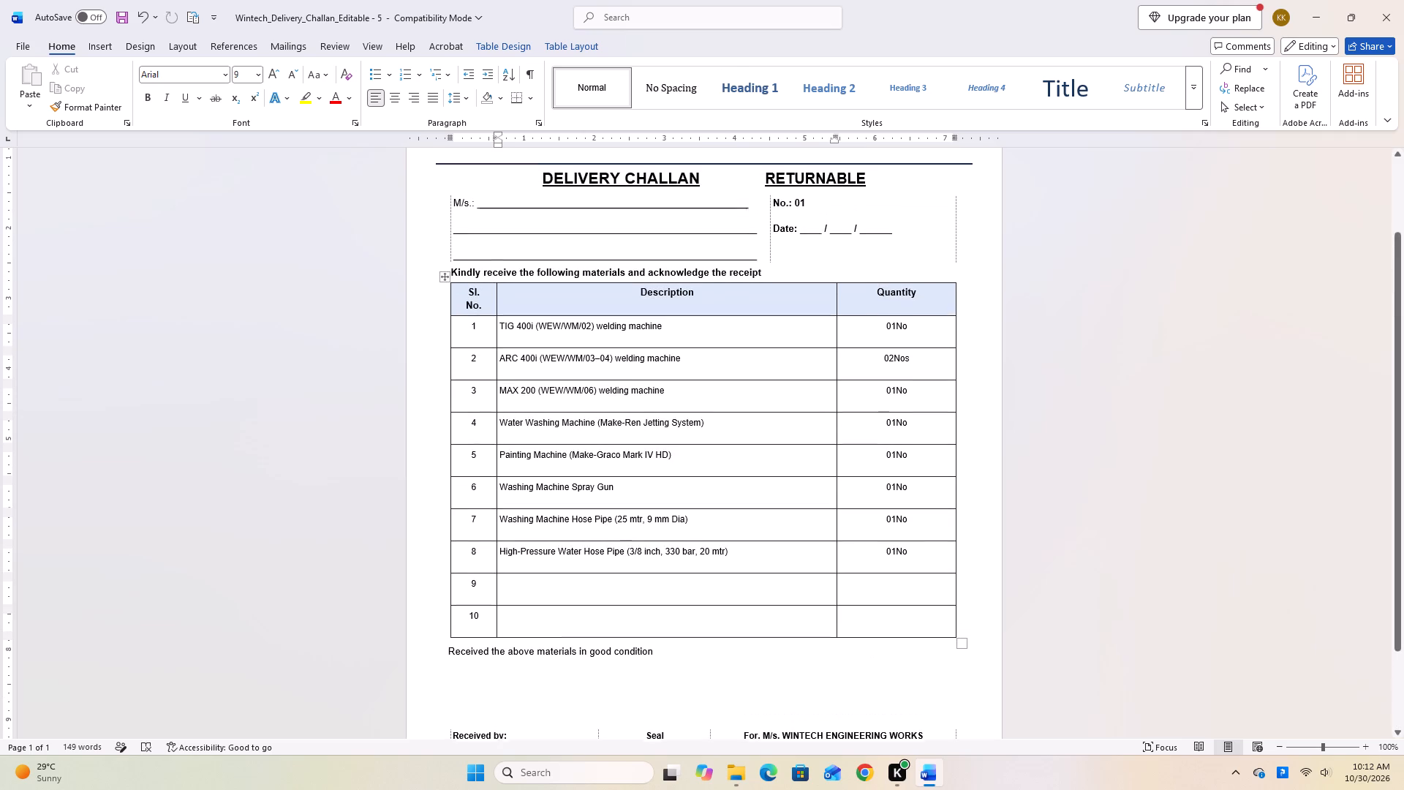
scroll(527, 685, "down", 4)
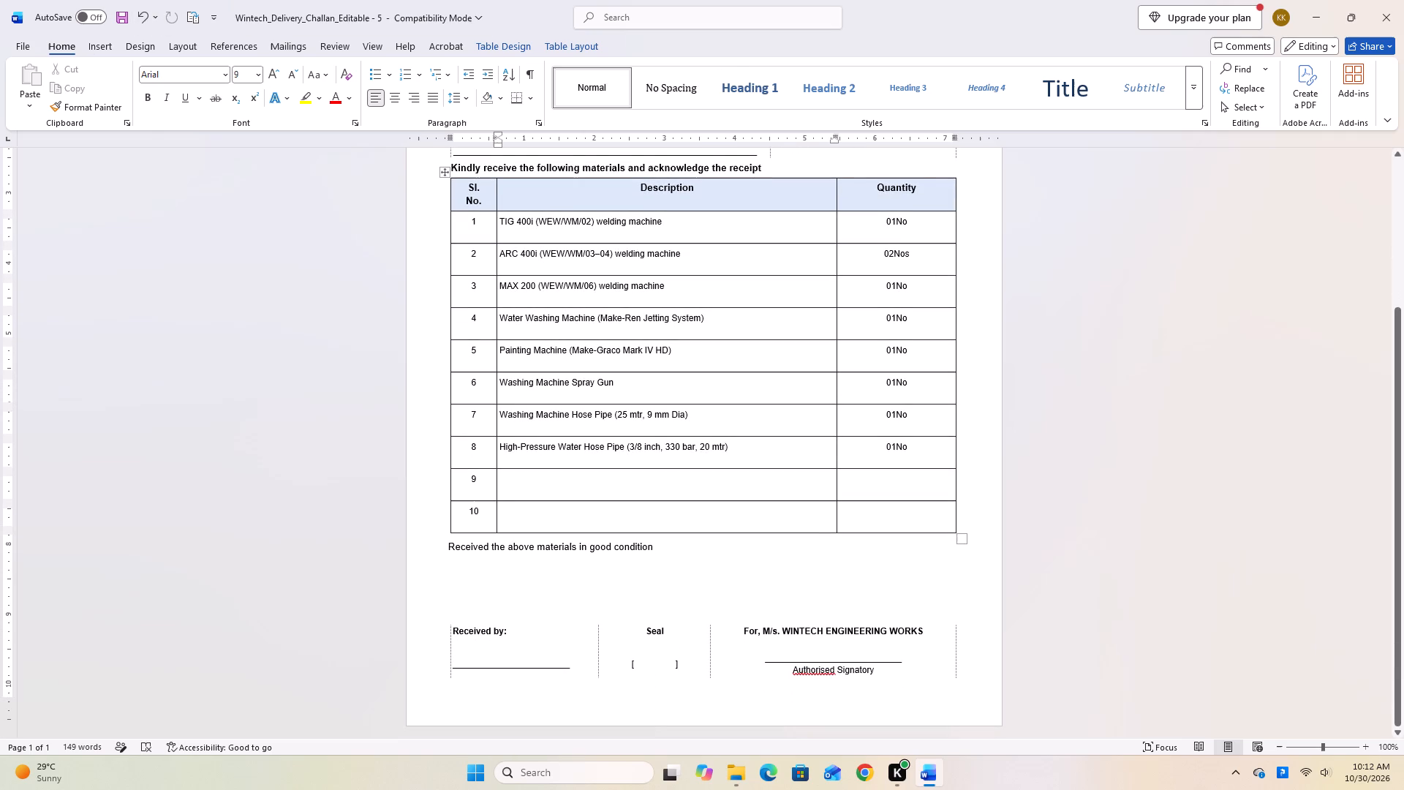
left_click(502, 606)
key("BackSpace")
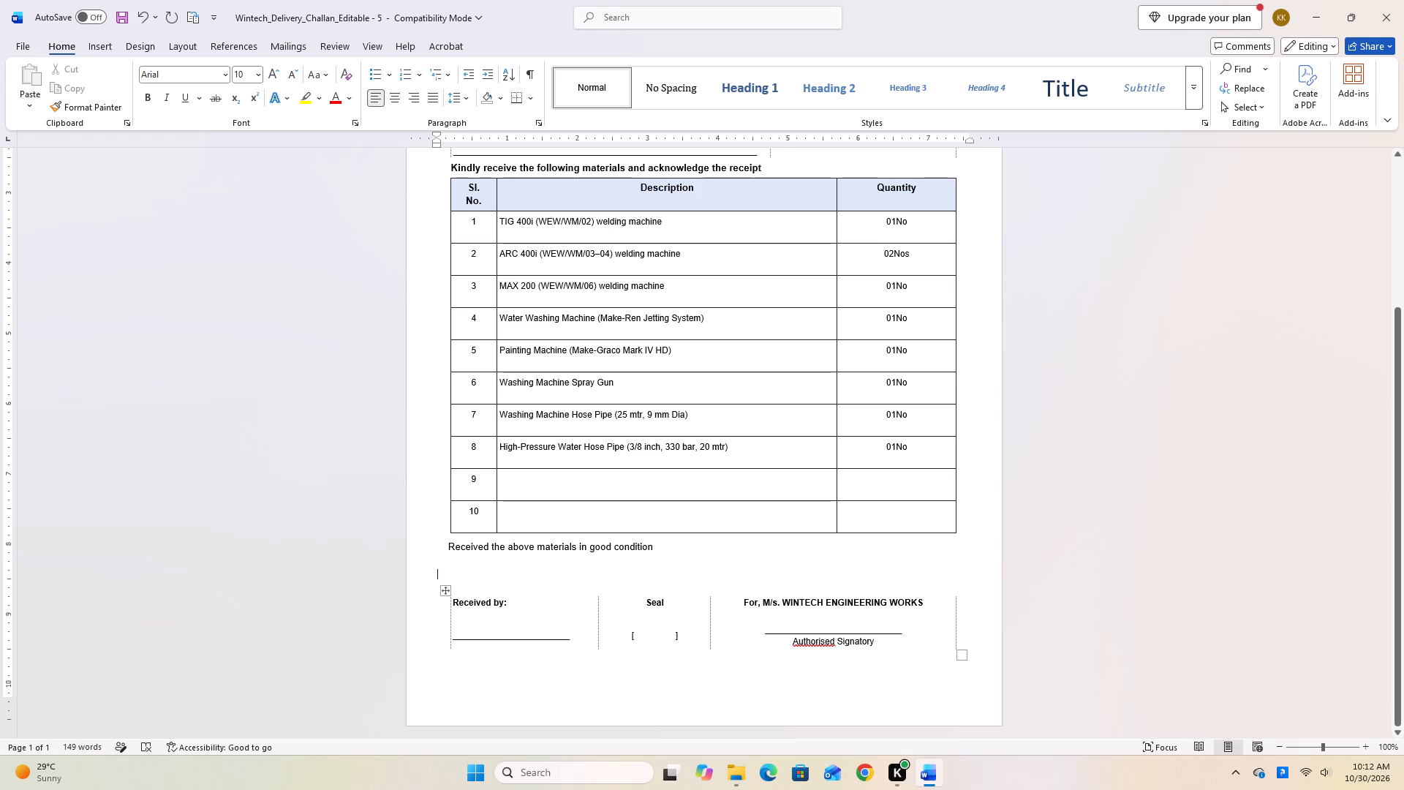
Save Wintech_Delivery_Challan_Editable - 5 and close it.
scroll(997, 613, "up", 6)
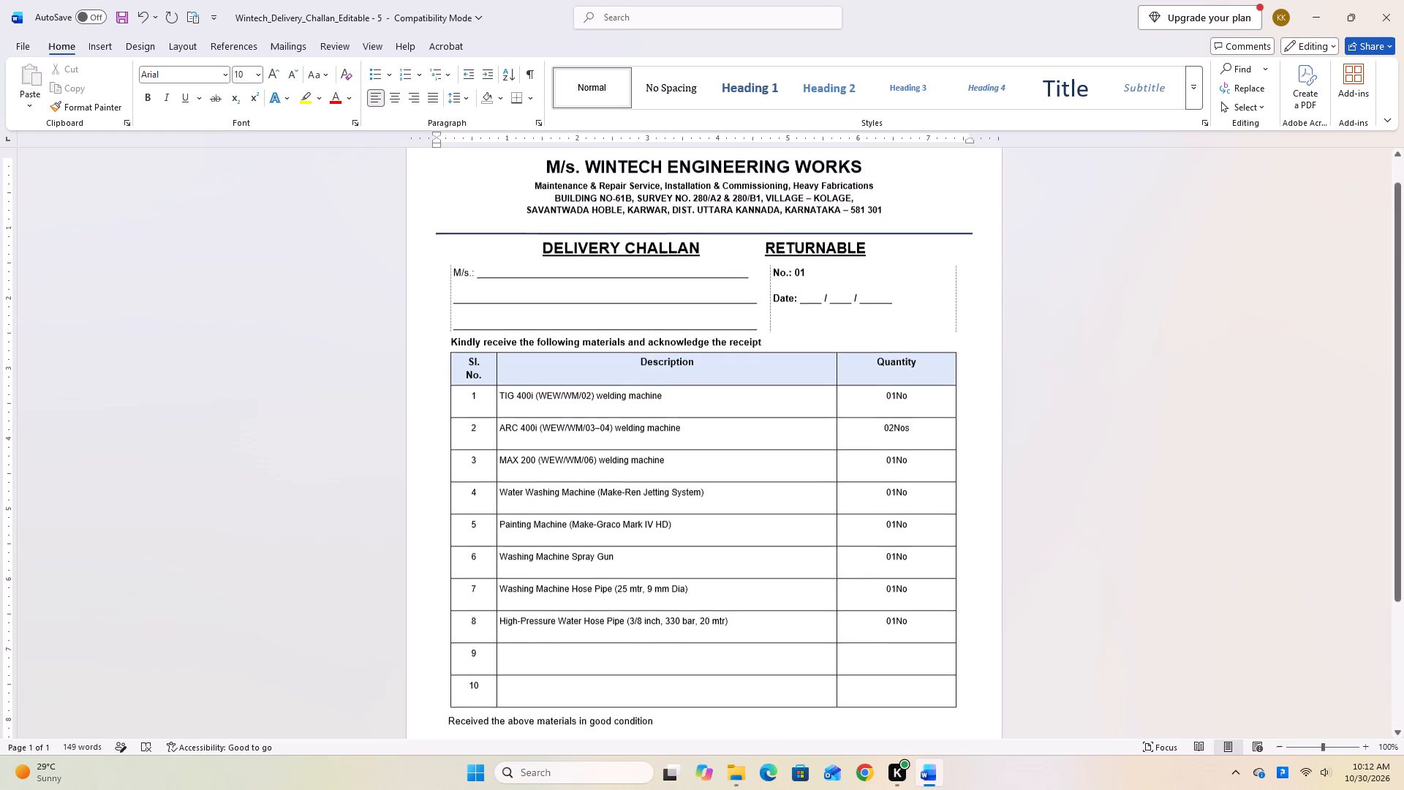
scroll(997, 613, "up", 3)
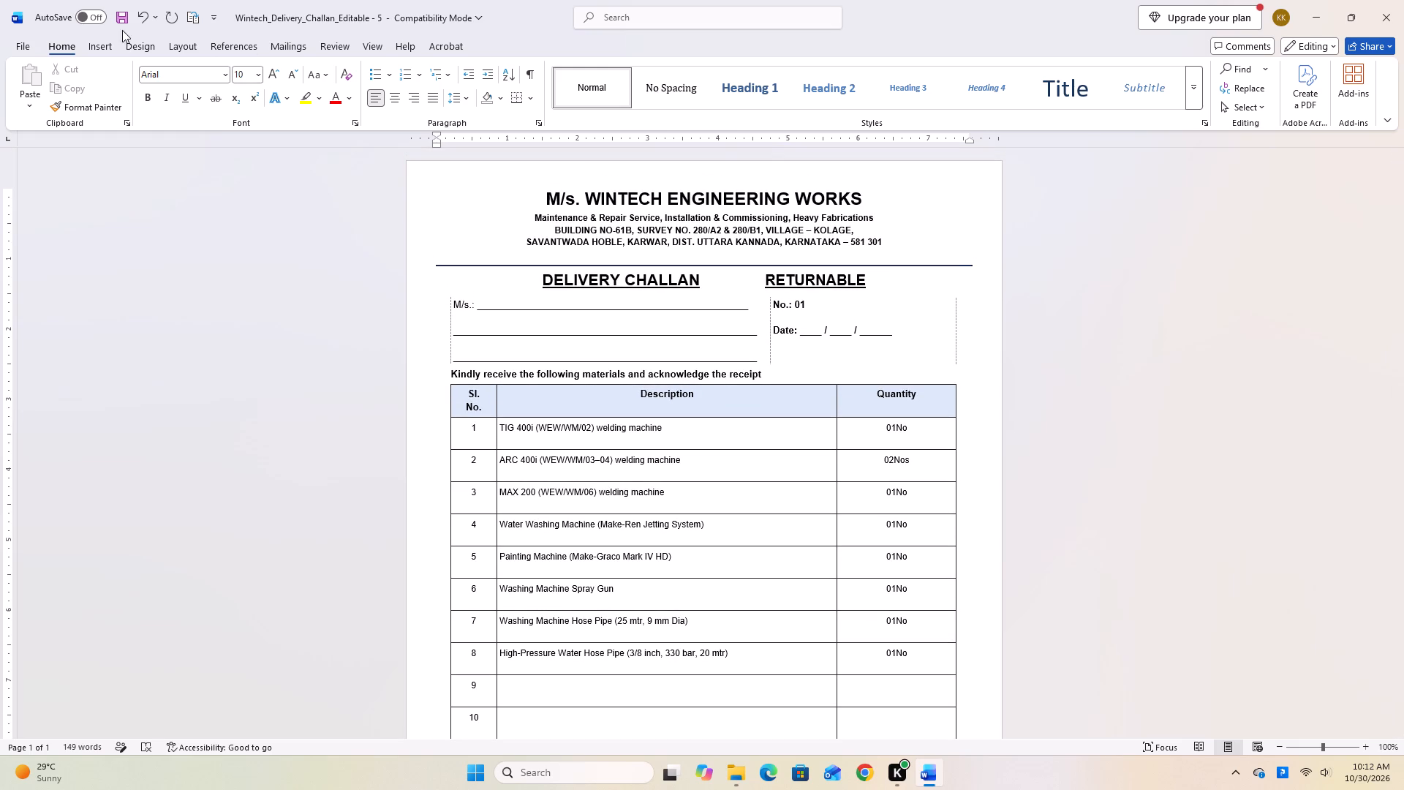
double_click(121, 23)
left_click(1385, 7)
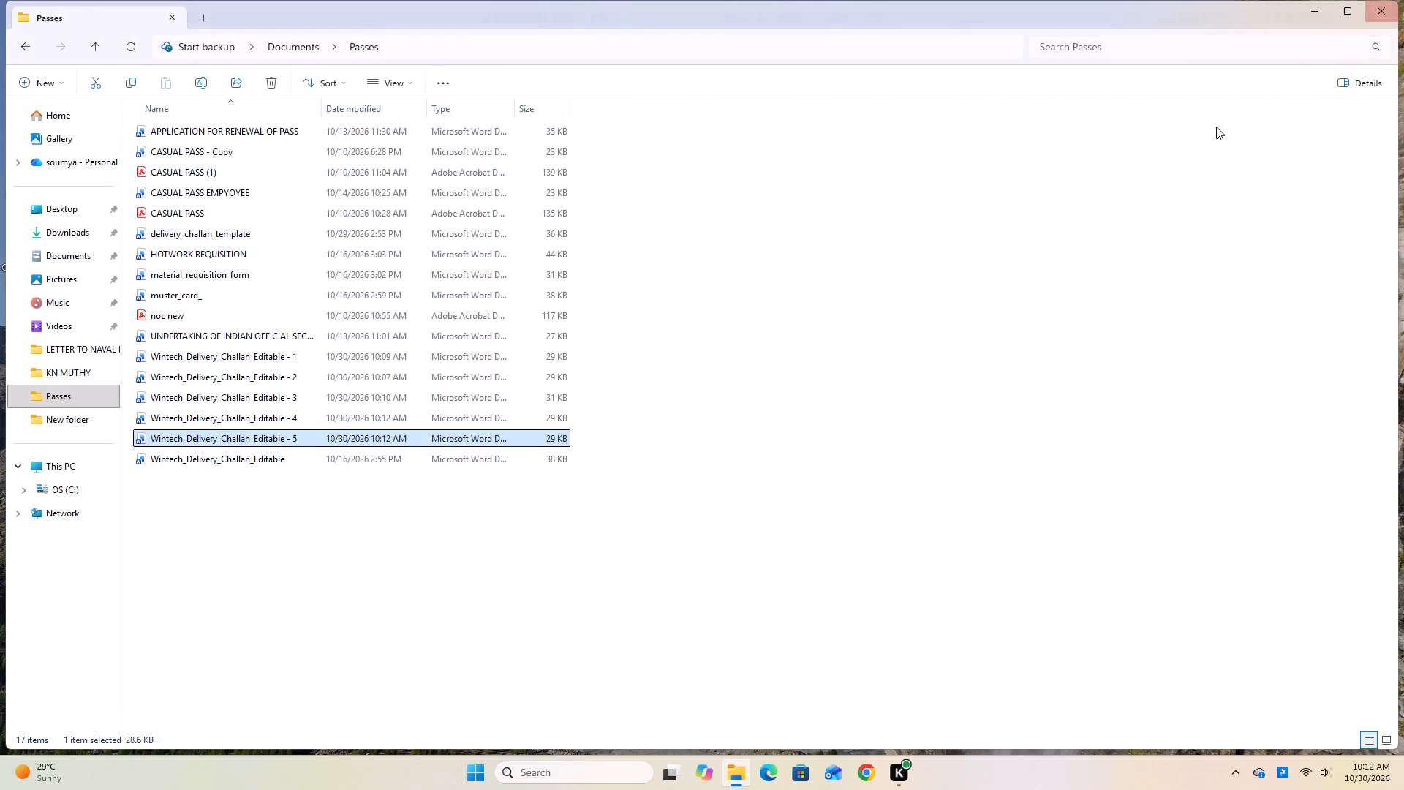
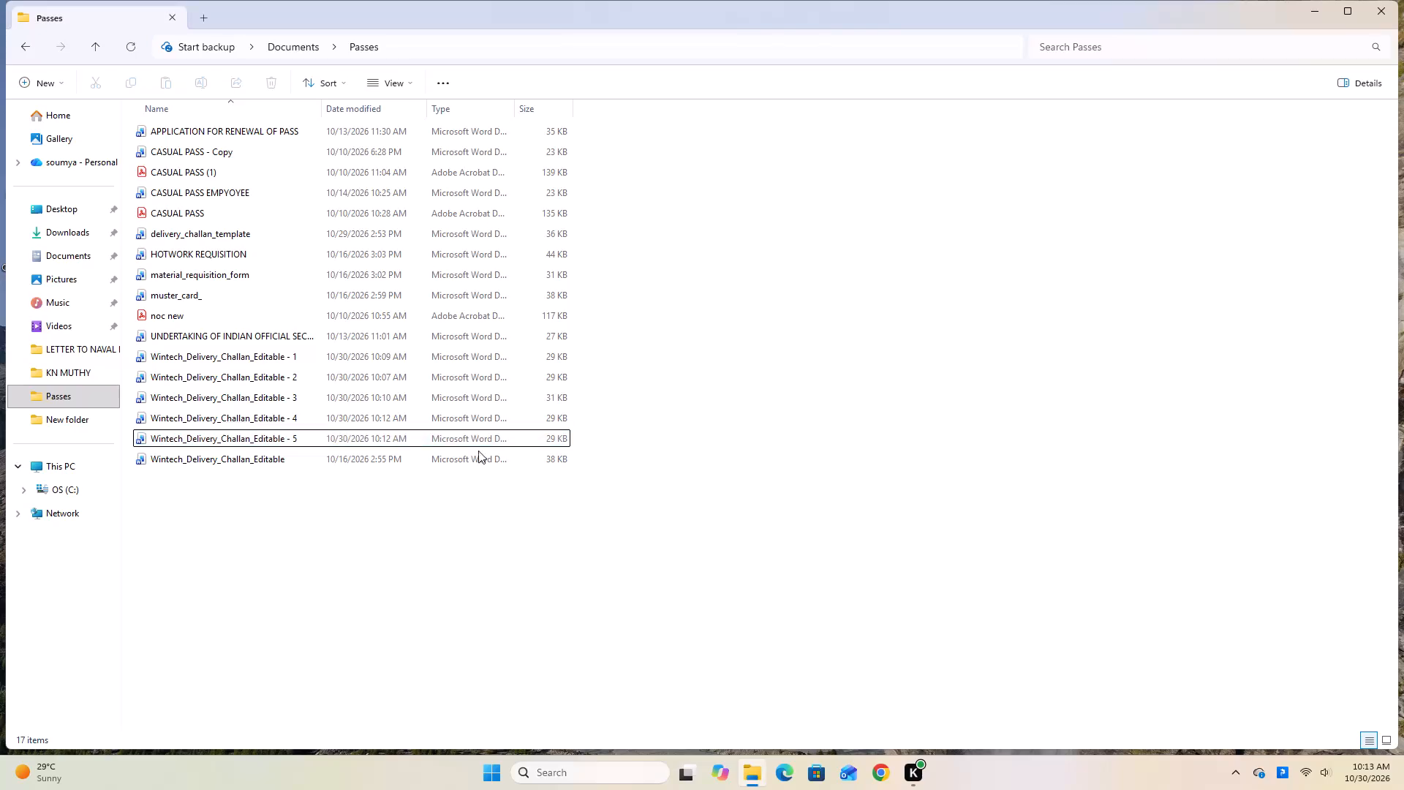
Reopen Wintech_Delivery_Challan_Editable - 5 from the Passes folder.
double_click(494, 437)
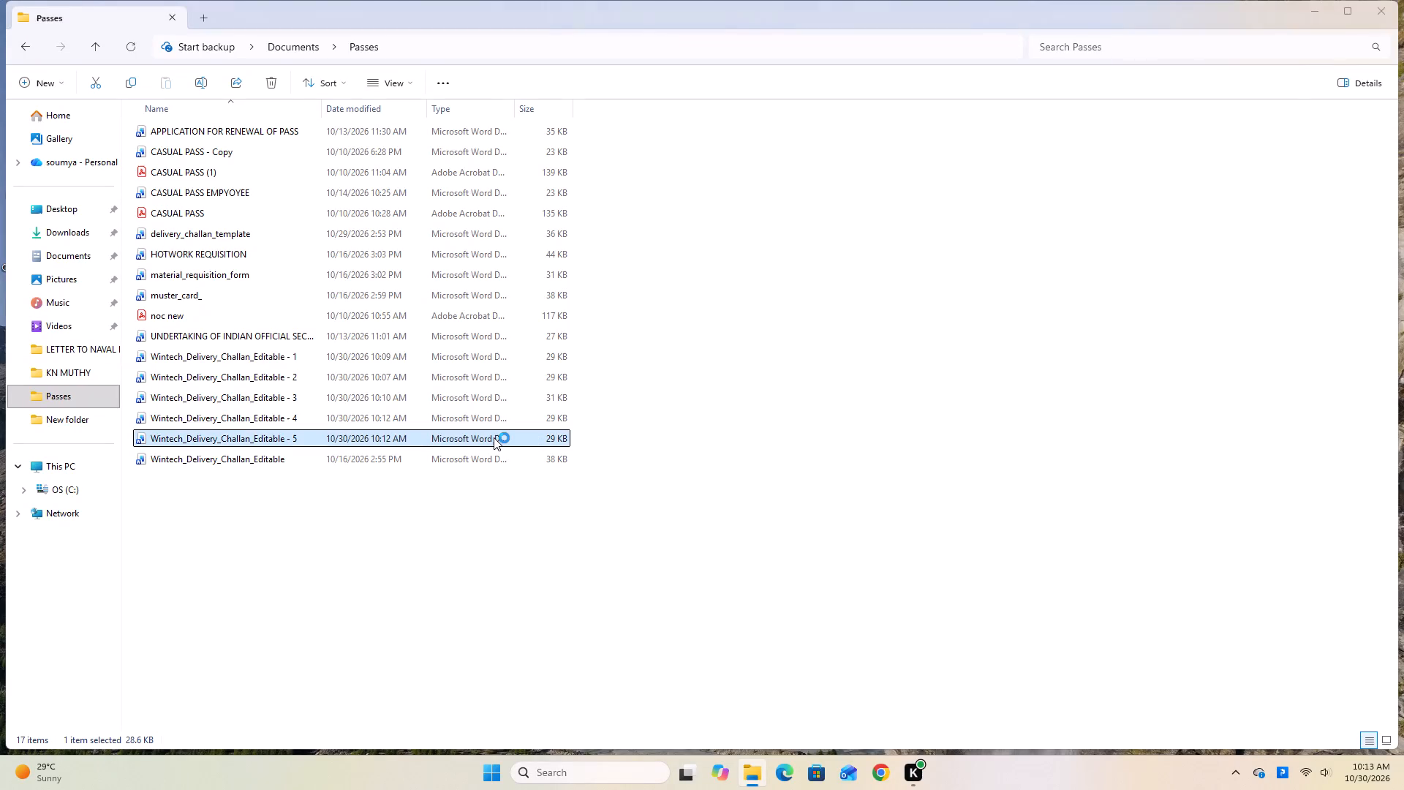
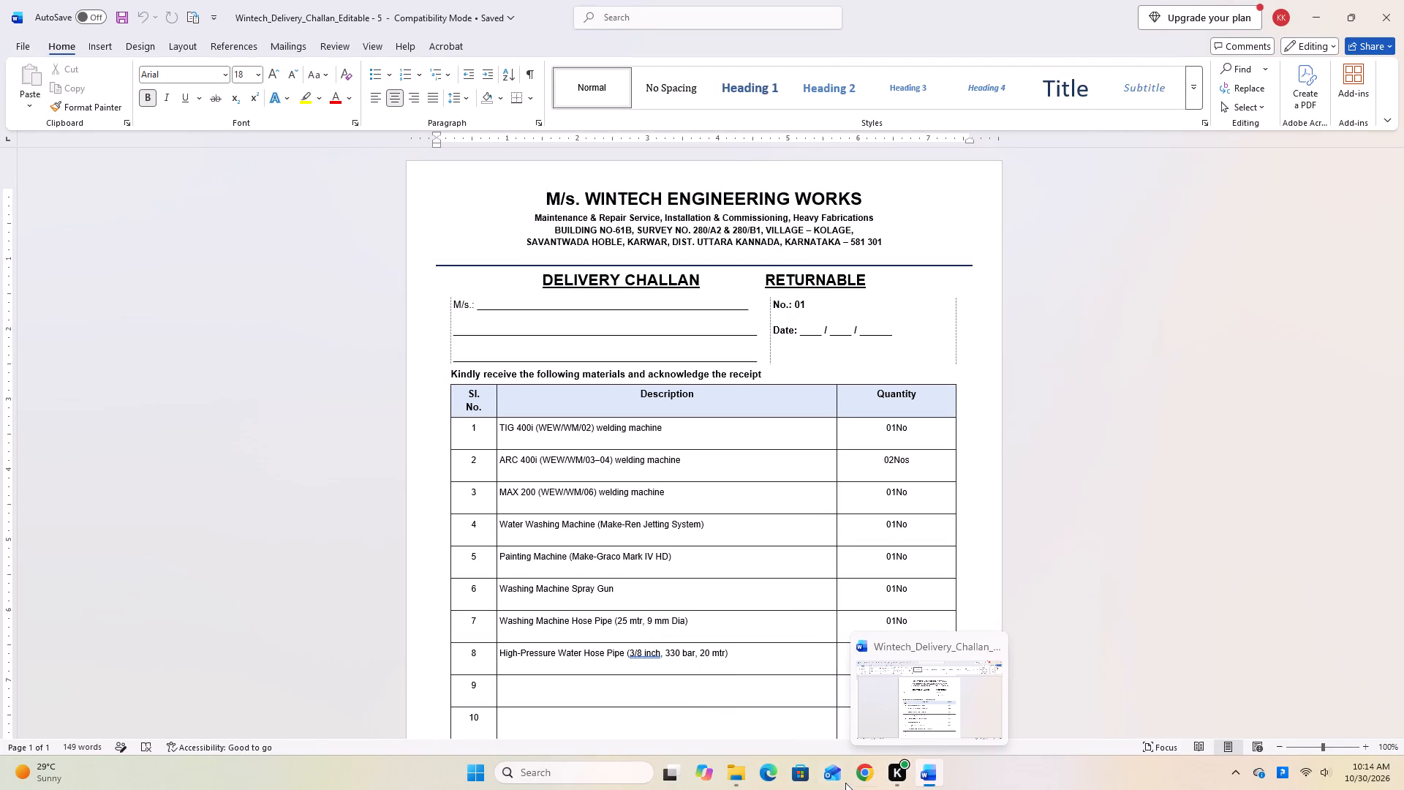
Open Wintech_Delivery_Challan_Editable - 1, - 2 and - 3 in turn from the Passes folder and check their item tables and page layouts.
left_click(738, 714)
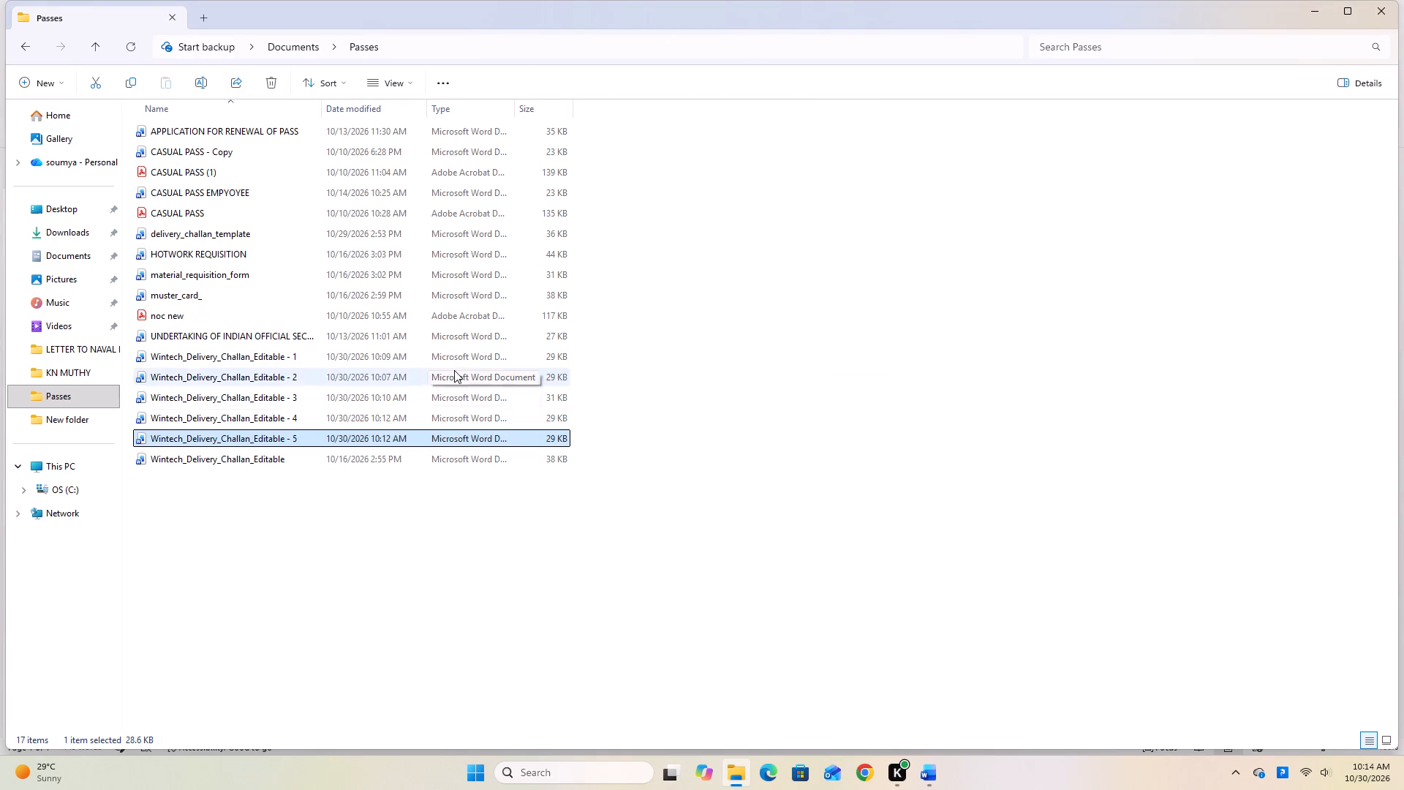
double_click(469, 353)
double_click(469, 353)
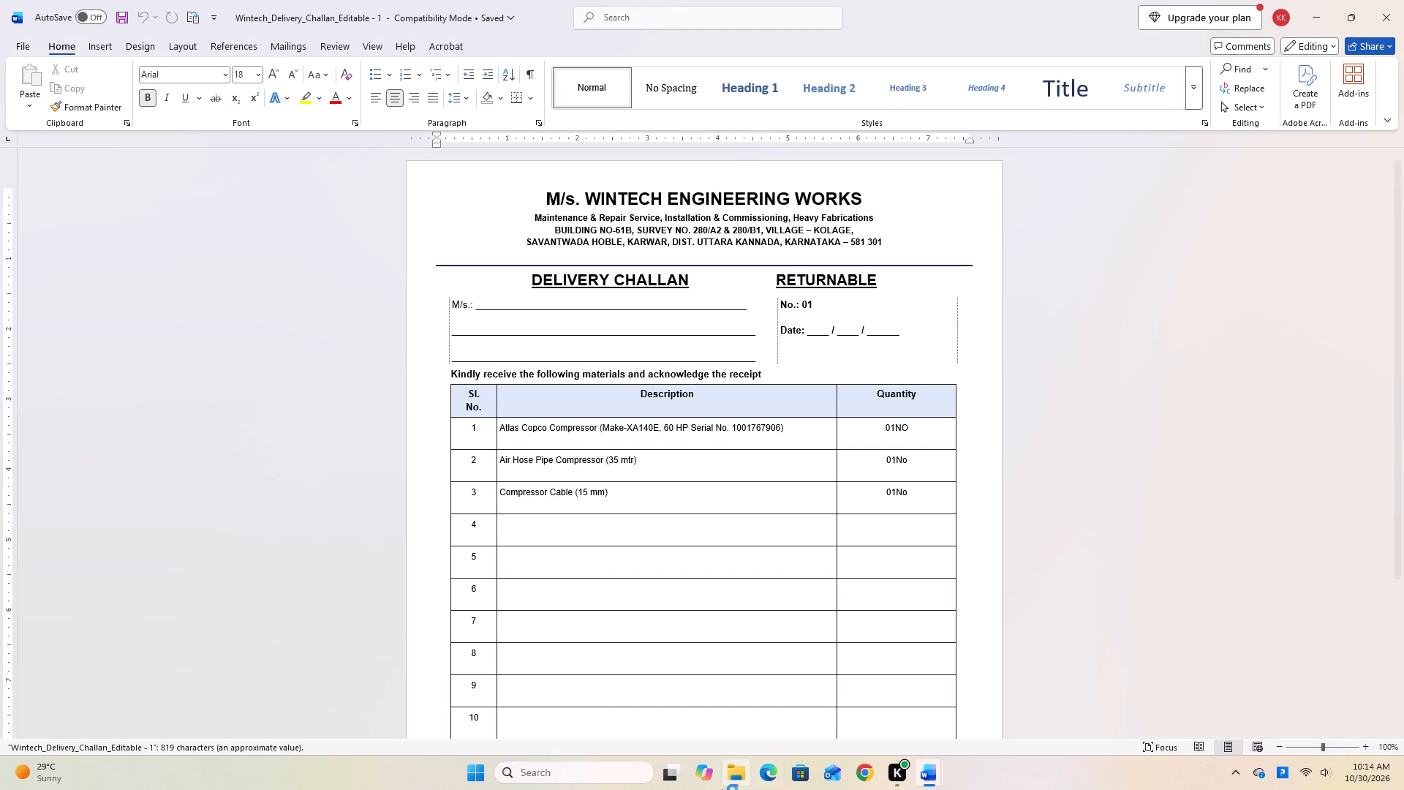
left_click(725, 712)
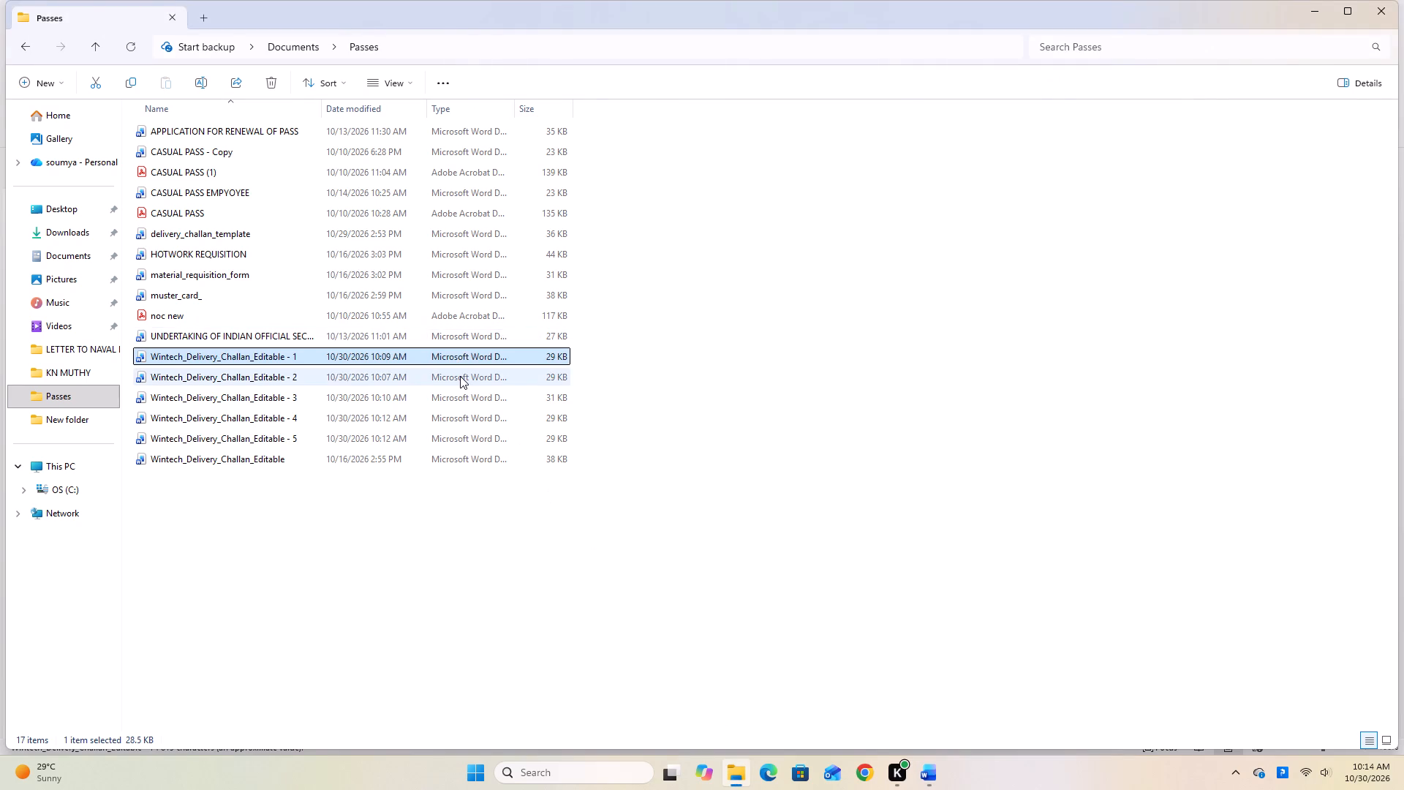
double_click(460, 376)
scroll(834, 516, "down", 2)
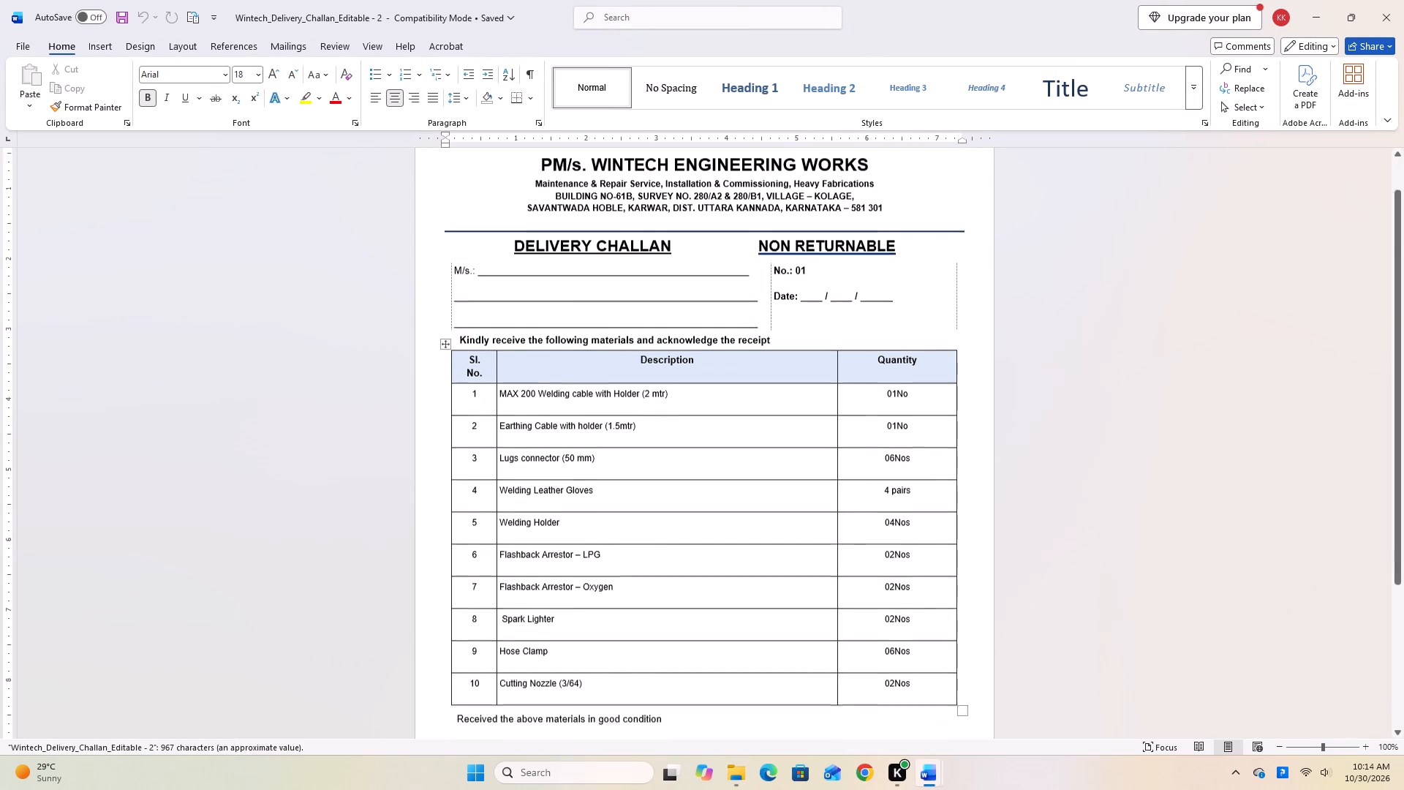
scroll(834, 516, "down", 3)
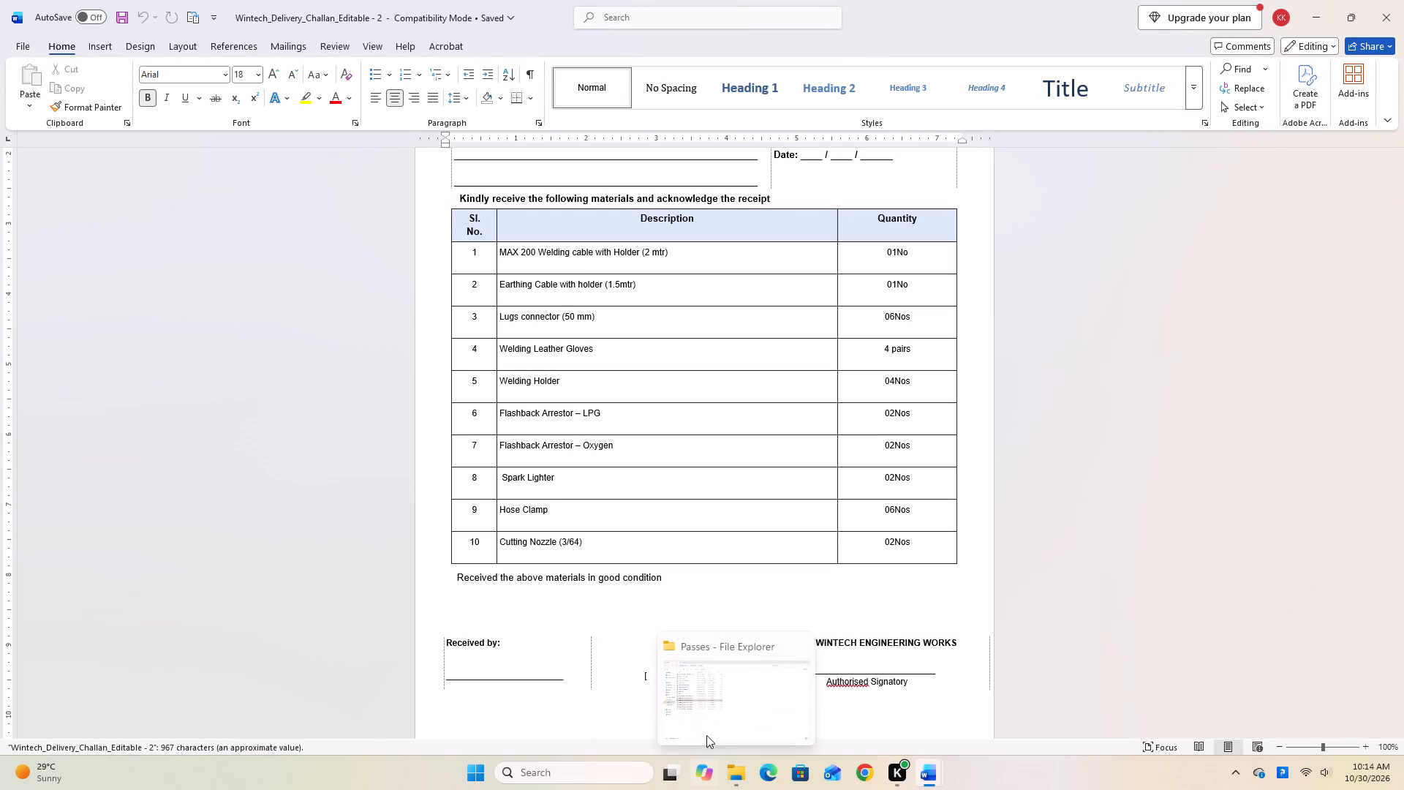
left_click(703, 715)
double_click(474, 399)
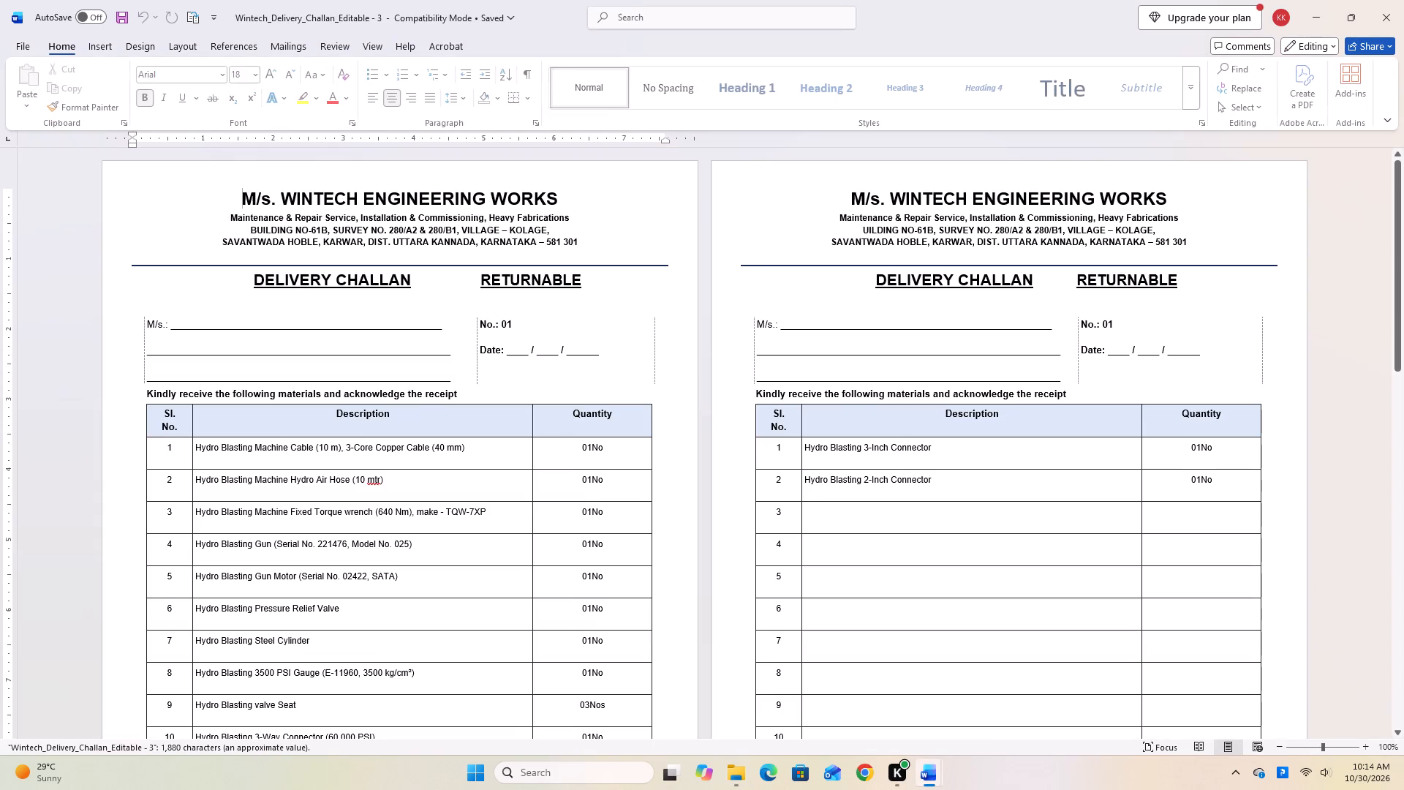
scroll(913, 486, "down", 2)
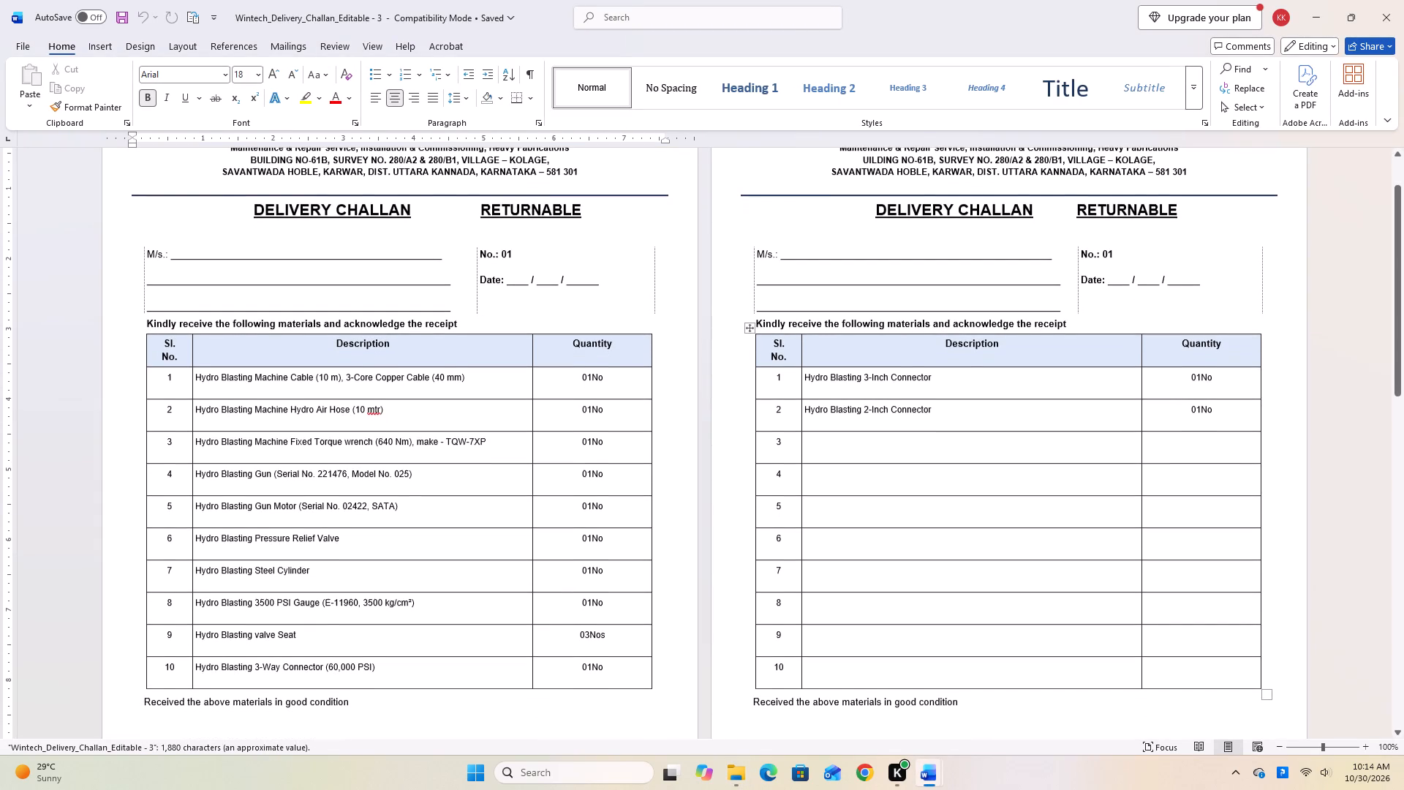
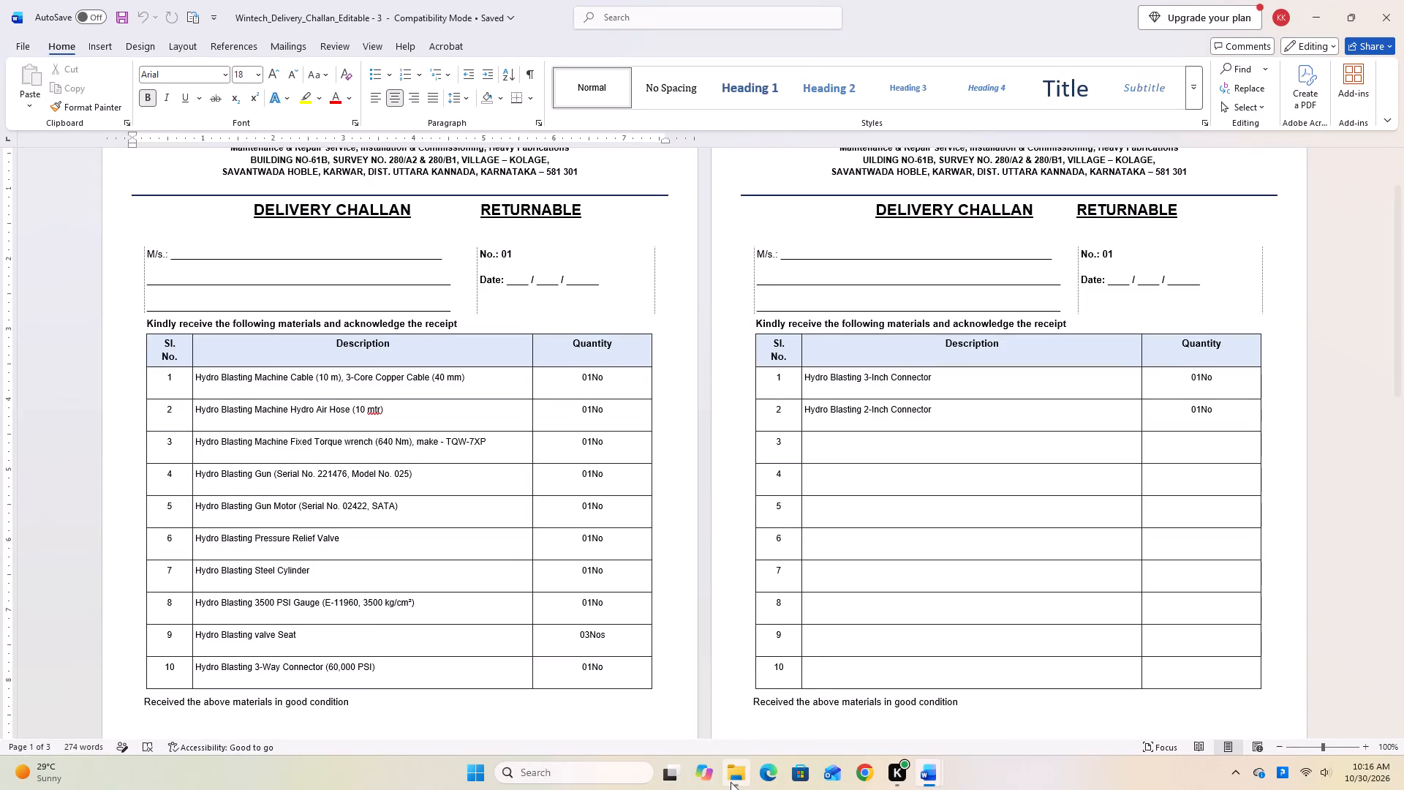
Open Wintech_Delivery_Challan_Editable - 4 from the Passes folder and bring its item table into view.
left_click(717, 718)
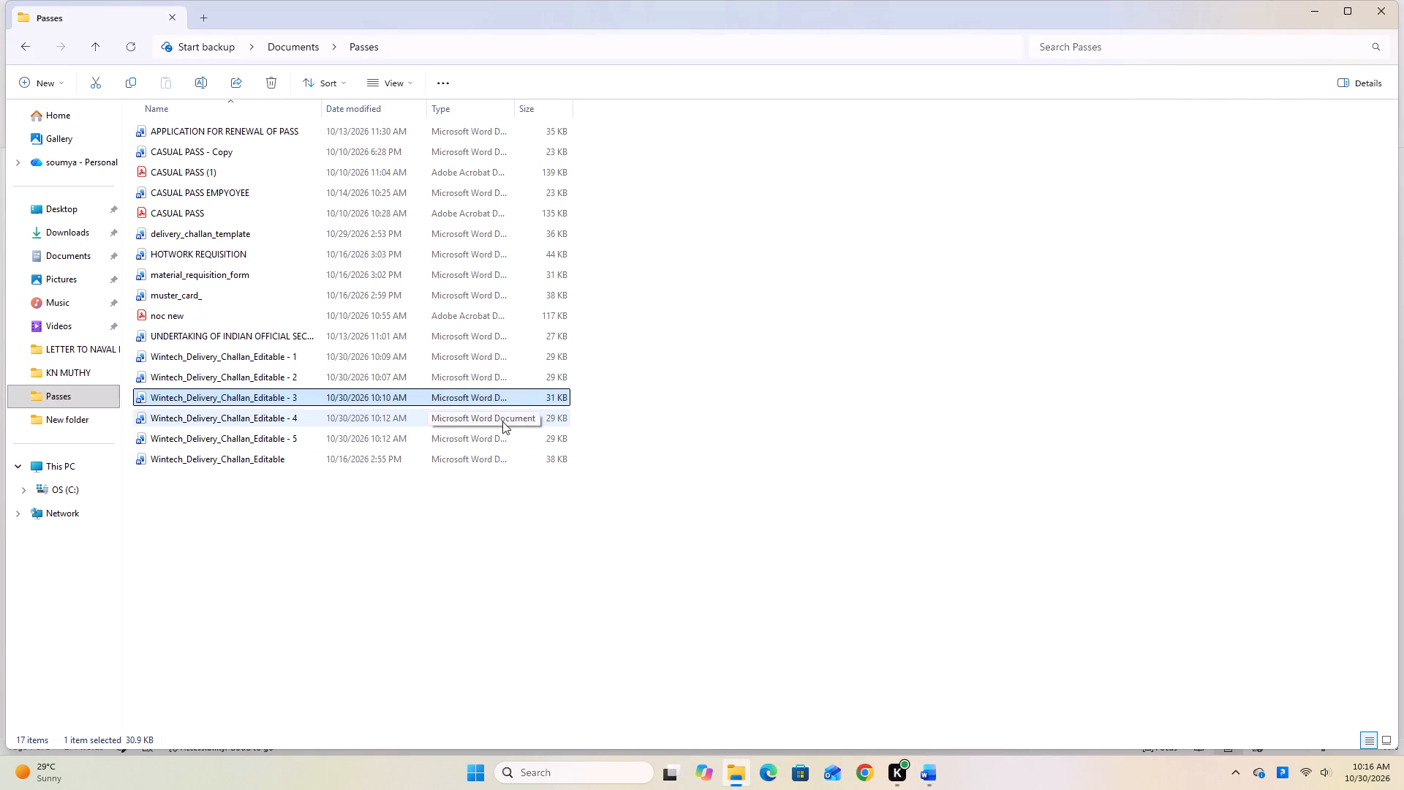
double_click(500, 419)
double_click(500, 419)
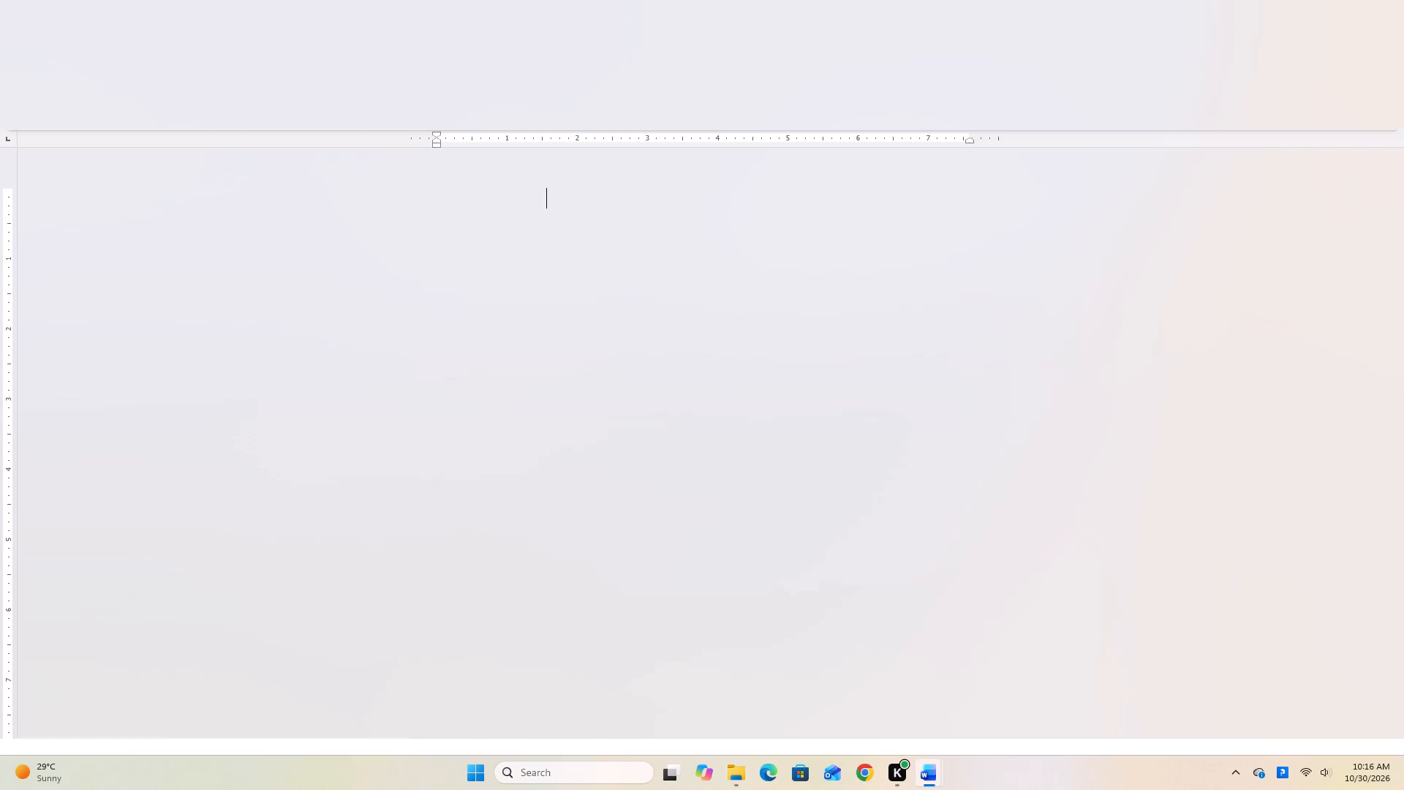
scroll(906, 497, "down", 4)
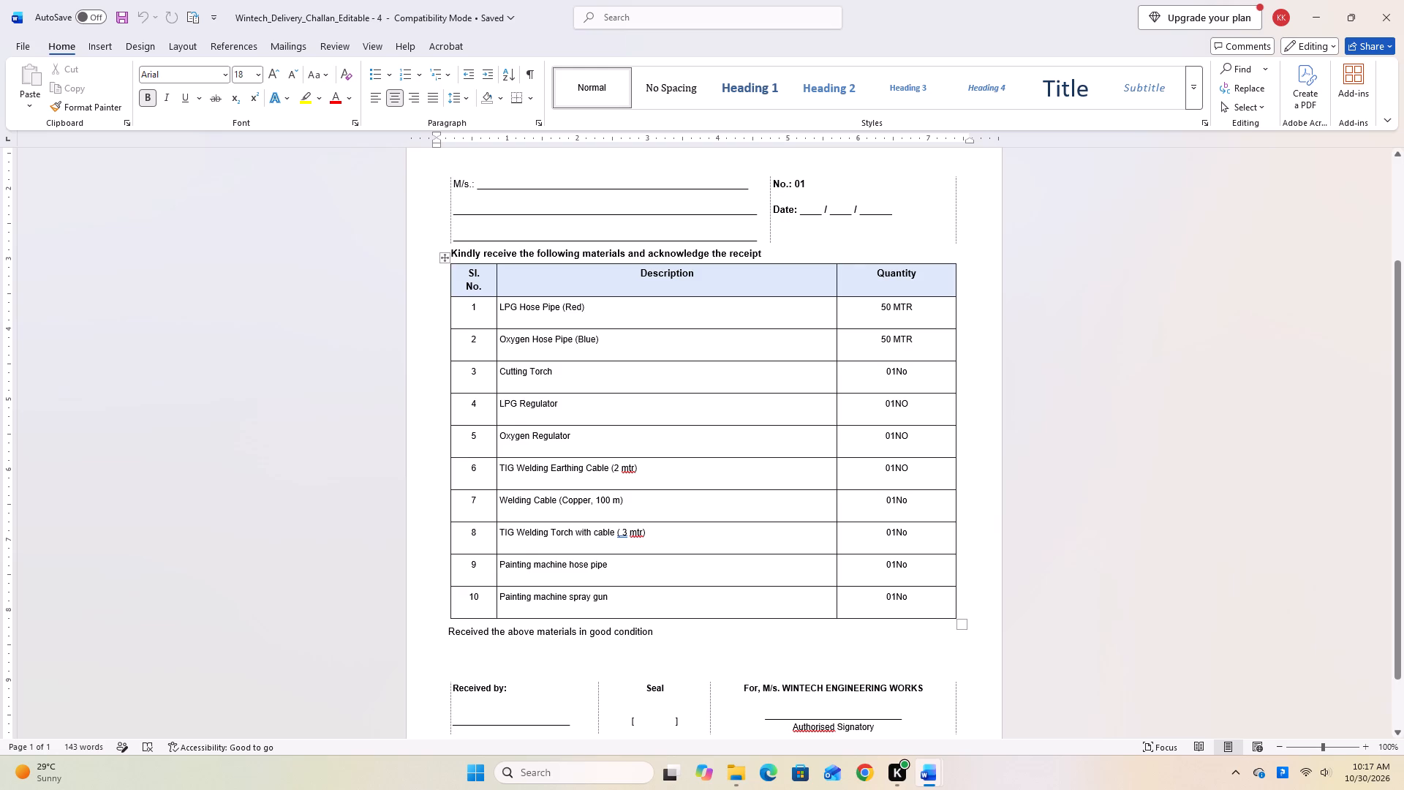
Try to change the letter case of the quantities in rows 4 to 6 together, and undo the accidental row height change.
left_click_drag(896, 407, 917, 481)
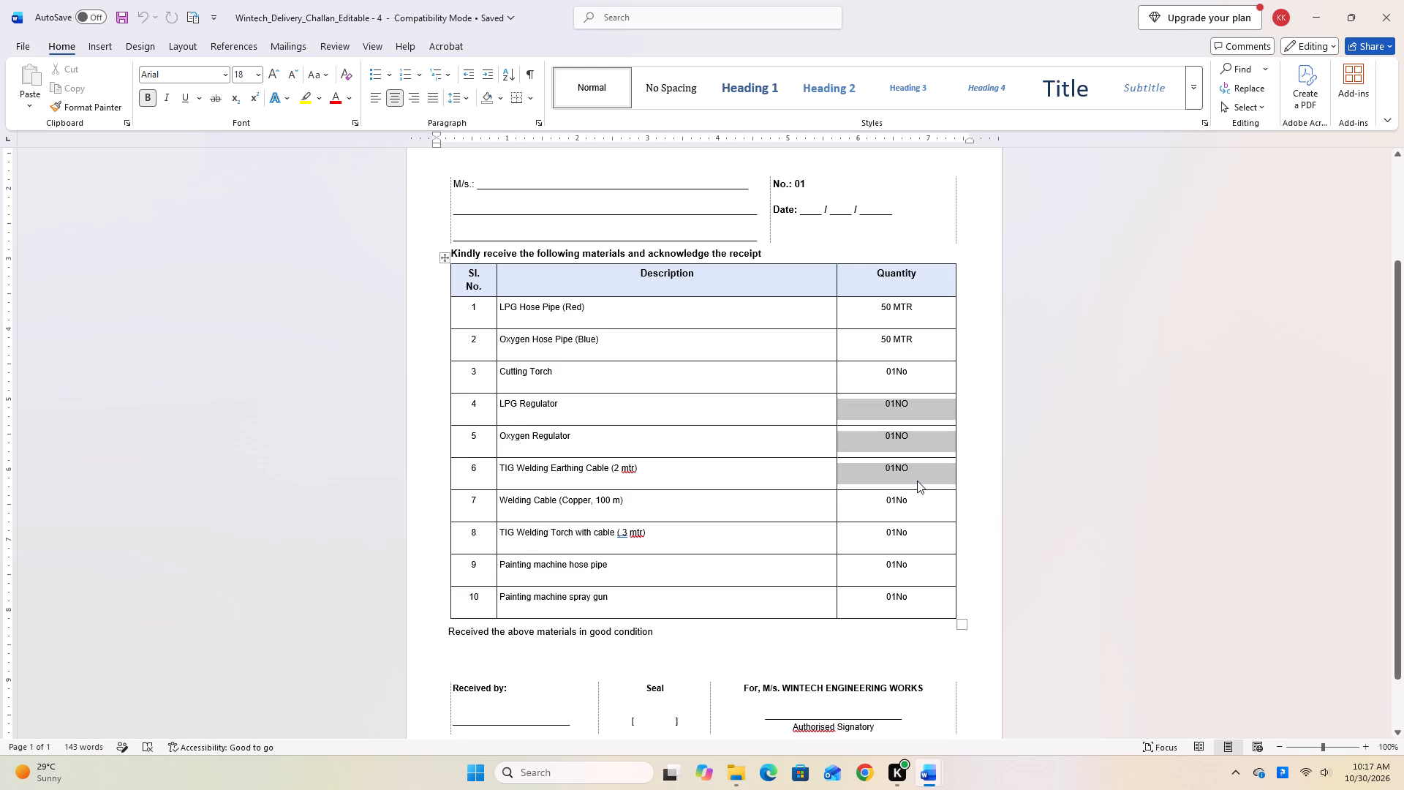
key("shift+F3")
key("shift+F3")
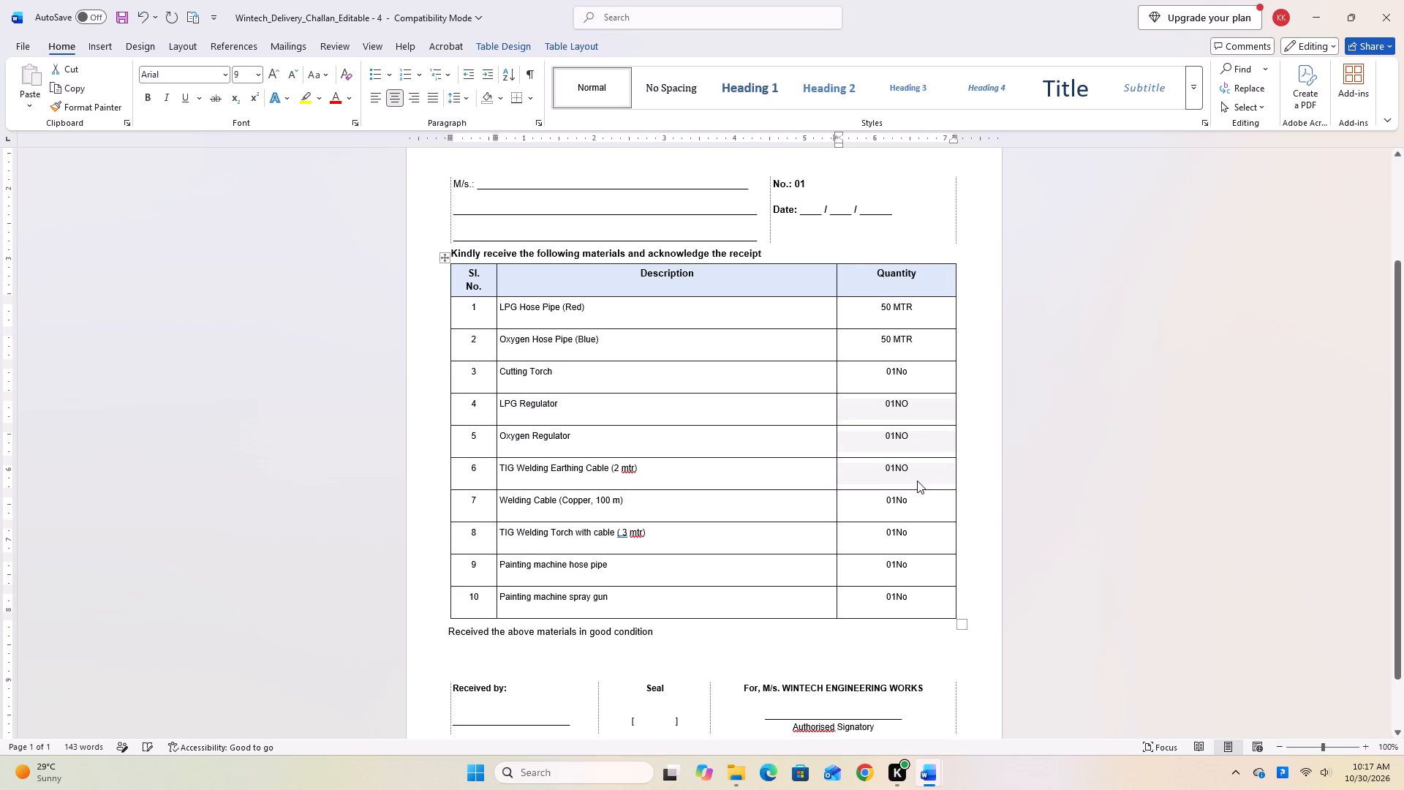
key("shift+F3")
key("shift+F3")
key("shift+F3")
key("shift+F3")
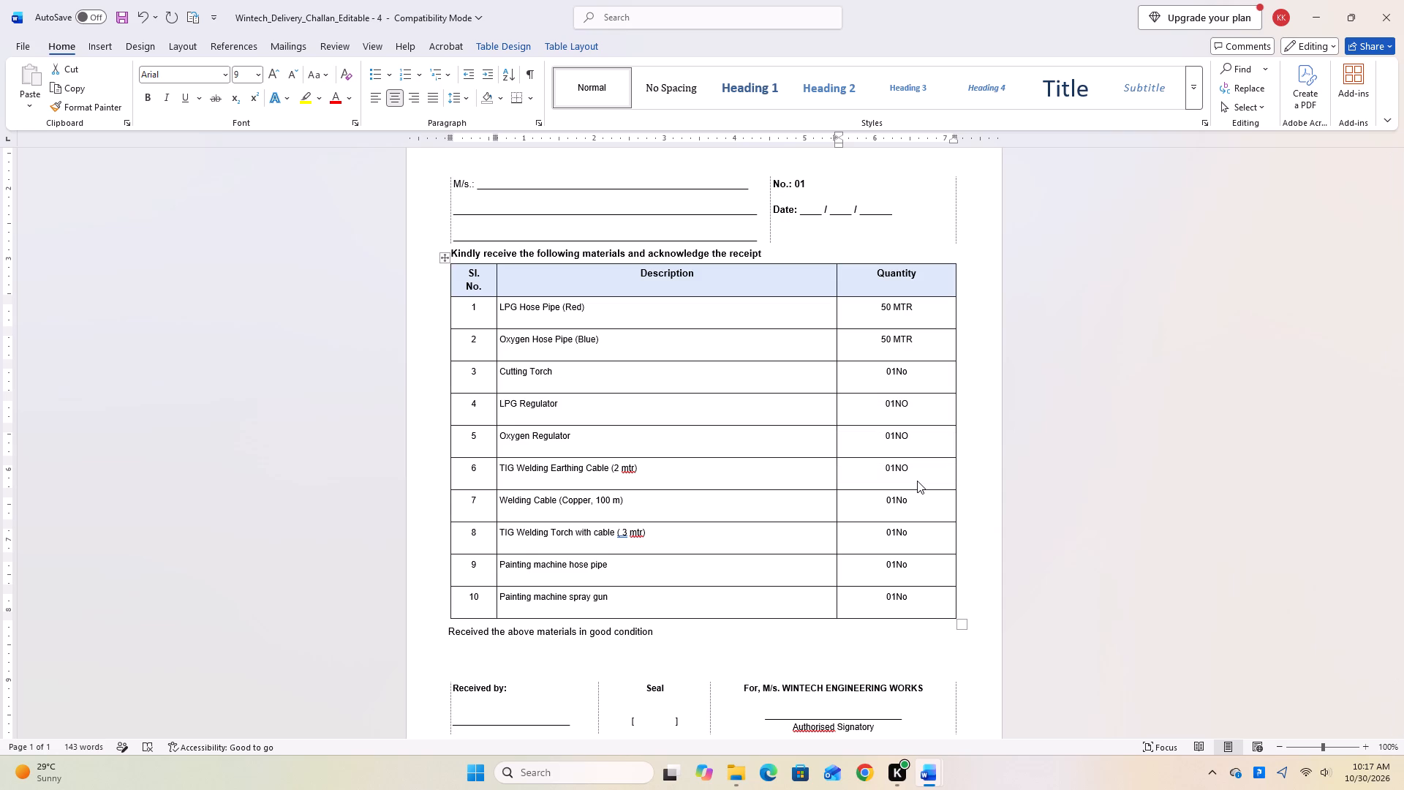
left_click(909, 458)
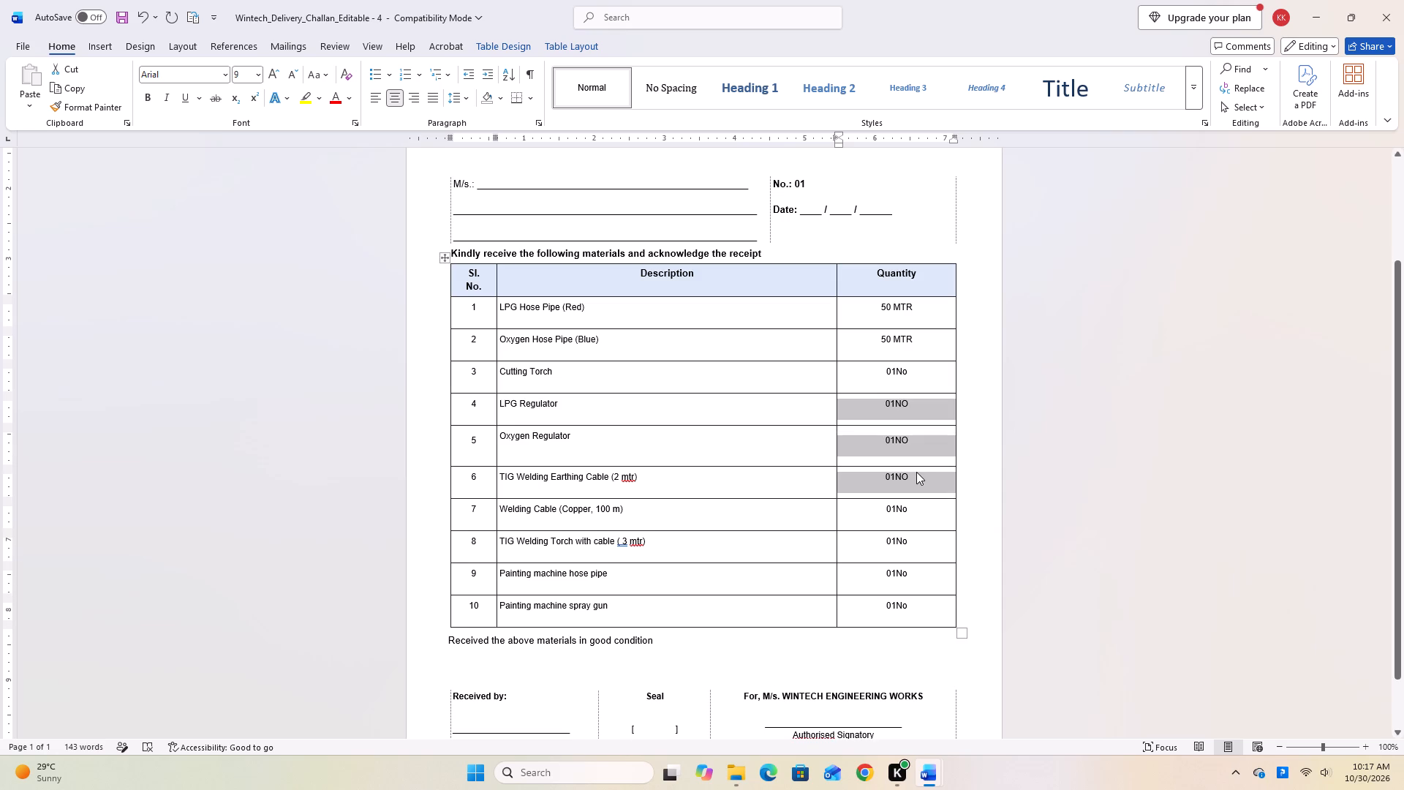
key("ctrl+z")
Correct the quantities of the TIG Welding Earthing Cable, Oxygen Regulator and LPG Regulator to read 01No.
left_click(916, 472)
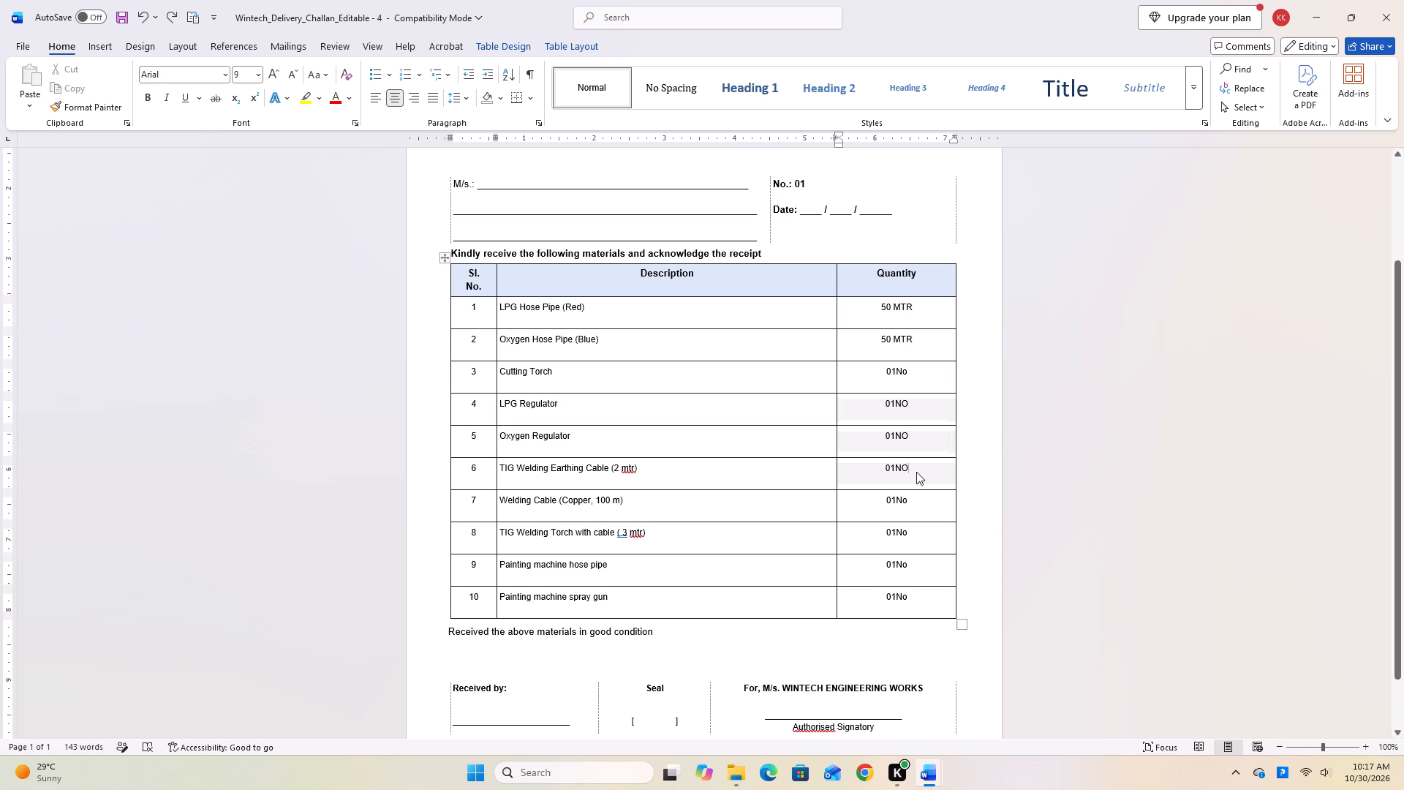
key("BackSpace")
key("o")
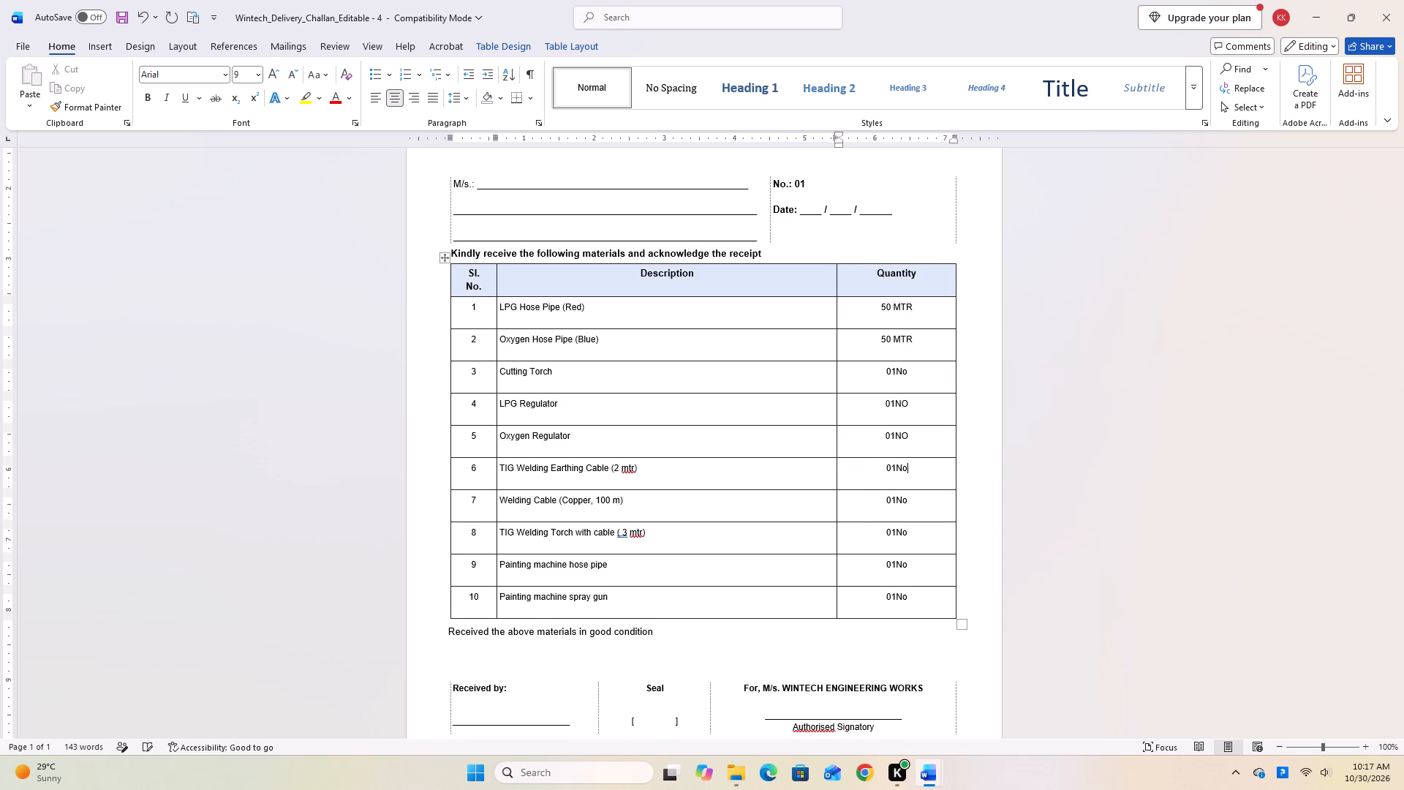
key("Up")
key("BackSpace")
key("o")
key("Up")
key("BackSpace")
key("o")
Save the corrected delivery challan.
double_click(127, 7)
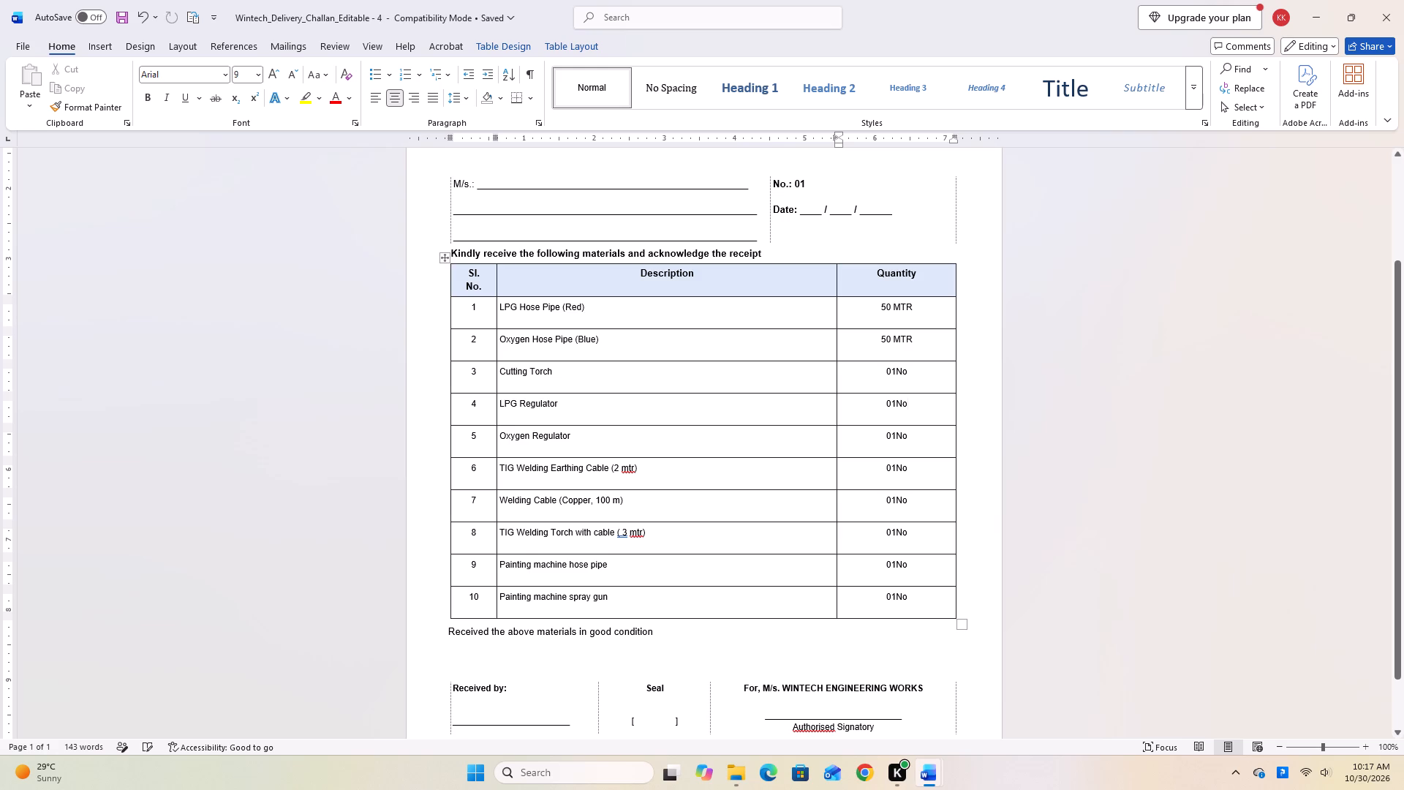
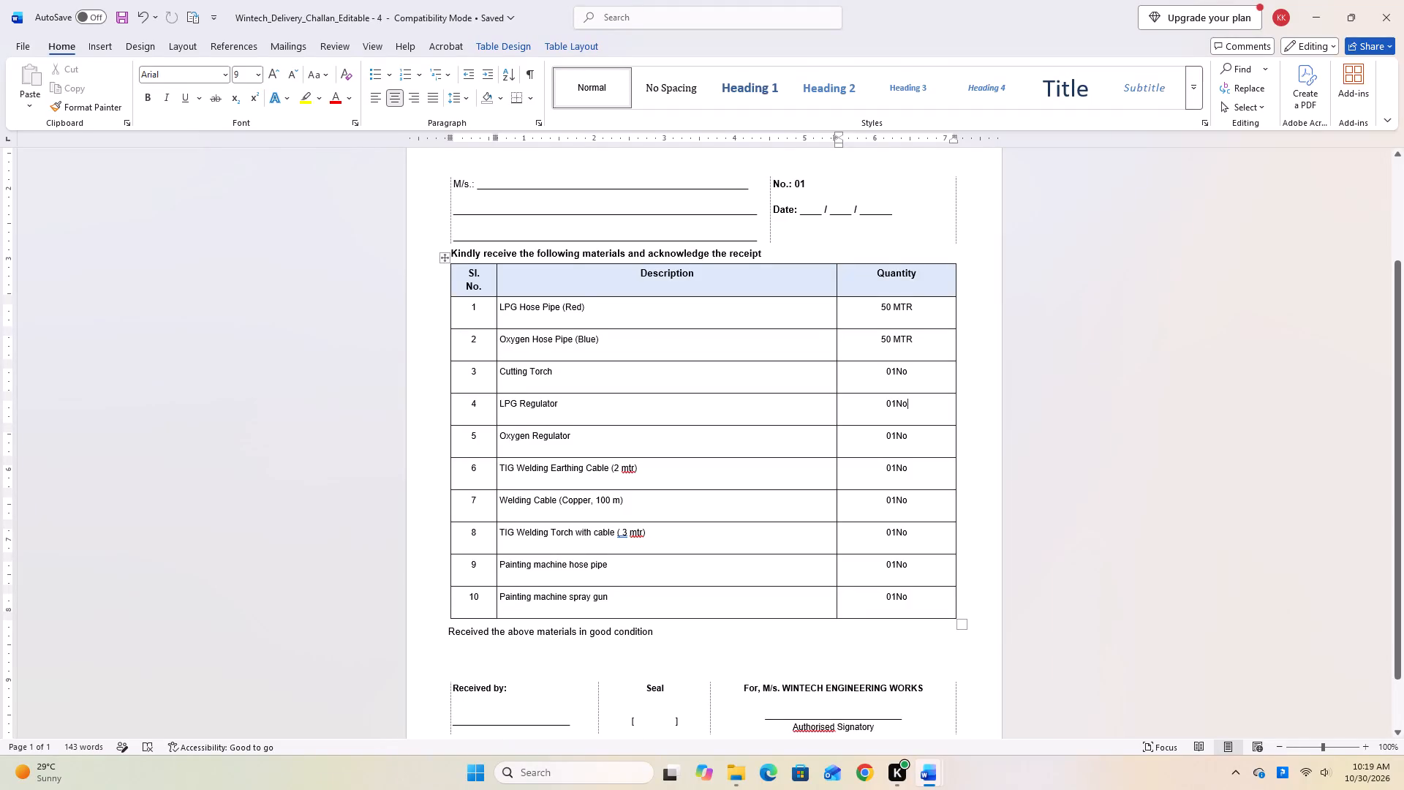
Open Wintech_Delivery_Challan_Editable - 5 from the Passes folder and check the descriptions and quantities in its item table.
left_click(703, 677)
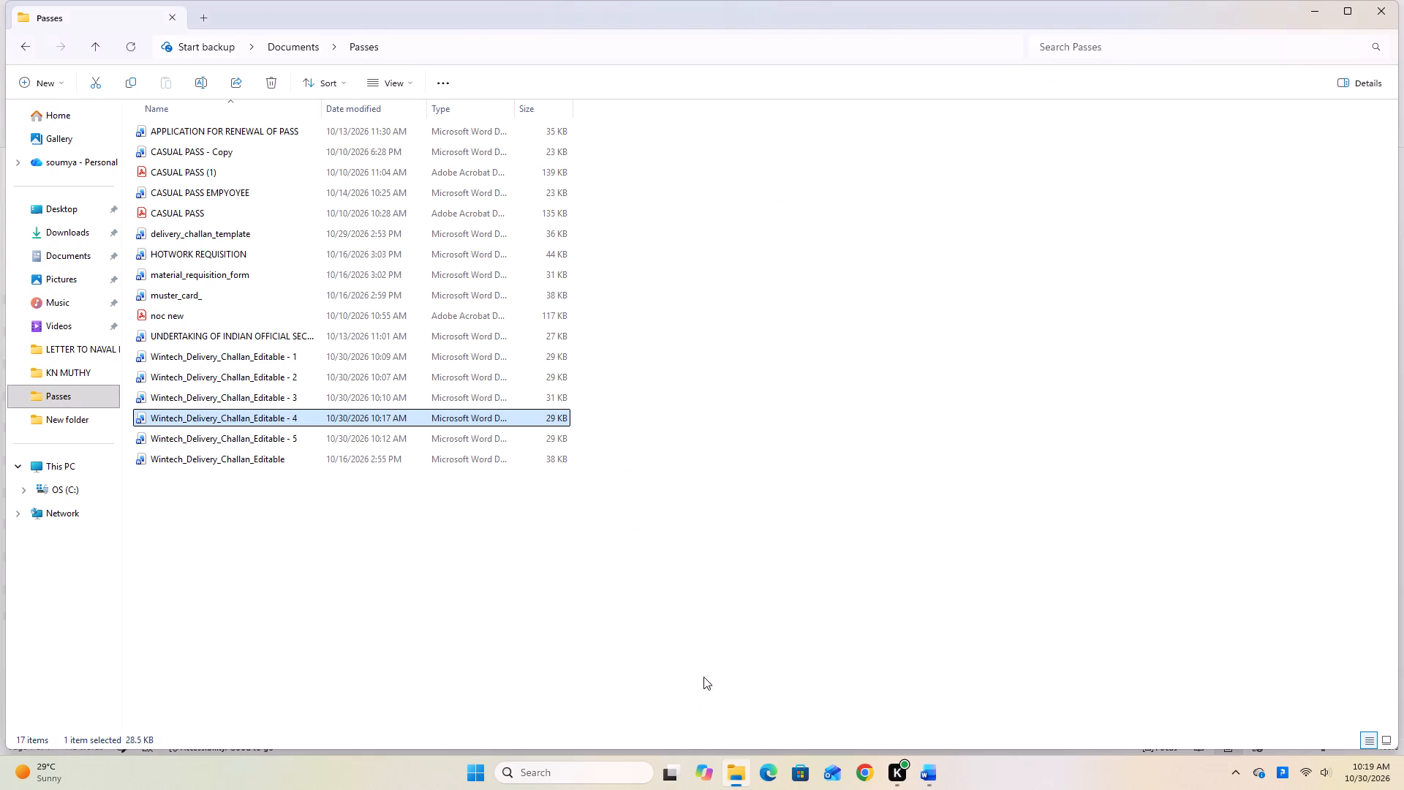
double_click(474, 432)
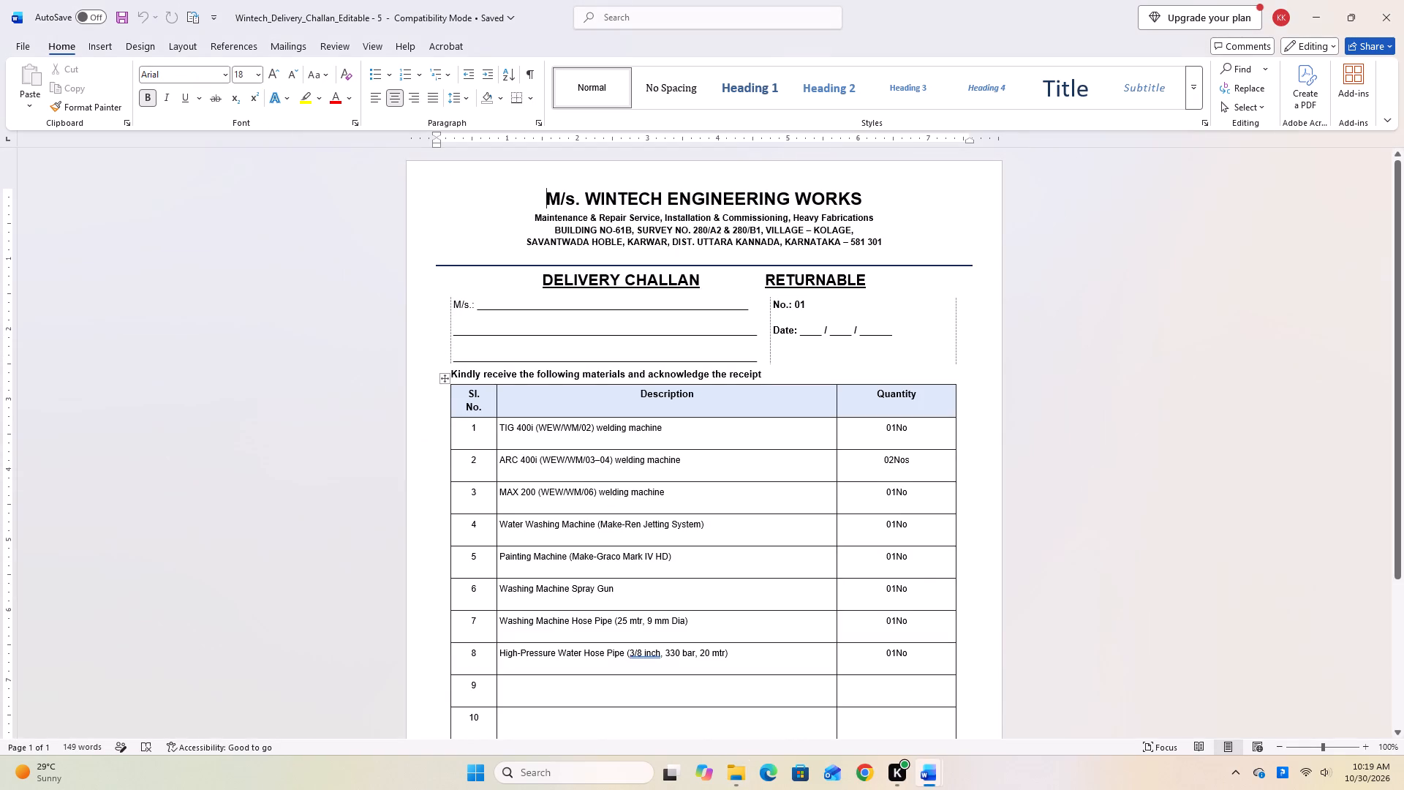
scroll(772, 518, "down", 3)
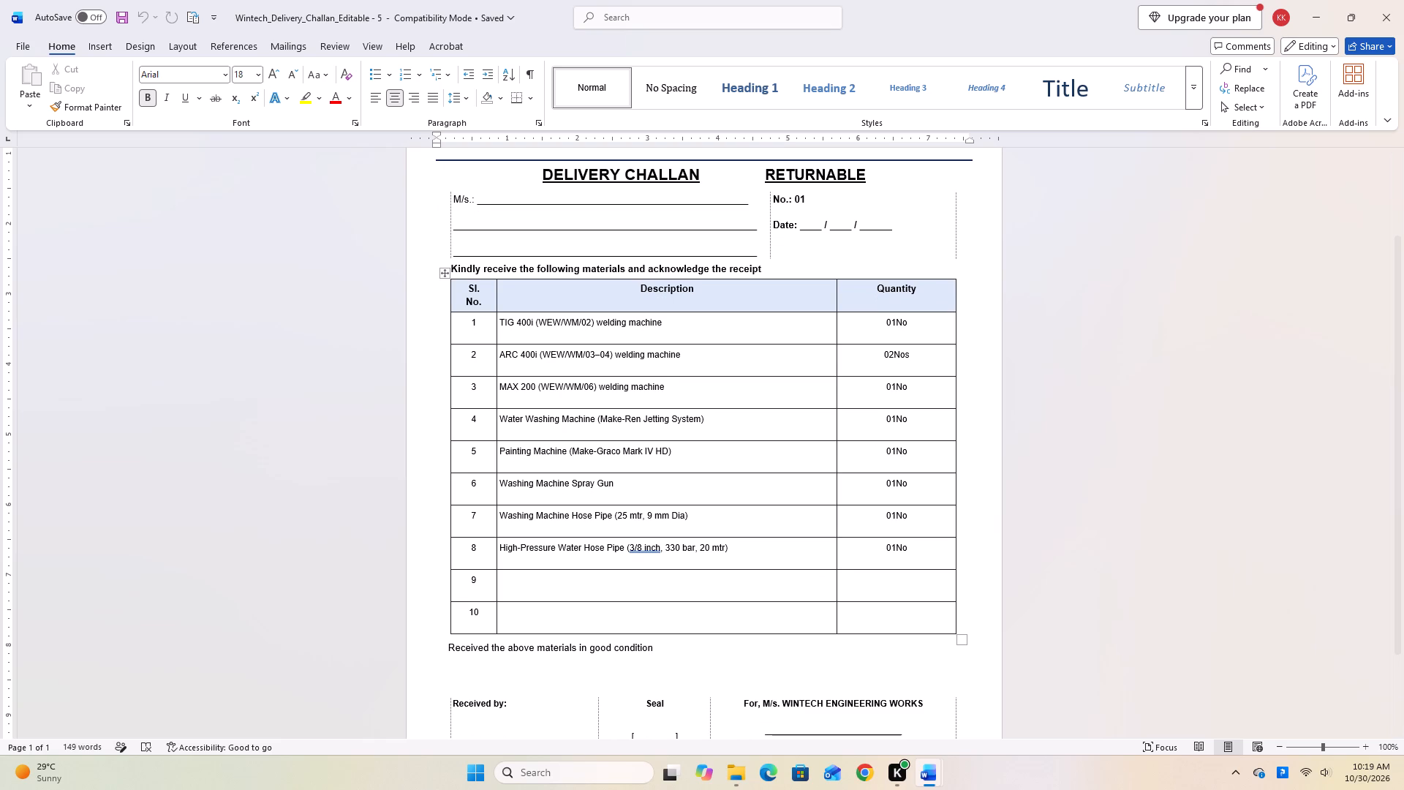
right_click(649, 548)
left_click(606, 307)
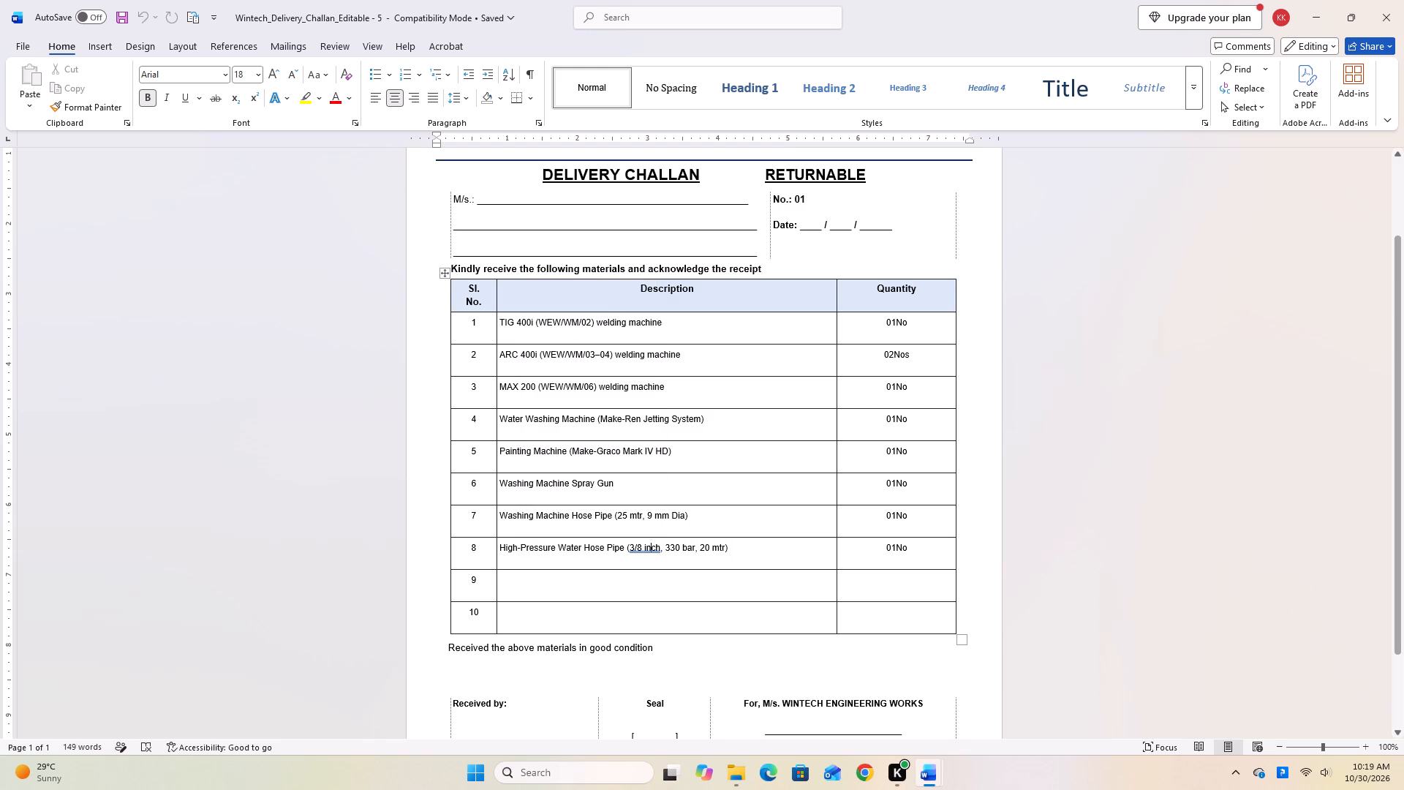
scroll(876, 603, "up", 2)
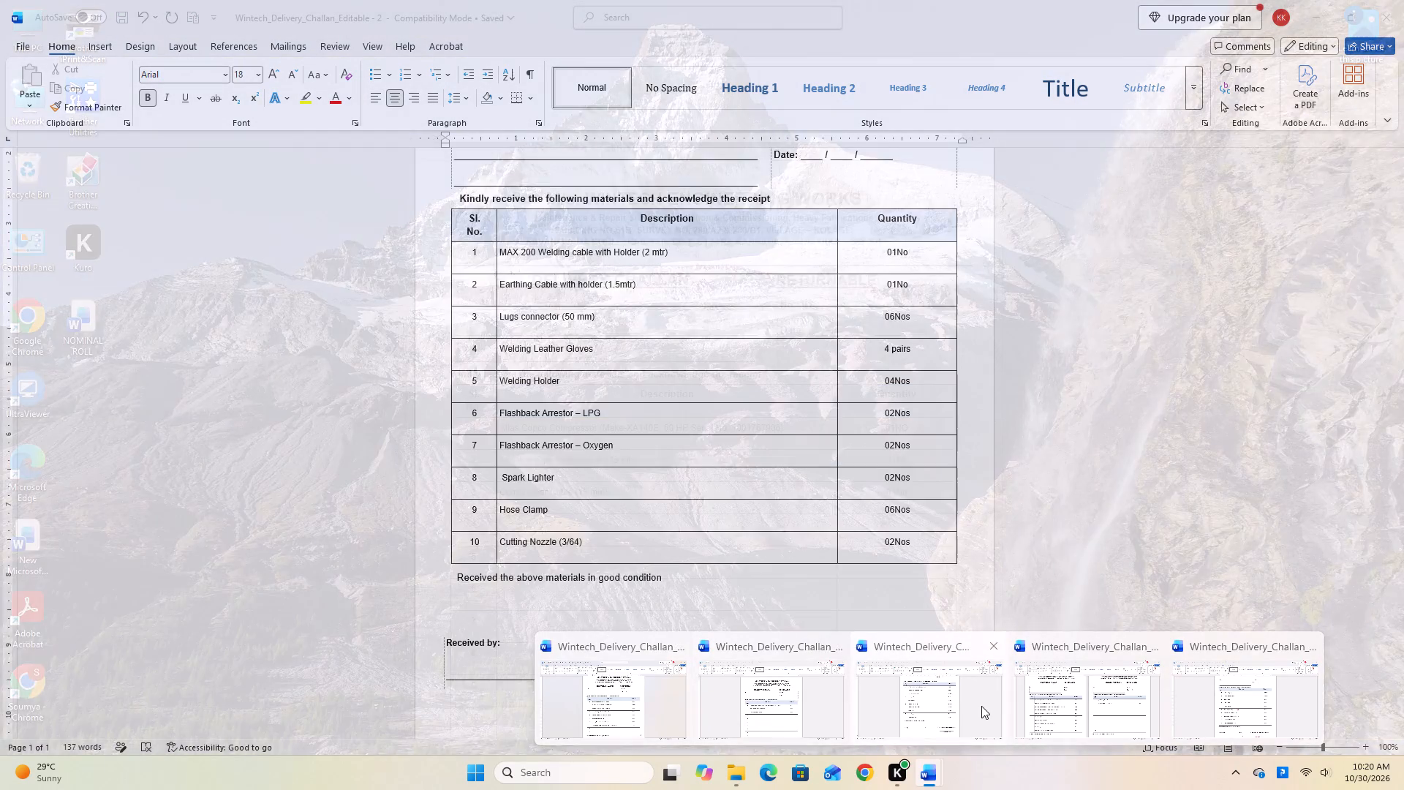
Switch to the open Wintech_Delivery_Challan_Editable - 2 document.
left_click(970, 707)
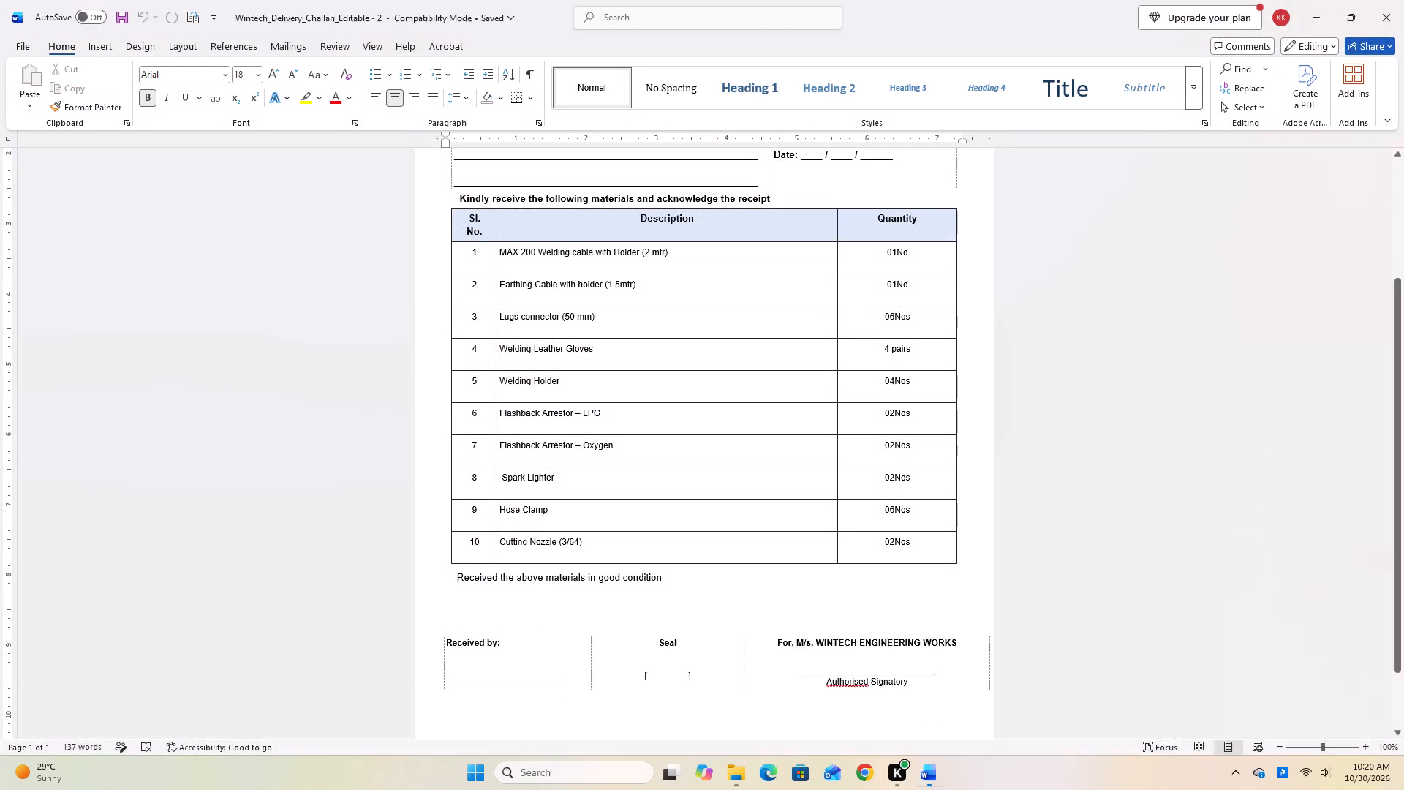
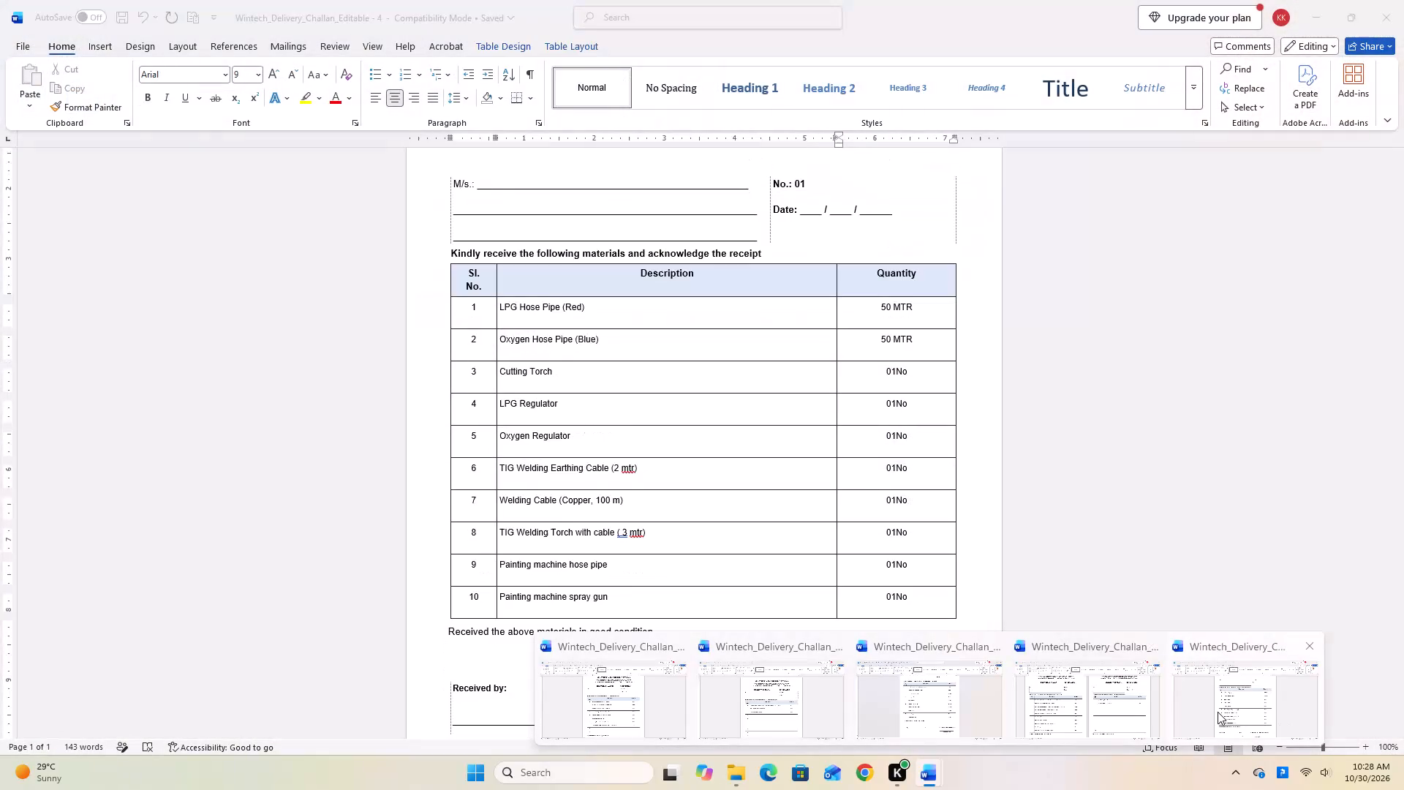
Switch to the open Wintech_Delivery_Challan_Editable - 4 document, check its page layout in the print preview, and return to the document.
left_click(1218, 712)
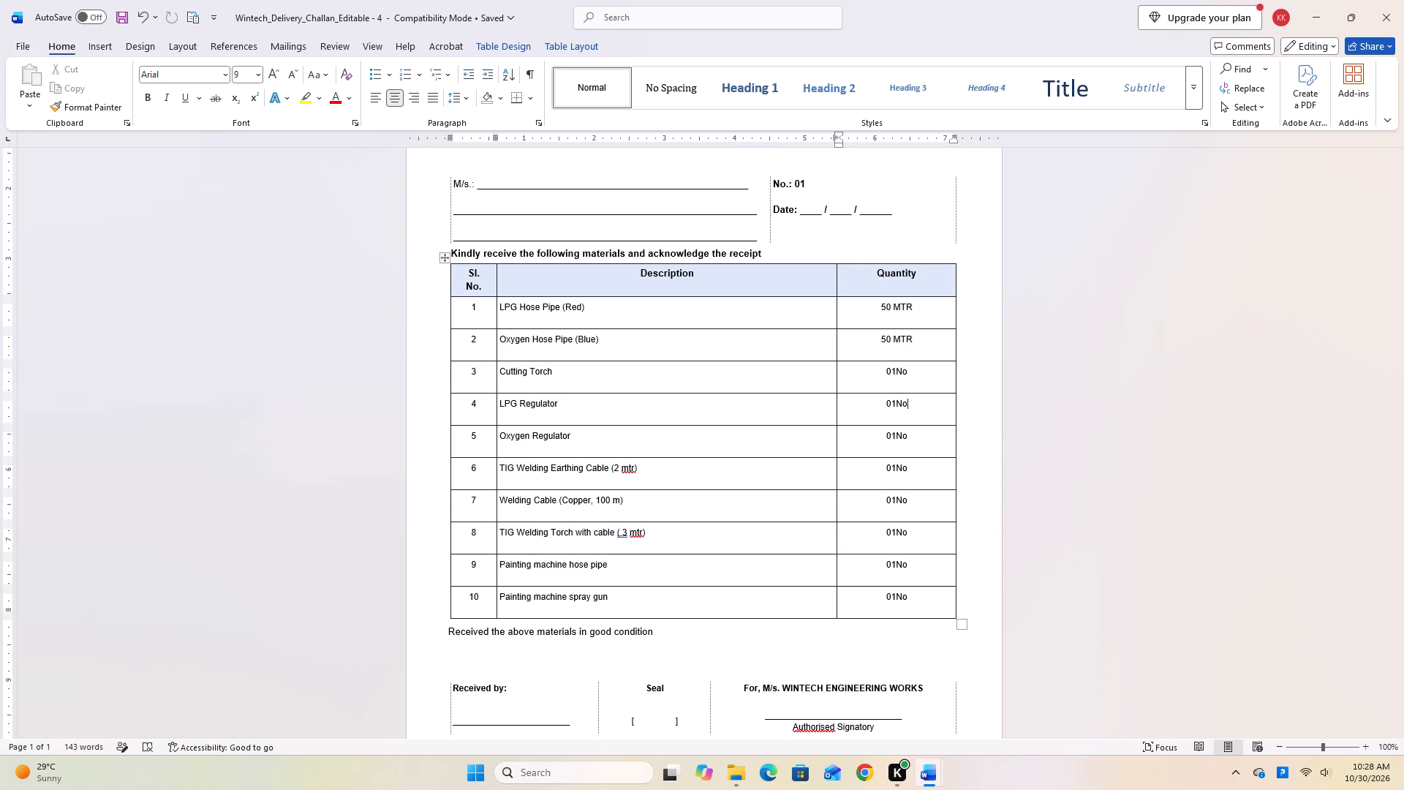
key("shift+p")
key("ctrl+p")
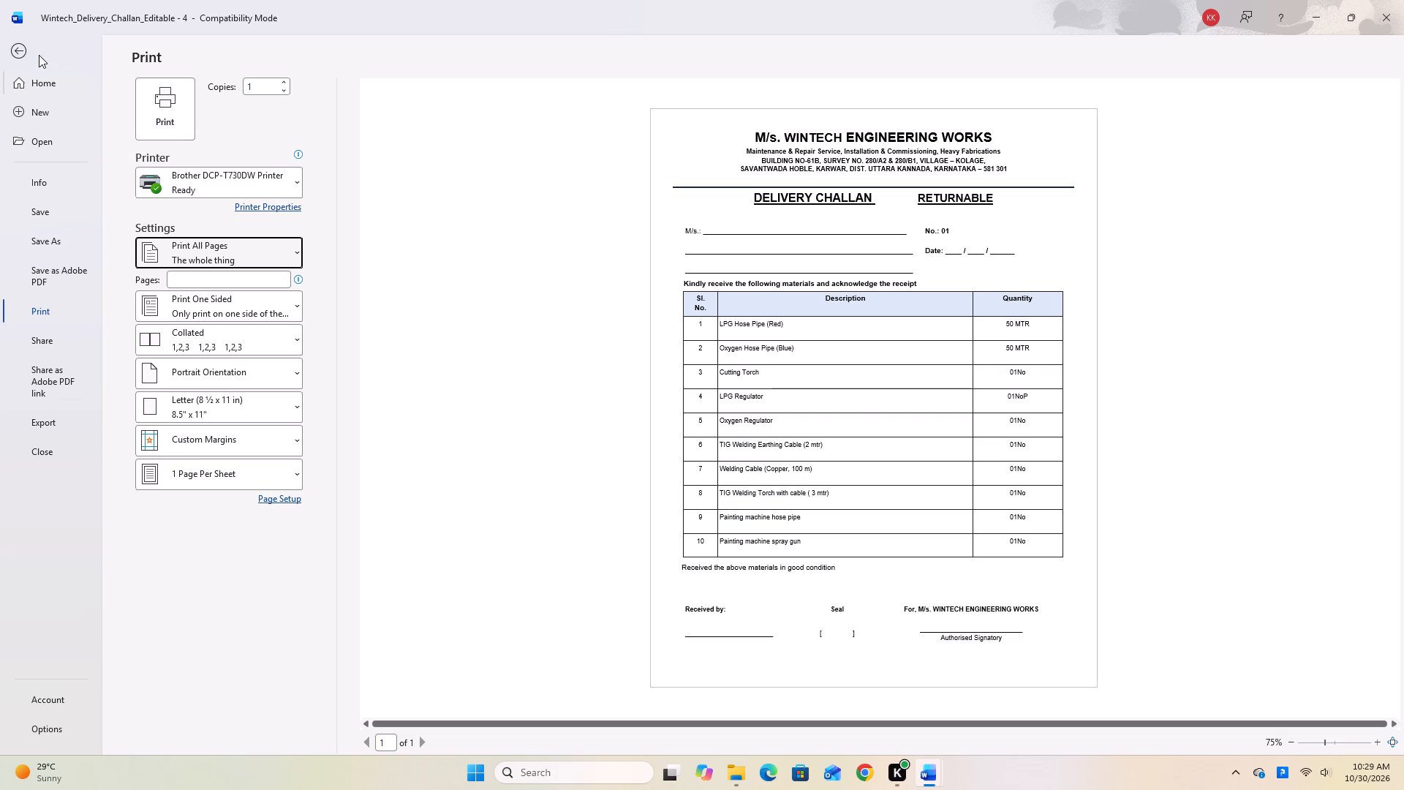
left_click(20, 108)
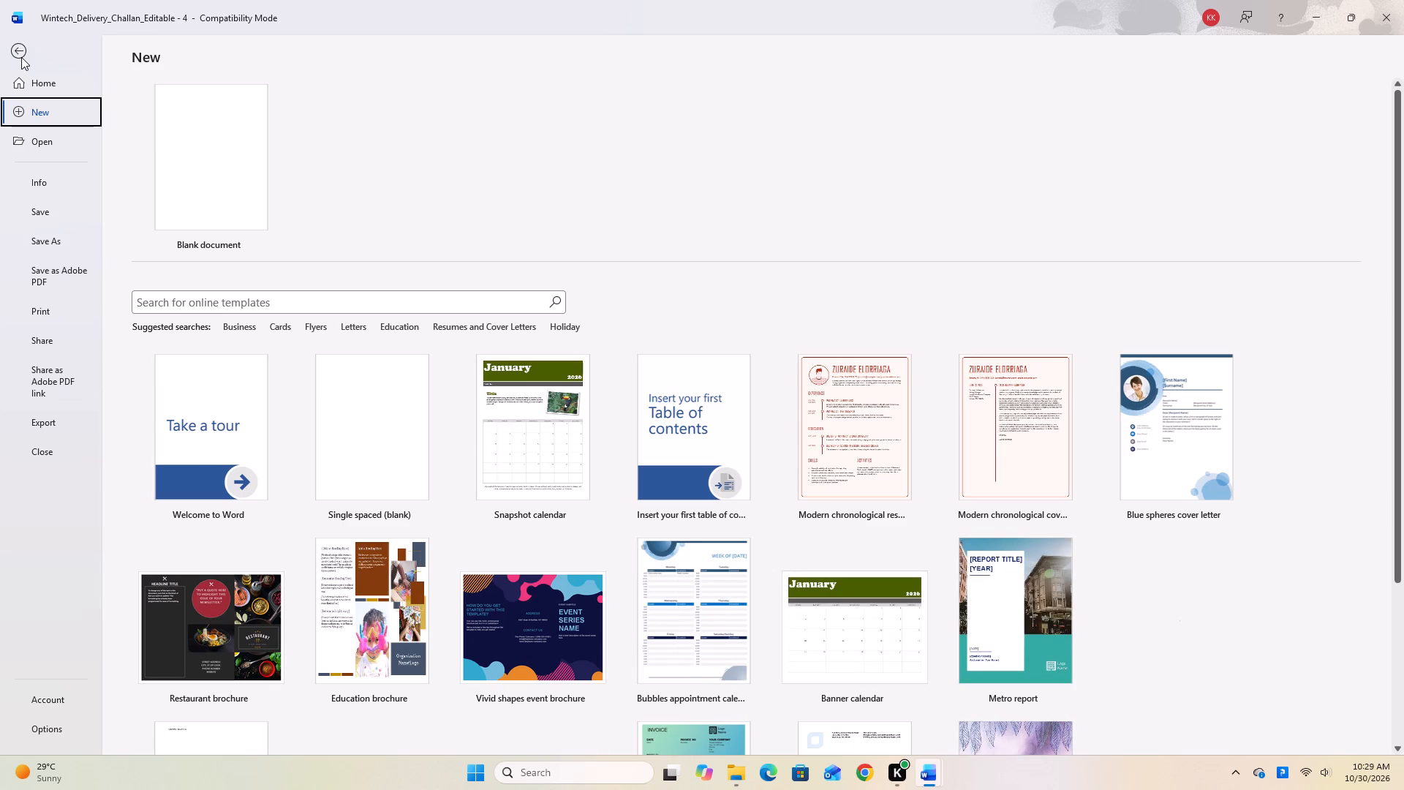
left_click(19, 53)
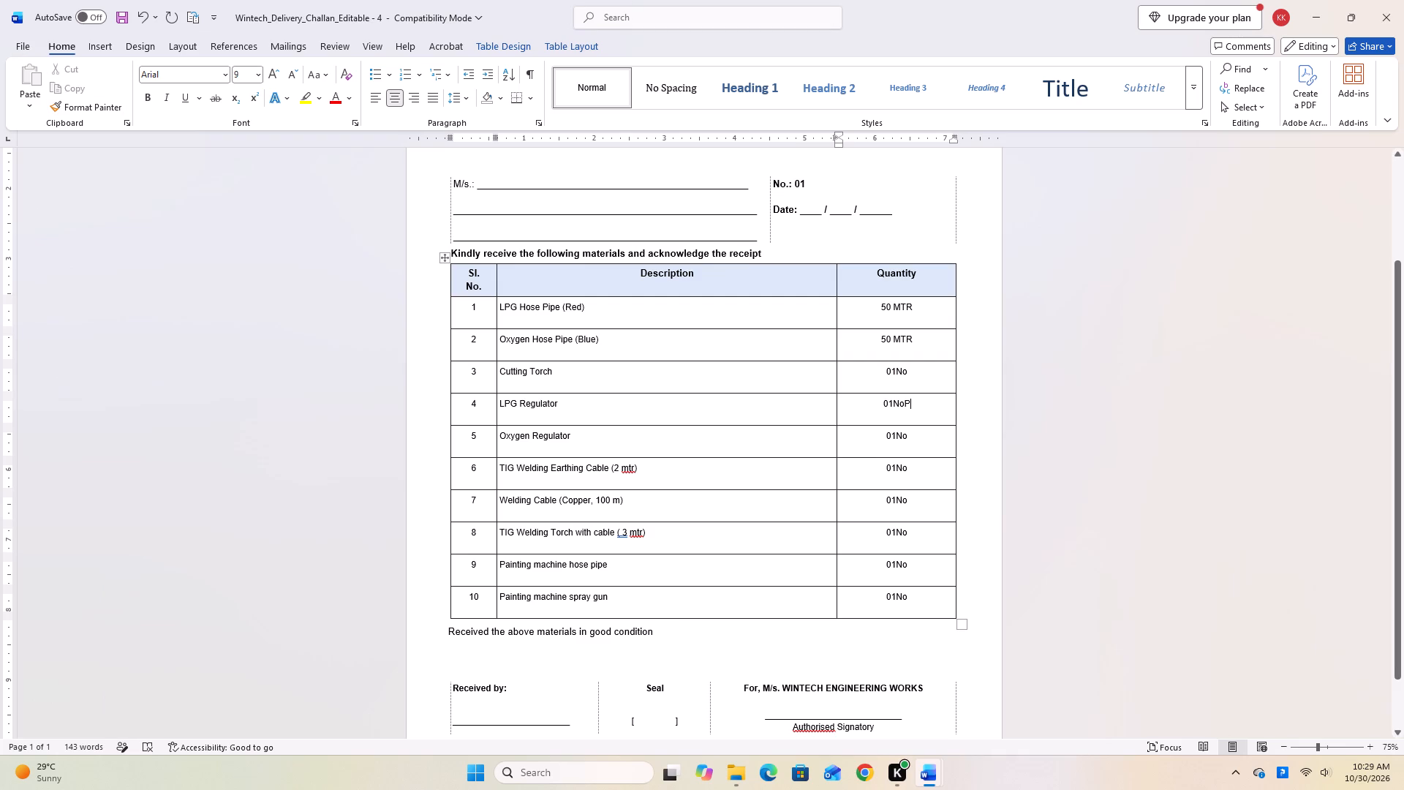